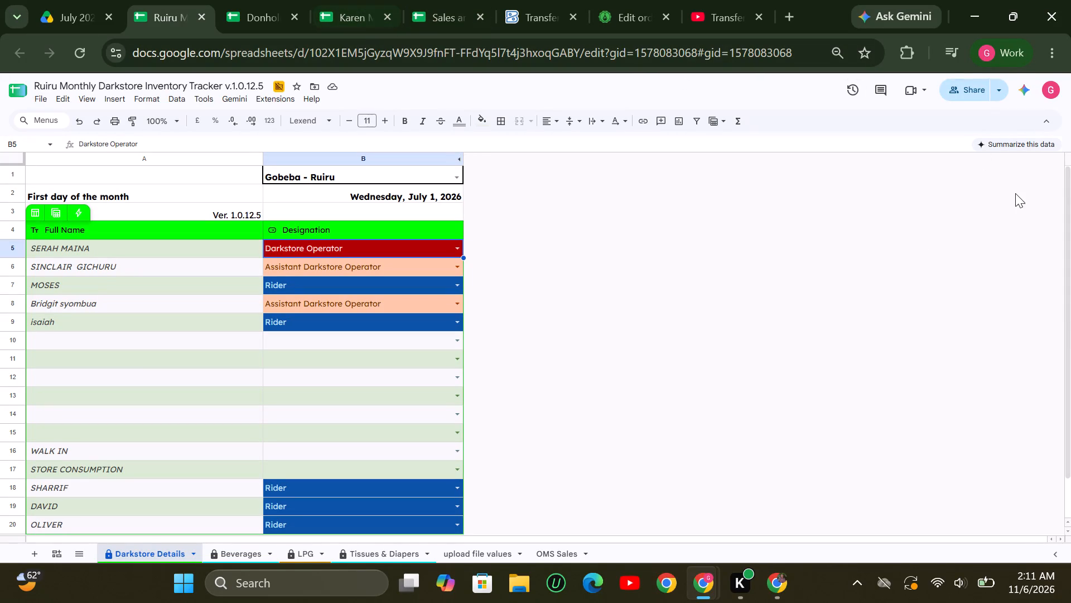
Check the Ruiru July 2026 inventory tracker for comments across all sheets, and close the tracker.
{"action": "left_click", "coordinate": [884, 93]}
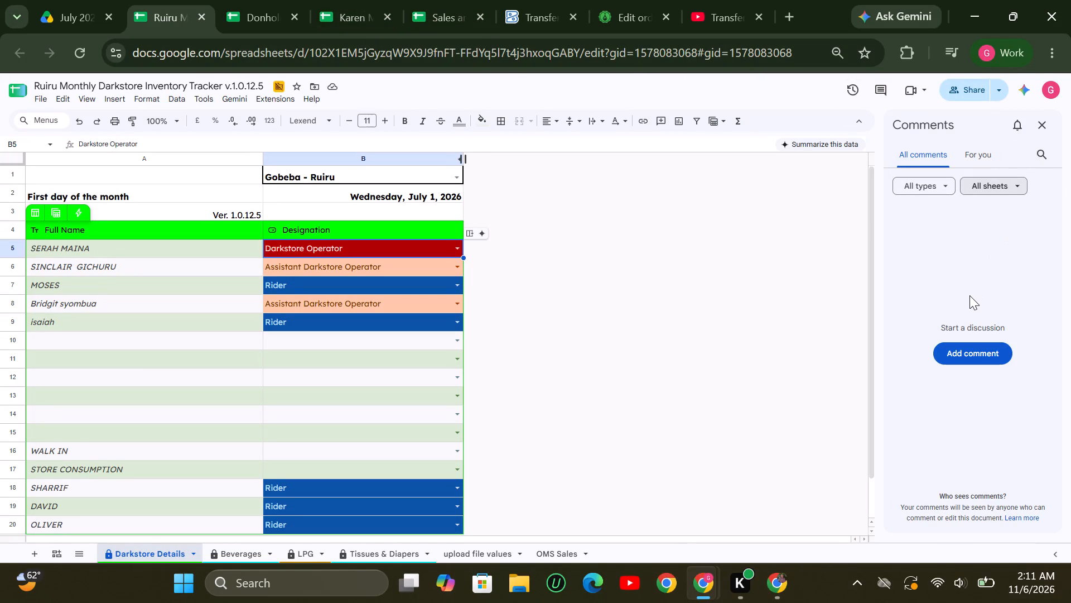
{"action": "scroll", "coordinate": [969, 295], "scroll_direction": "down", "scroll_amount": 2}
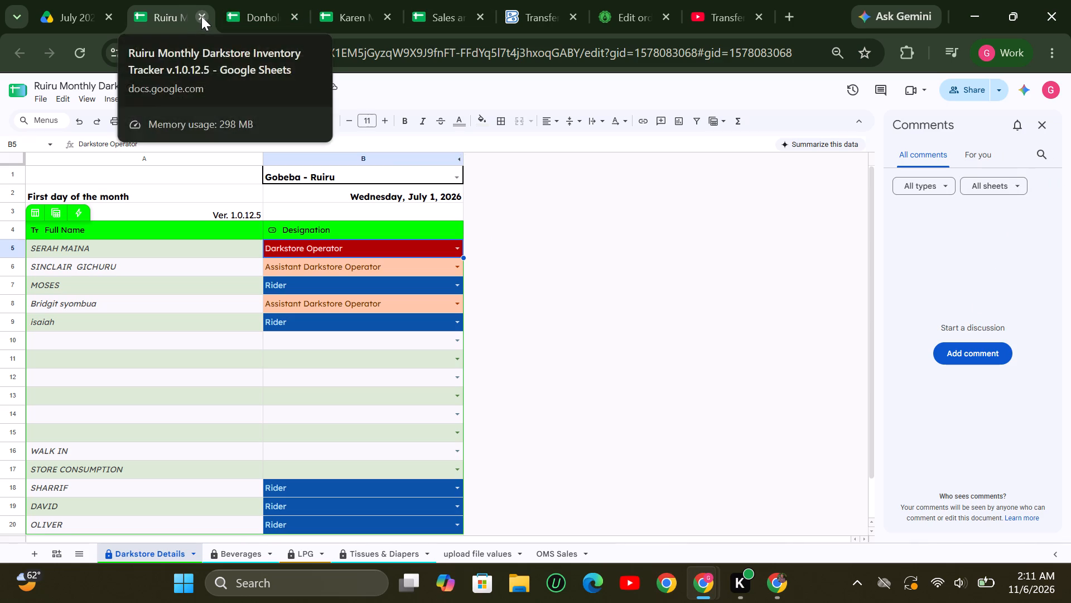
{"action": "left_click", "coordinate": [201, 16]}
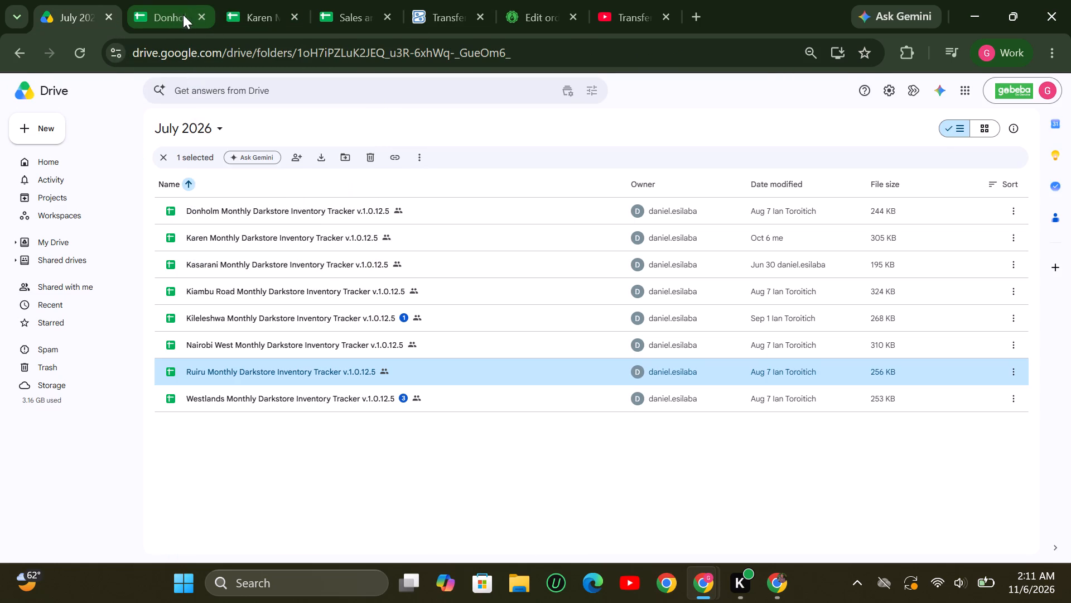
Check the Donholm July 2026 inventory tracker for comments across all sheets, and close the tracker.
{"action": "left_click", "coordinate": [171, 16]}
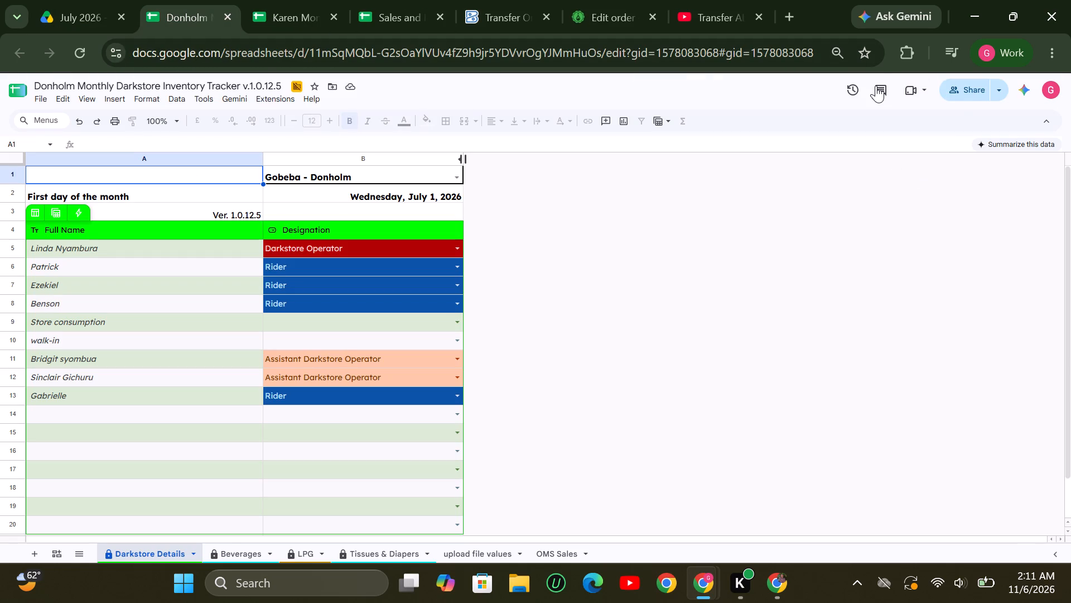
{"action": "left_click", "coordinate": [876, 85]}
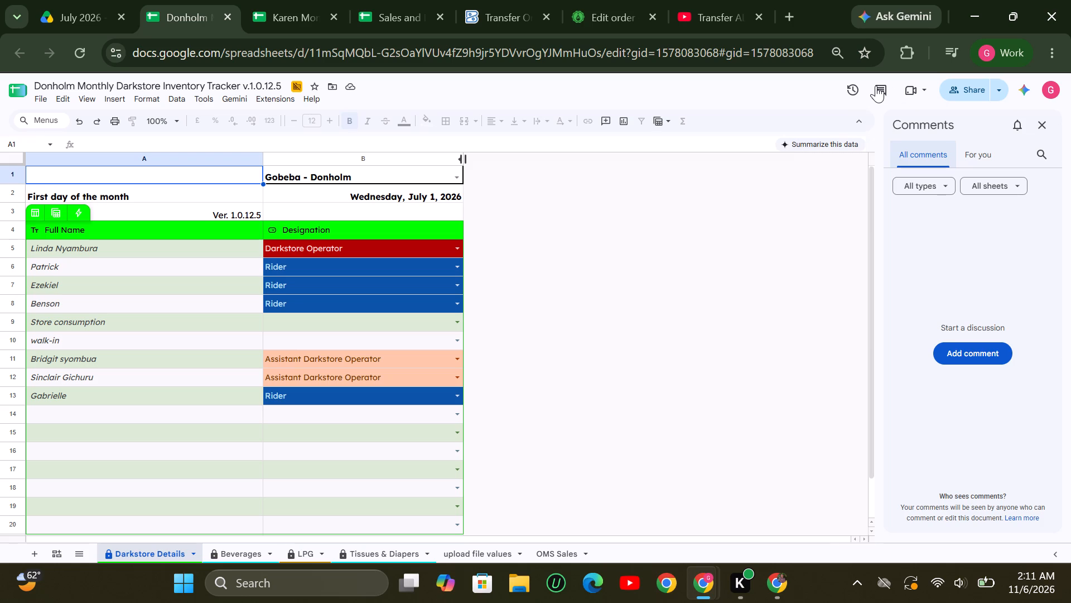
{"action": "left_click", "coordinate": [230, 15]}
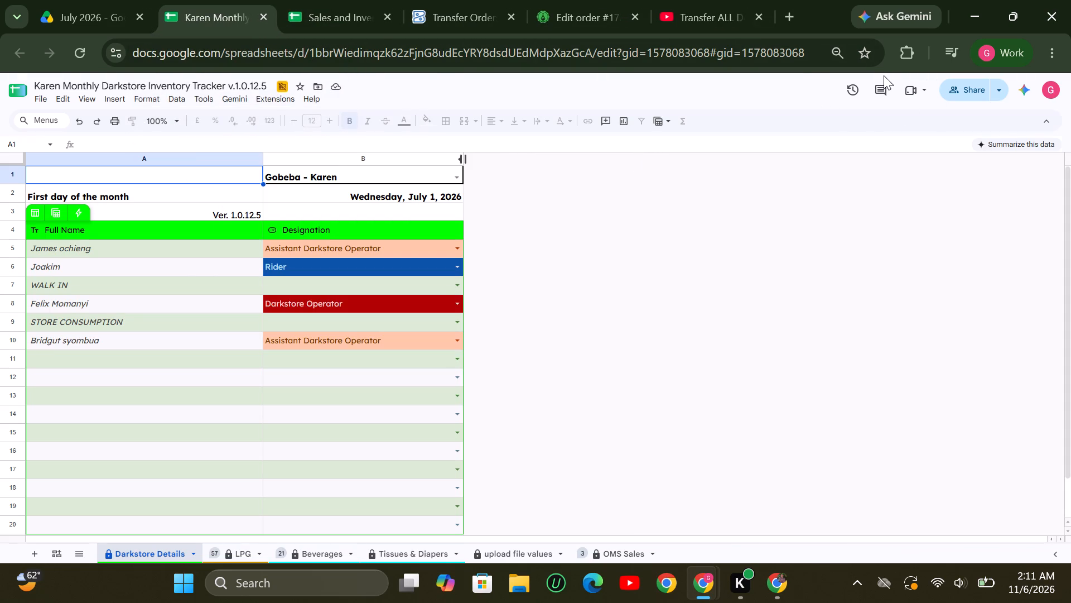
Review the full comment history of the Karen July 2026 inventory tracker down to the oldest entries, and close the tracker.
{"action": "left_click", "coordinate": [879, 93]}
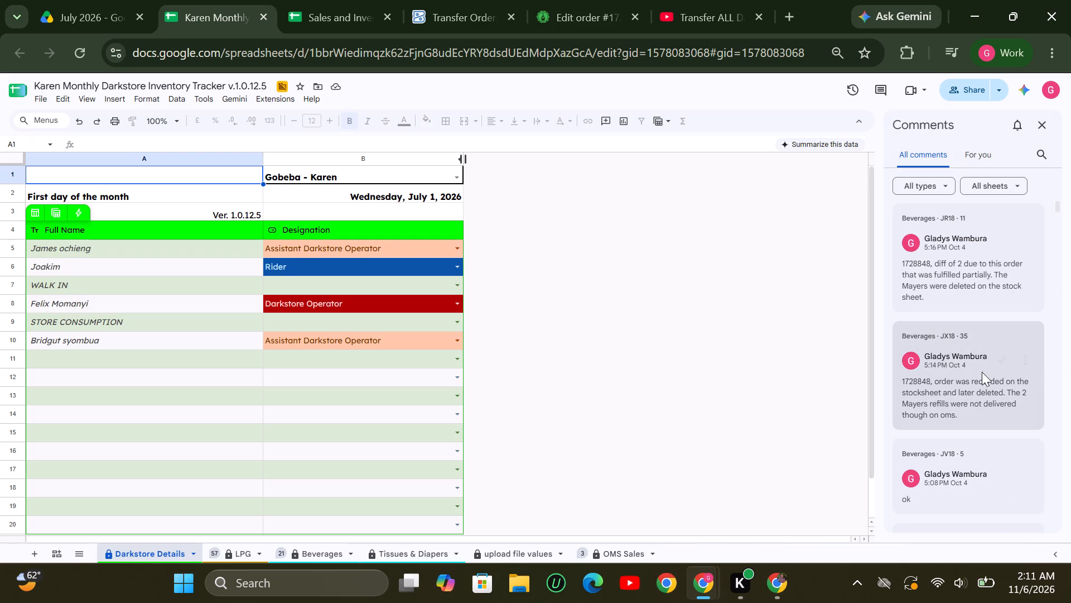
{"action": "scroll", "coordinate": [974, 355], "scroll_direction": "down", "scroll_amount": 2}
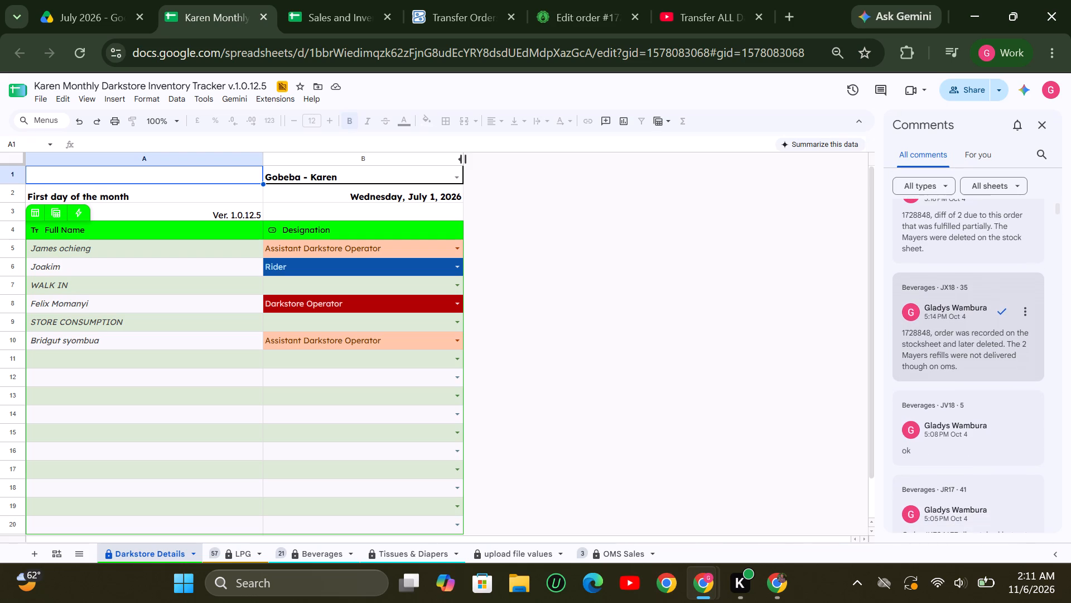
{"action": "scroll", "coordinate": [974, 355], "scroll_direction": "down", "scroll_amount": 4}
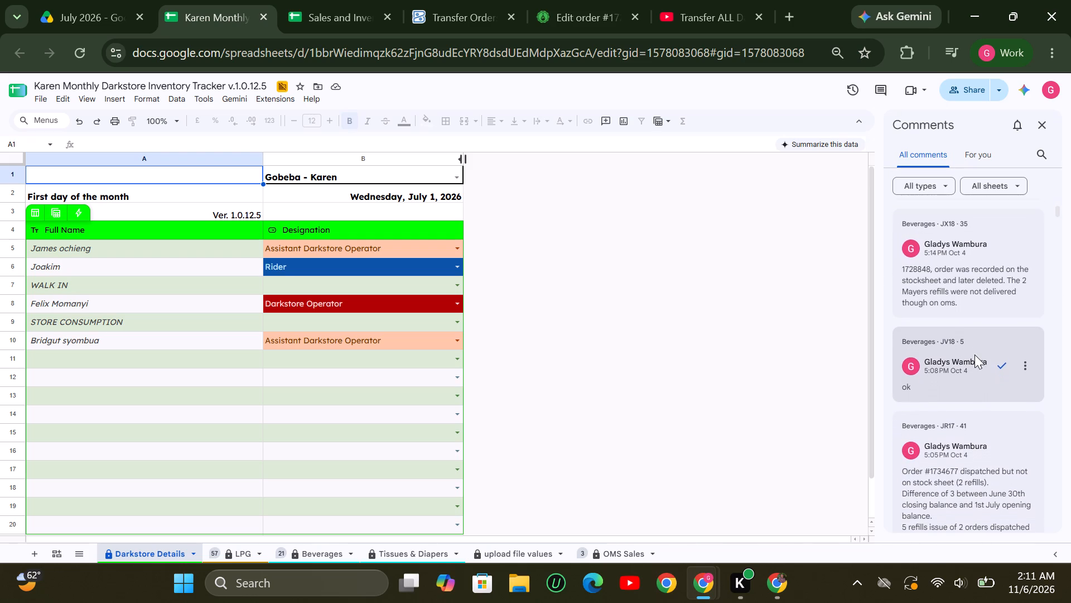
{"action": "scroll", "coordinate": [974, 355], "scroll_direction": "down", "scroll_amount": 1}
{"action": "scroll", "coordinate": [974, 355], "scroll_direction": "right", "scroll_amount": 1}
{"action": "scroll", "coordinate": [974, 355], "scroll_direction": "down", "scroll_amount": 1}
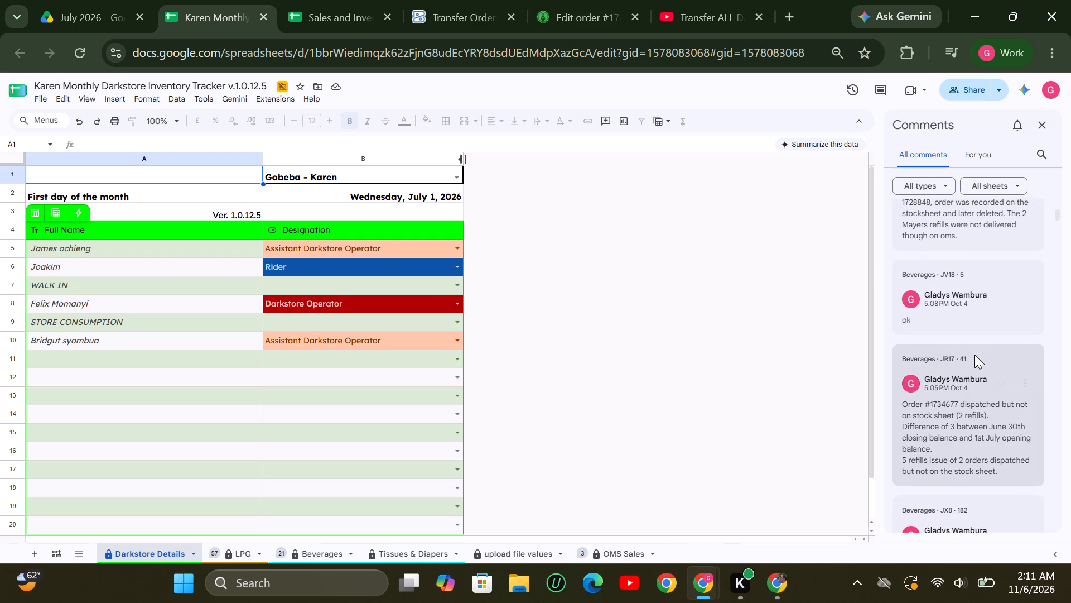
{"action": "scroll", "coordinate": [974, 355], "scroll_direction": "down", "scroll_amount": 1}
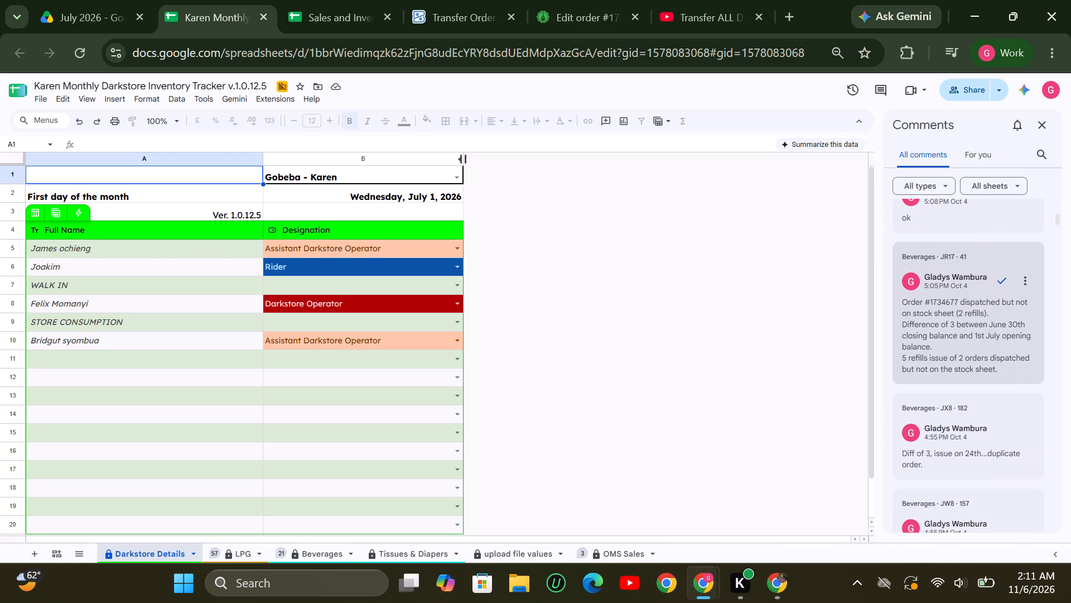
{"action": "scroll", "coordinate": [974, 355], "scroll_direction": "down", "scroll_amount": 3}
{"action": "scroll", "coordinate": [974, 355], "scroll_direction": "right", "scroll_amount": 1}
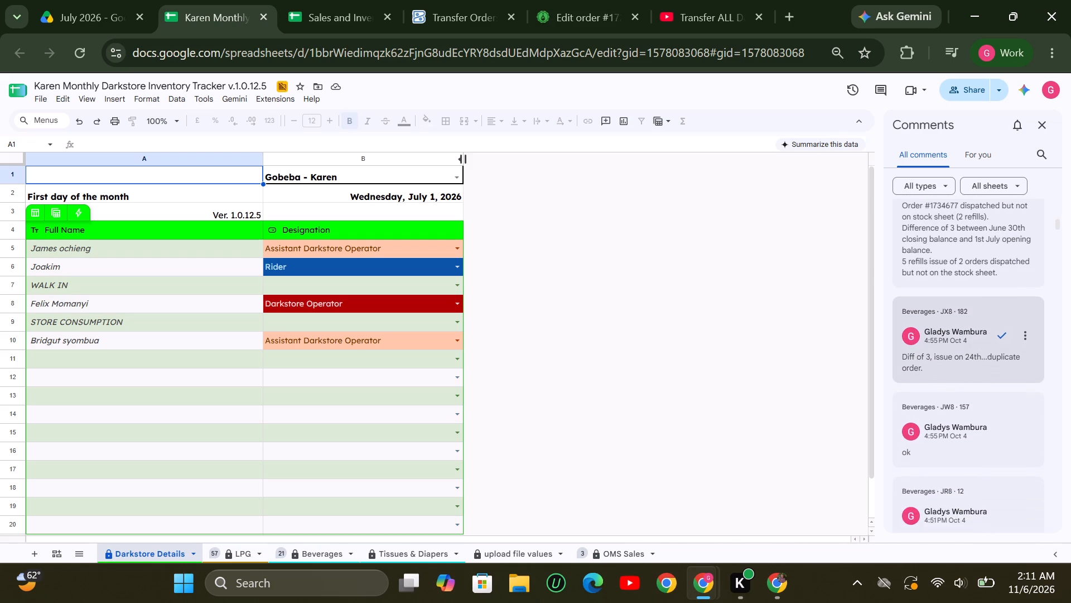
{"action": "scroll", "coordinate": [974, 355], "scroll_direction": "down", "scroll_amount": 3}
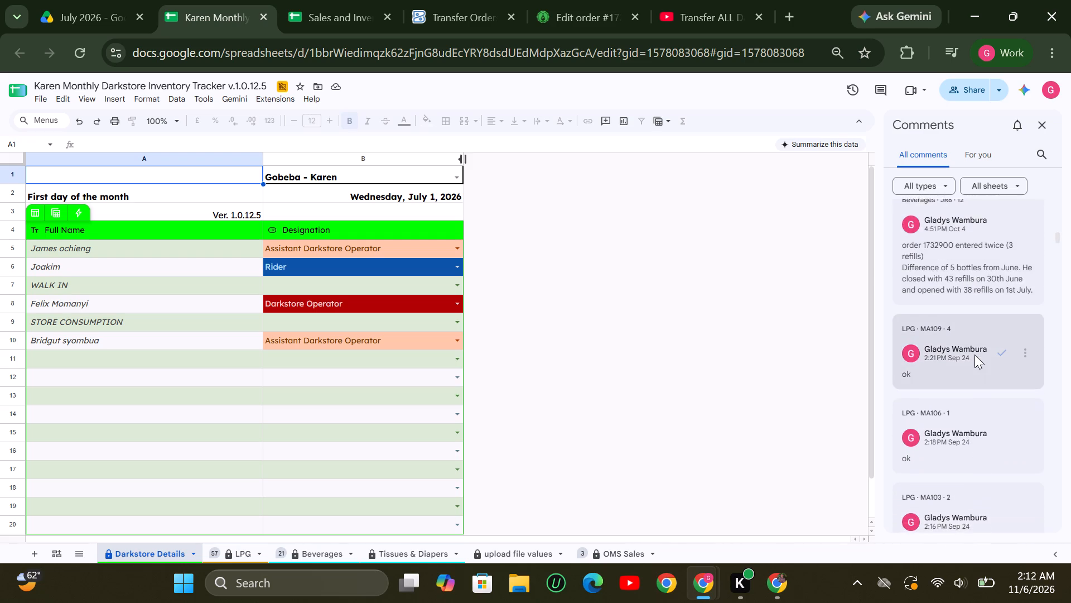
{"action": "scroll", "coordinate": [974, 355], "scroll_direction": "down", "scroll_amount": 3}
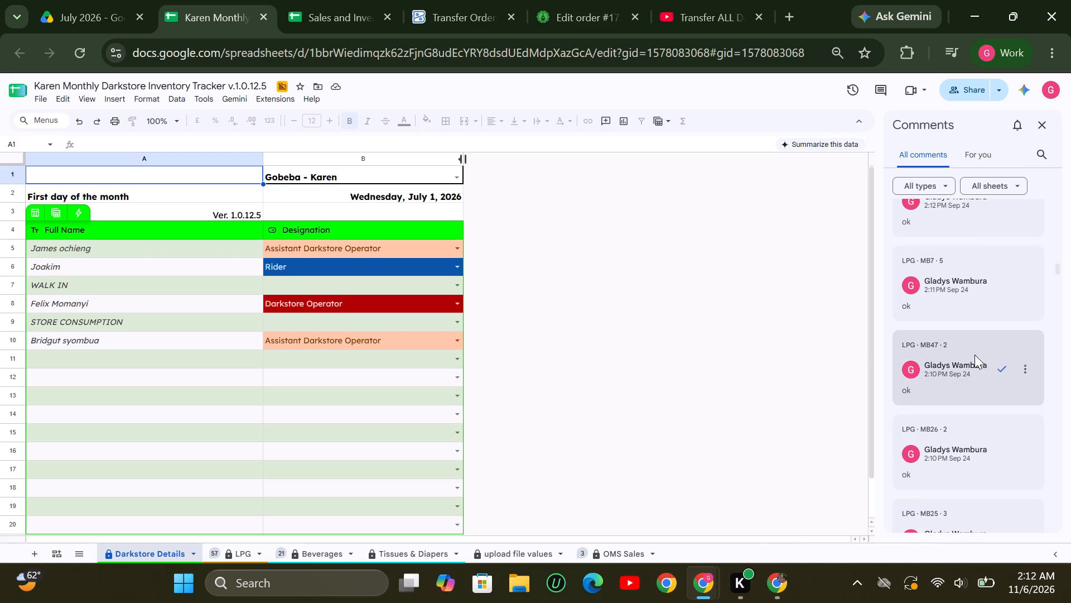
{"action": "scroll", "coordinate": [974, 355], "scroll_direction": "down", "scroll_amount": 5}
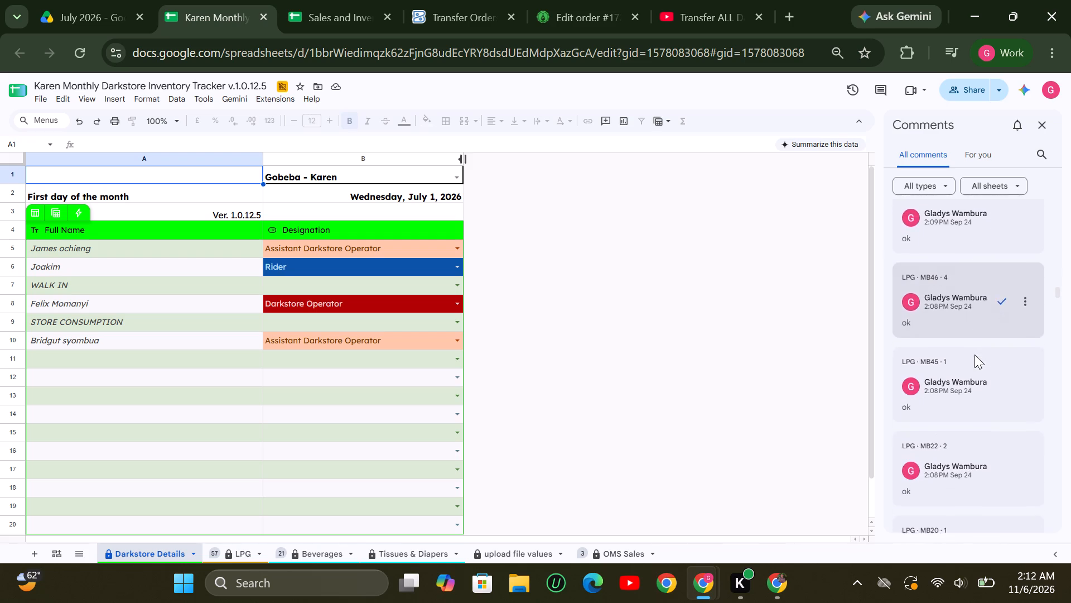
{"action": "scroll", "coordinate": [974, 355], "scroll_direction": "down", "scroll_amount": 4}
{"action": "scroll", "coordinate": [974, 355], "scroll_direction": "up", "scroll_amount": 5}
{"action": "scroll", "coordinate": [974, 355], "scroll_direction": "right", "scroll_amount": 1}
{"action": "scroll", "coordinate": [974, 355], "scroll_direction": "down", "scroll_amount": 2}
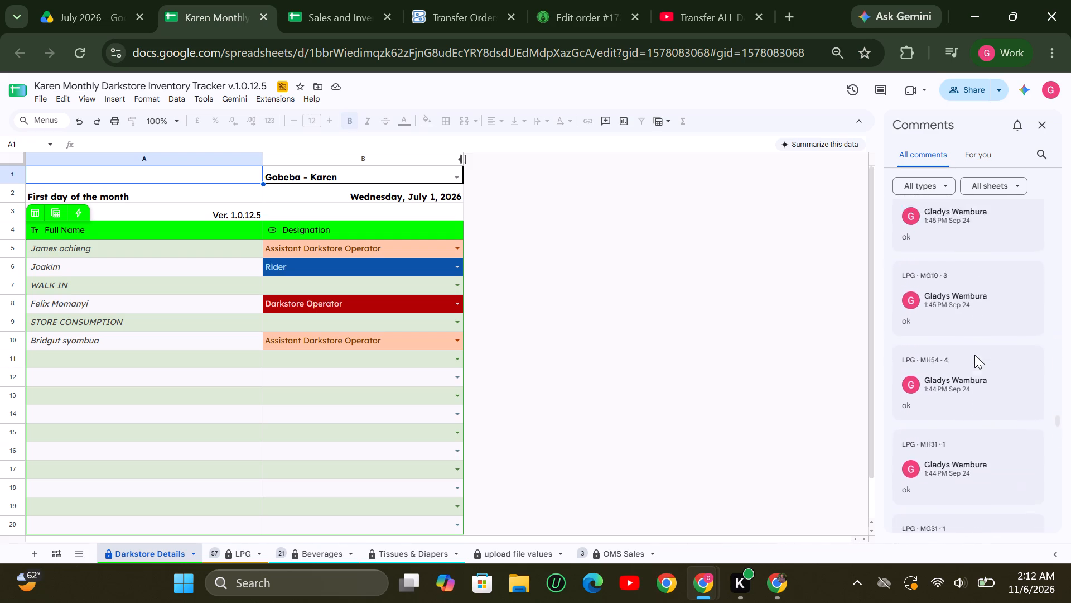
{"action": "scroll", "coordinate": [974, 355], "scroll_direction": "down", "scroll_amount": 3}
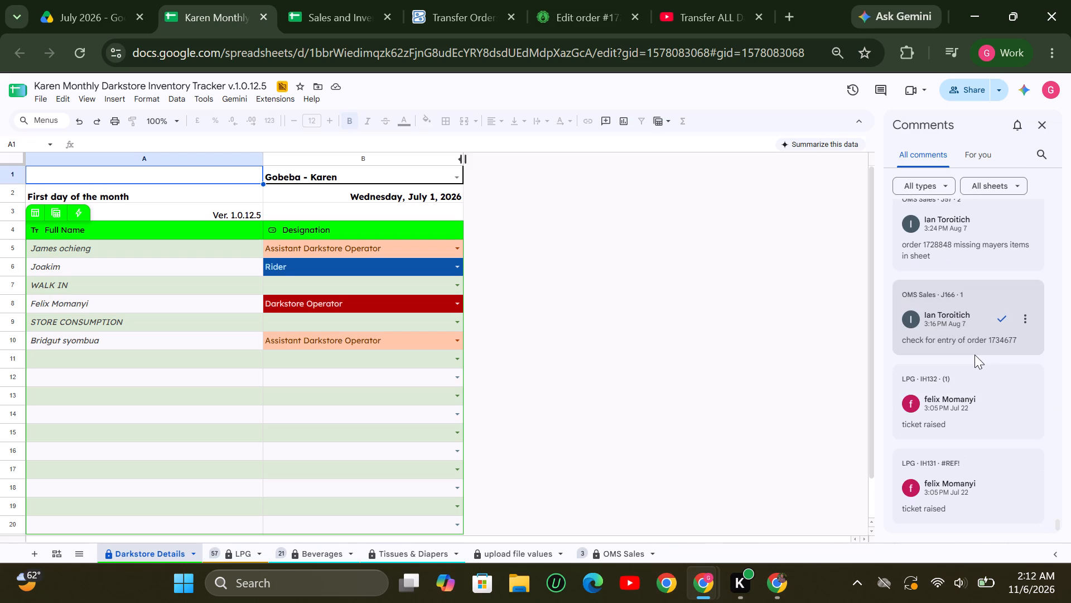
{"action": "scroll", "coordinate": [974, 355], "scroll_direction": "up", "scroll_amount": 2}
{"action": "scroll", "coordinate": [974, 355], "scroll_direction": "down", "scroll_amount": 1}
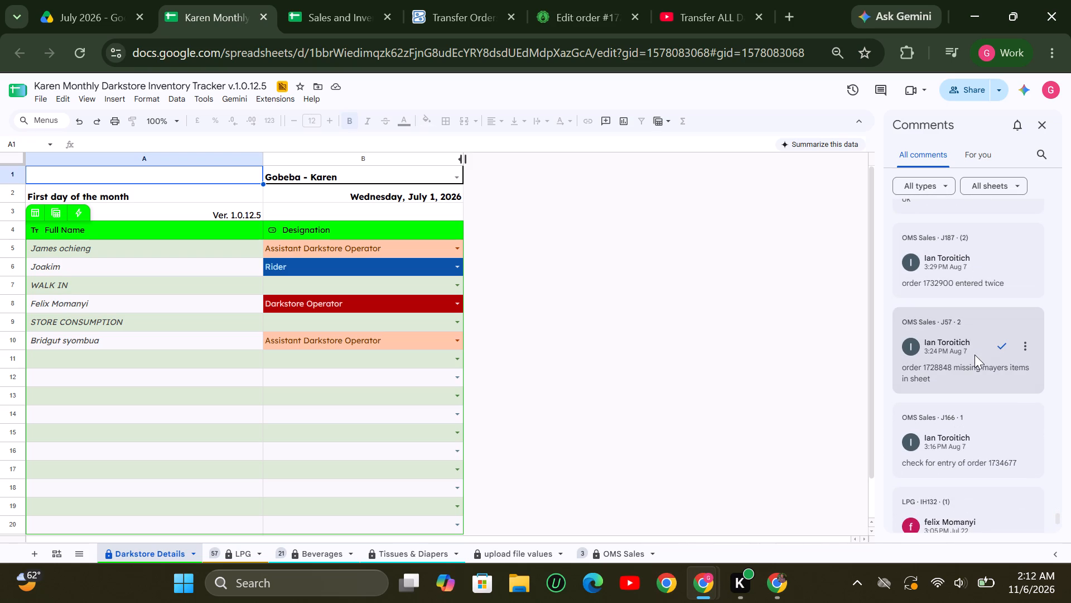
{"action": "scroll", "coordinate": [974, 355], "scroll_direction": "right", "scroll_amount": 1}
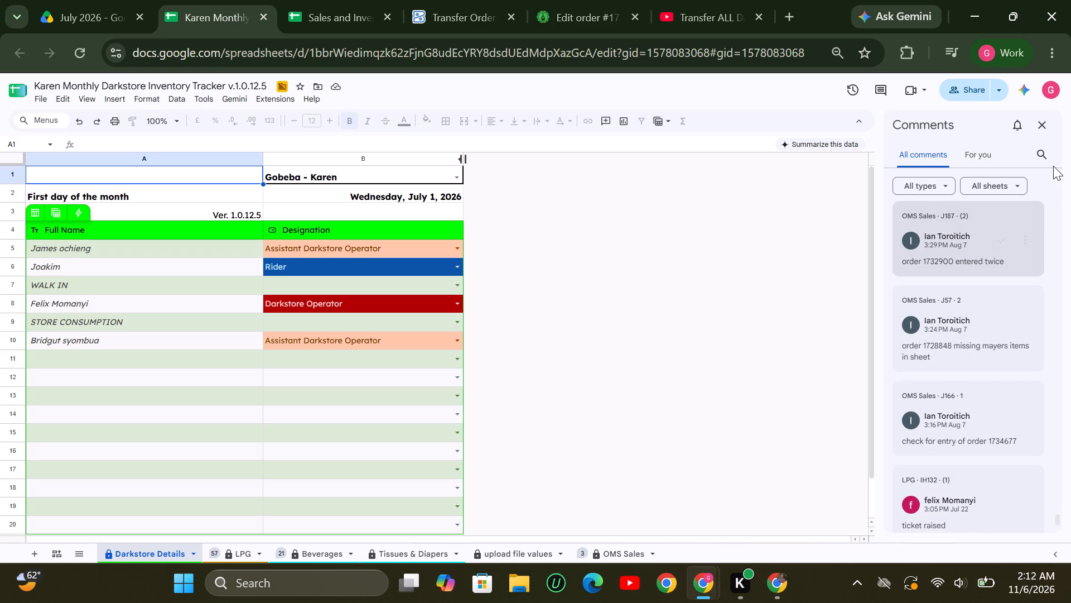
{"action": "scroll", "coordinate": [1006, 356], "scroll_direction": "down", "scroll_amount": 6}
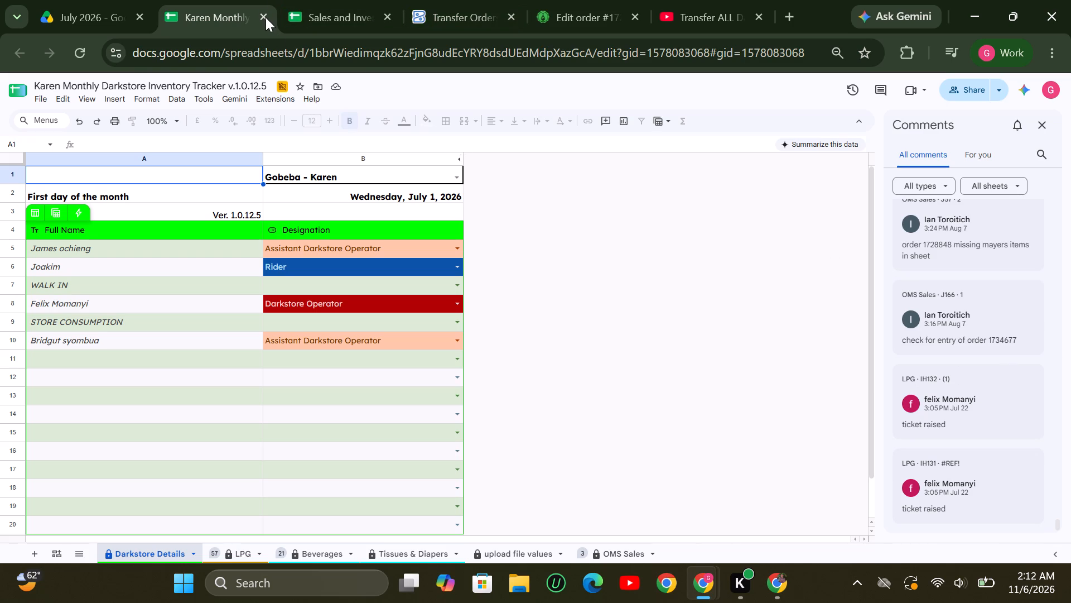
{"action": "left_click", "coordinate": [266, 17]}
Open the Kileleshwa Monthly Darkstore Inventory Tracker v.1.0.12.5 from the August 2026 folder in Drive.
{"action": "left_click", "coordinate": [94, 16]}
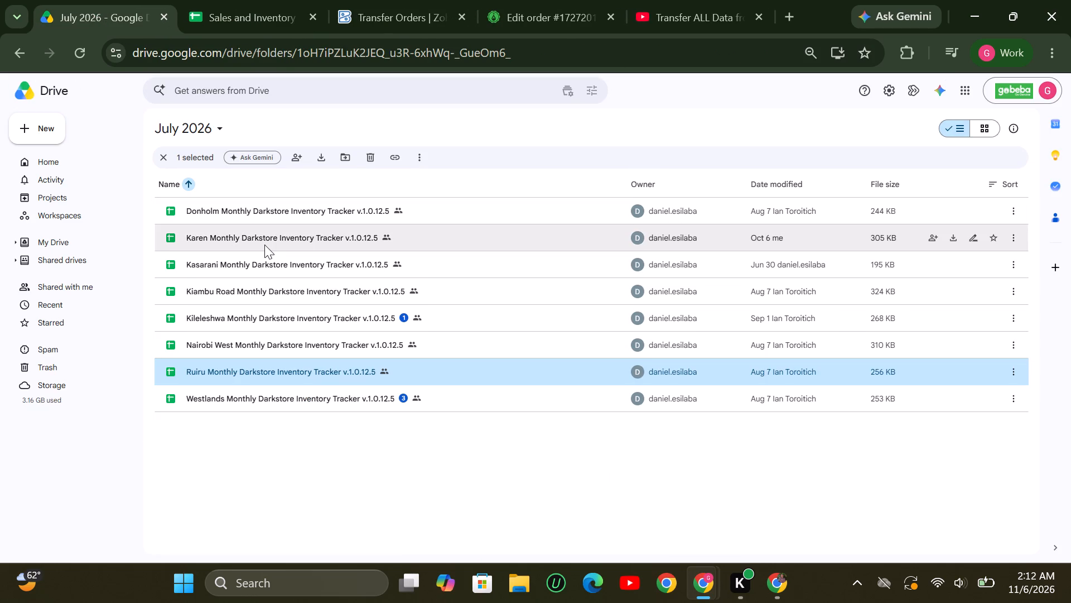
{"action": "scroll", "coordinate": [264, 245], "scroll_direction": "up", "scroll_amount": 3}
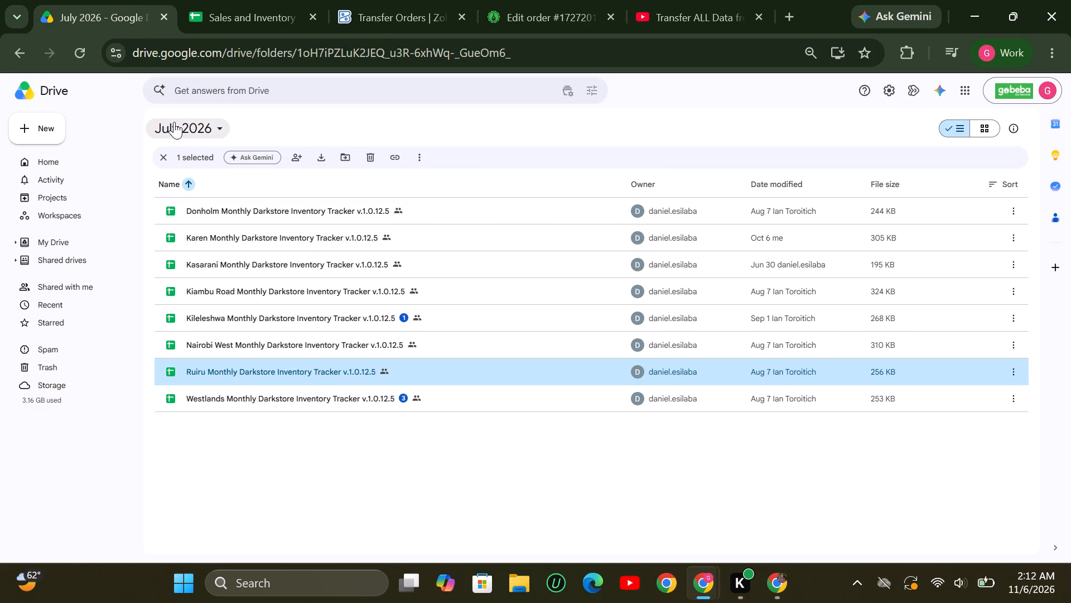
{"action": "left_click", "coordinate": [174, 122]}
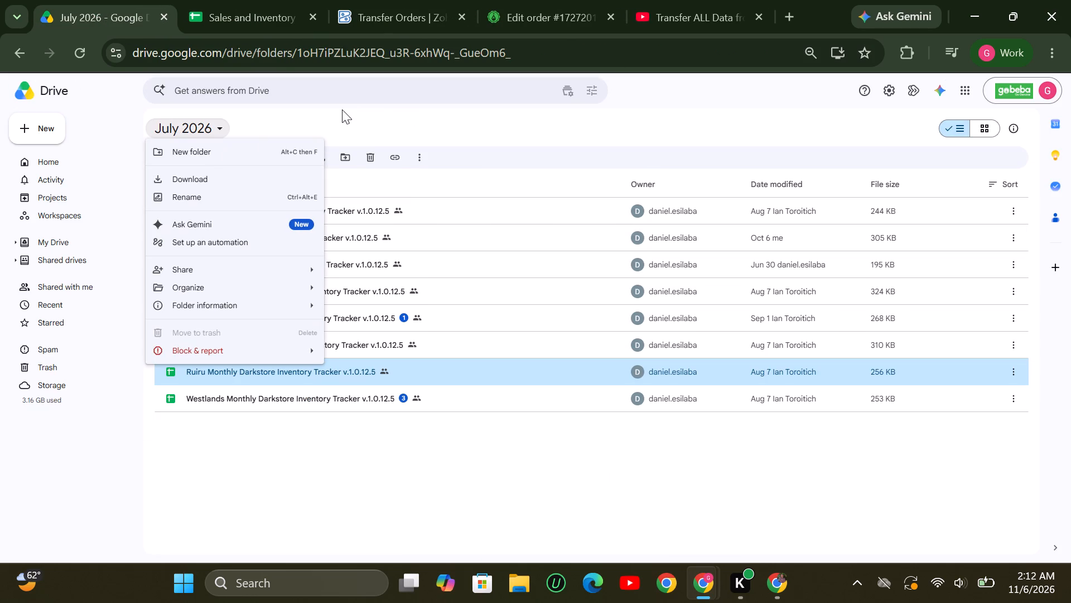
{"action": "left_click", "coordinate": [342, 109]}
{"action": "left_click", "coordinate": [18, 48]}
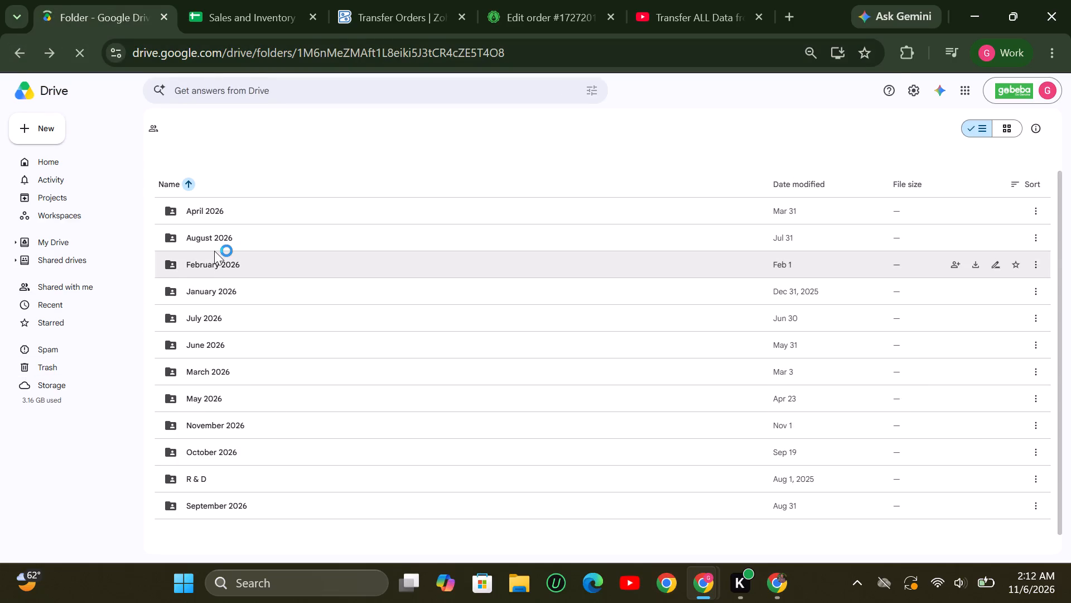
{"action": "double_click", "coordinate": [194, 243]}
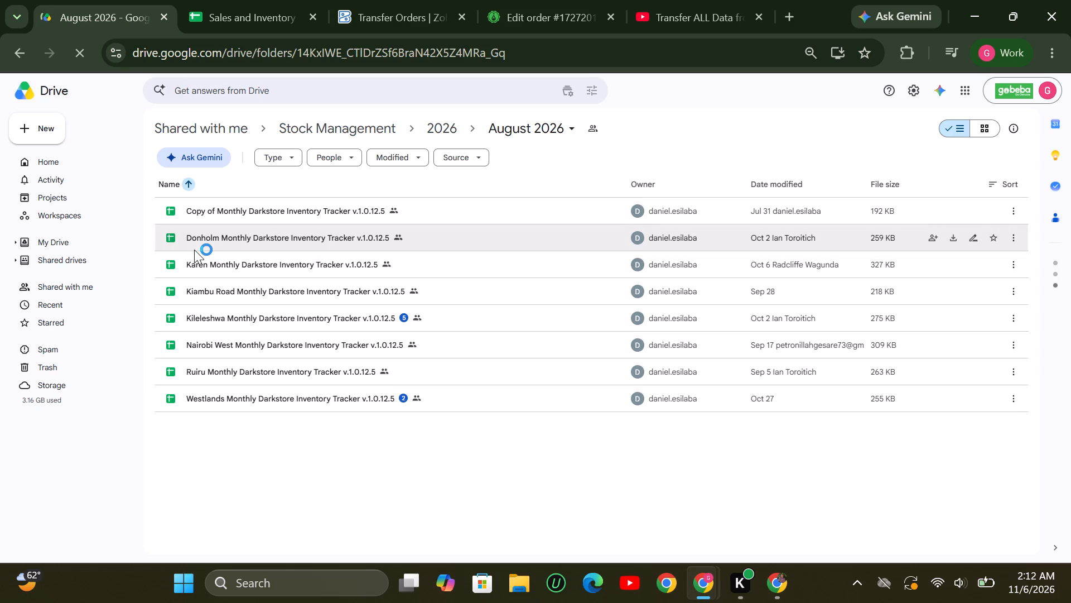
{"action": "double_click", "coordinate": [226, 318]}
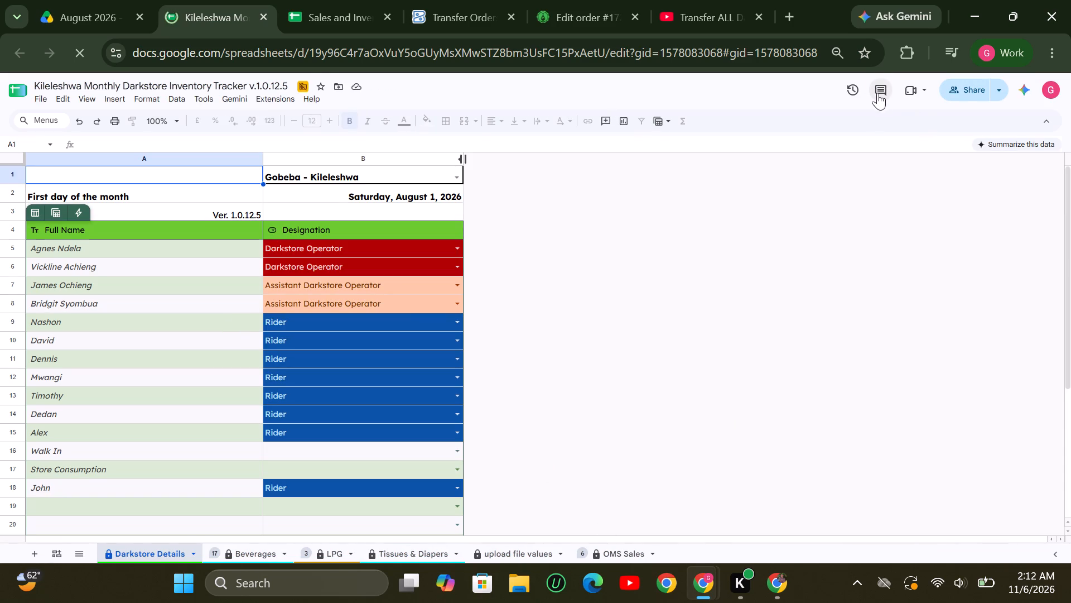
Open the comments for all sheets and read the newest OMS Sales and LPG threads, from OMS Sales K3 down to K131.
{"action": "left_click", "coordinate": [877, 93]}
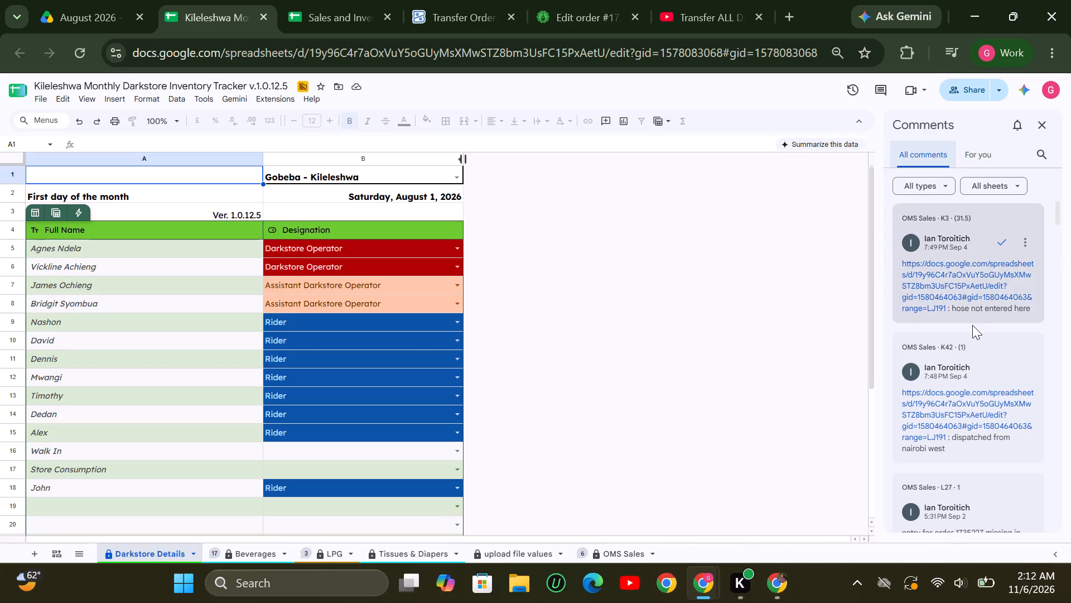
{"action": "scroll", "coordinate": [972, 325], "scroll_direction": "down", "scroll_amount": 2}
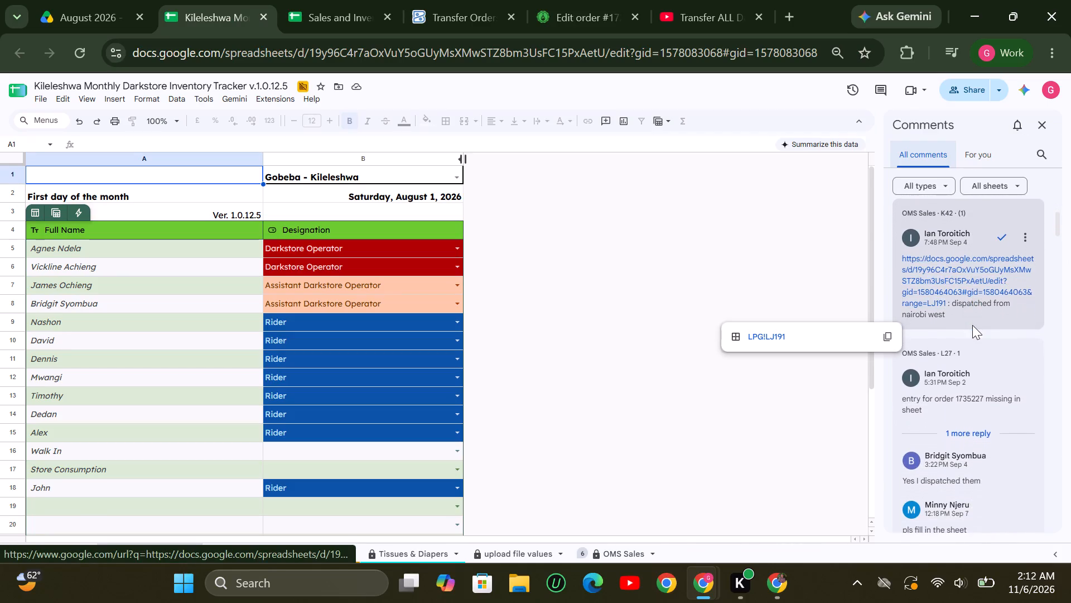
{"action": "scroll", "coordinate": [972, 325], "scroll_direction": "down", "scroll_amount": 3}
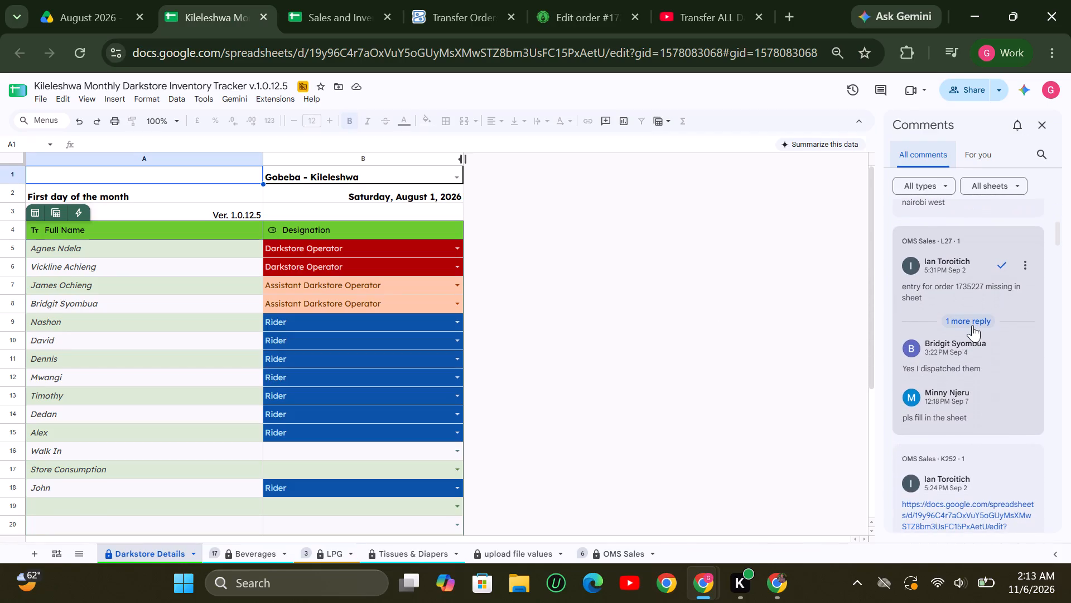
{"action": "scroll", "coordinate": [972, 325], "scroll_direction": "down", "scroll_amount": 3}
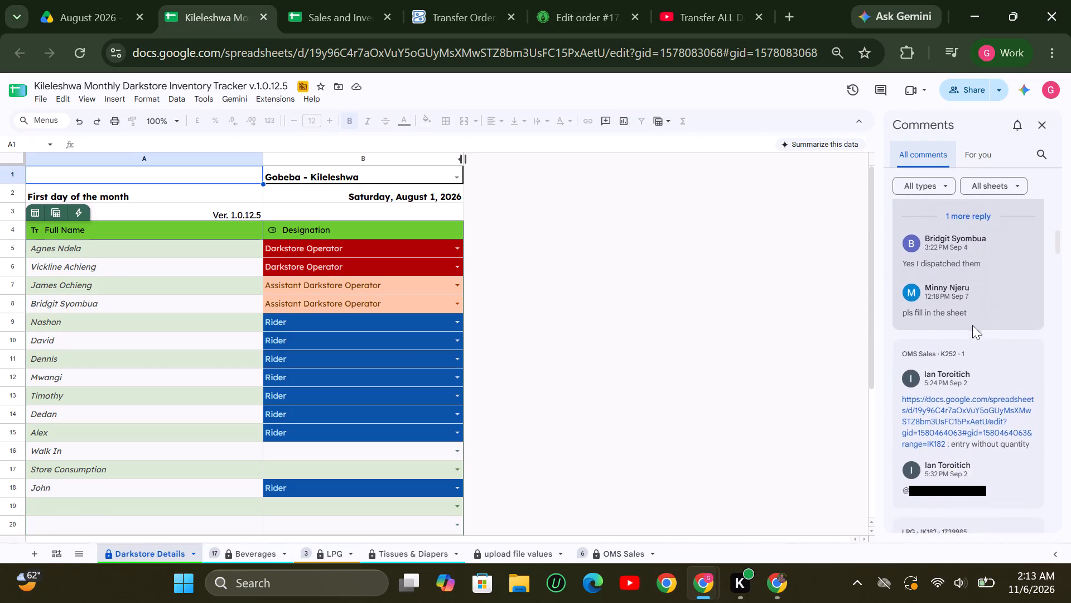
{"action": "scroll", "coordinate": [972, 325], "scroll_direction": "down", "scroll_amount": 4}
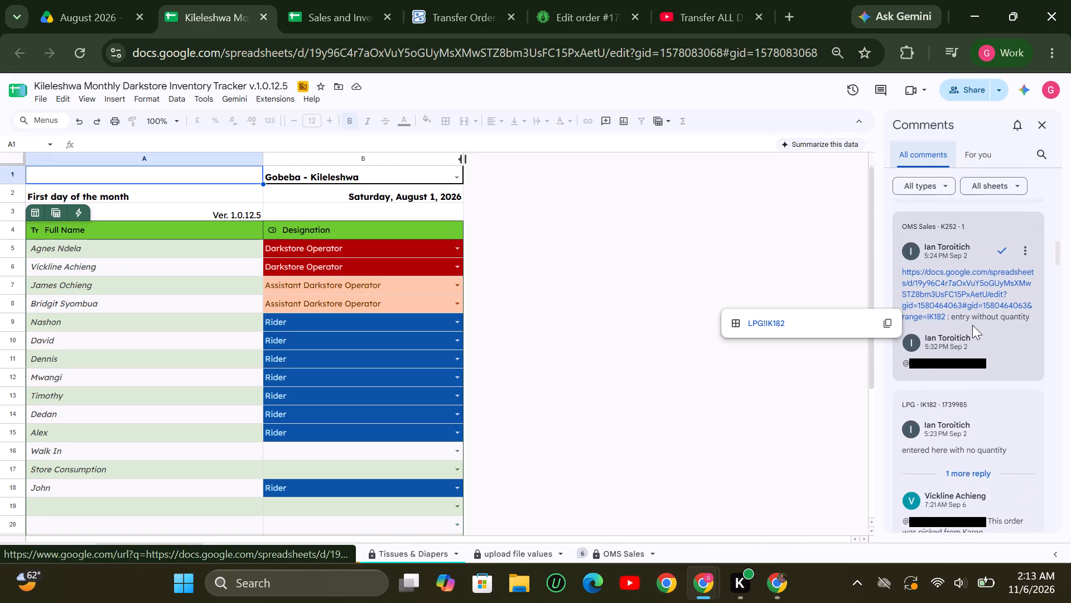
{"action": "scroll", "coordinate": [972, 325], "scroll_direction": "down", "scroll_amount": 4}
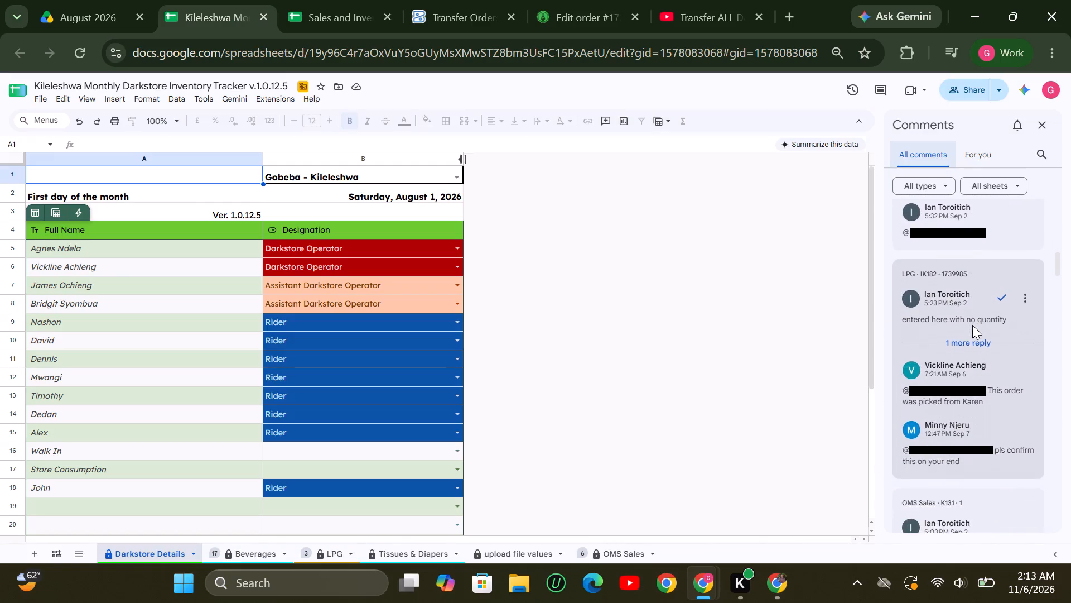
{"action": "scroll", "coordinate": [972, 325], "scroll_direction": "down", "scroll_amount": 4}
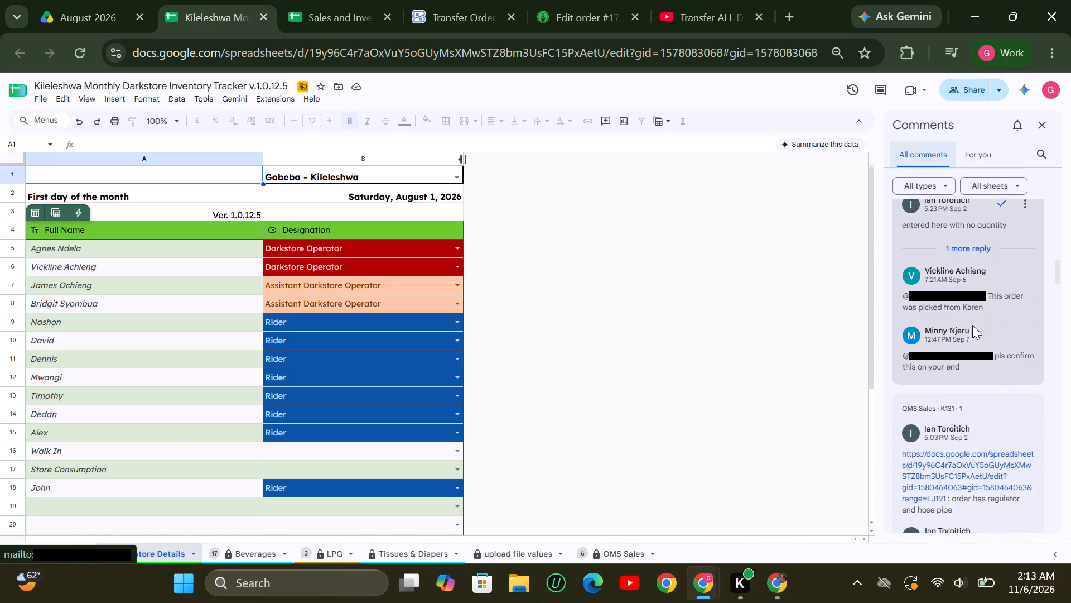
{"action": "scroll", "coordinate": [972, 325], "scroll_direction": "down", "scroll_amount": 3}
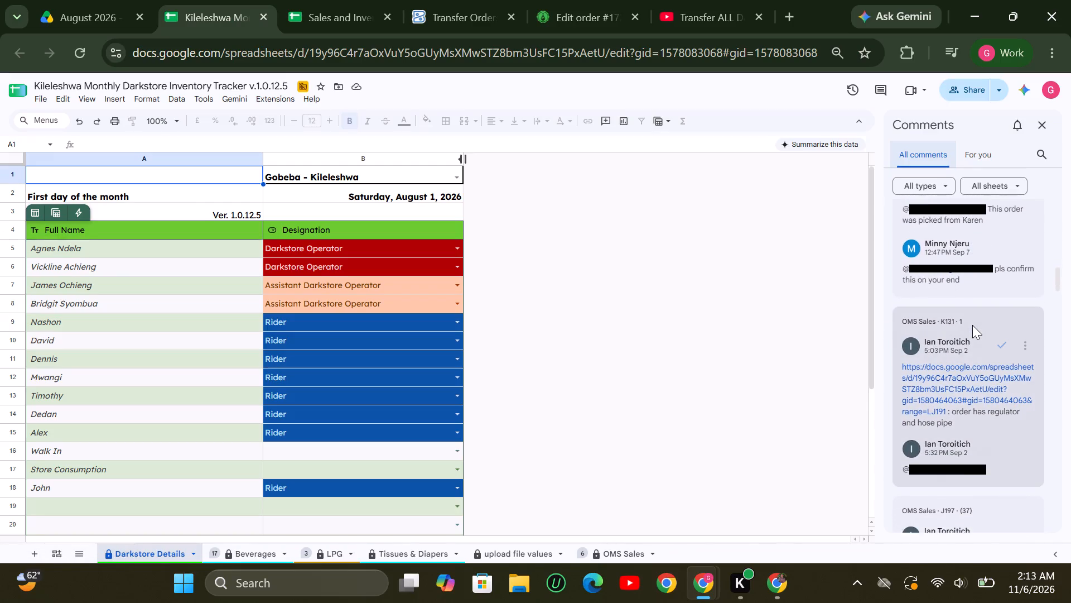
{"action": "scroll", "coordinate": [972, 325], "scroll_direction": "down", "scroll_amount": 3}
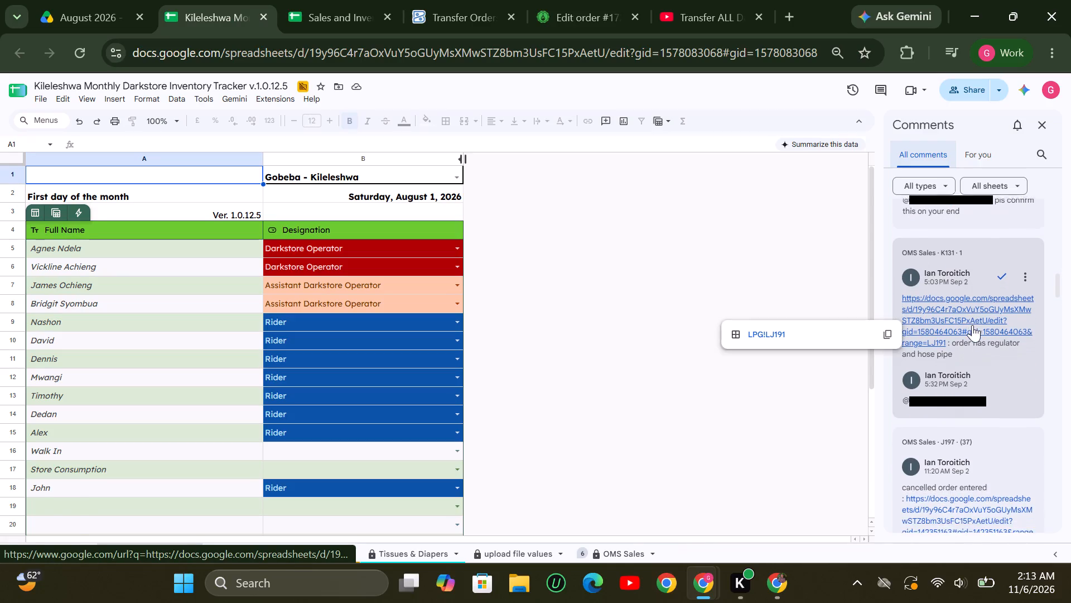
{"action": "scroll", "coordinate": [972, 325], "scroll_direction": "down", "scroll_amount": 3}
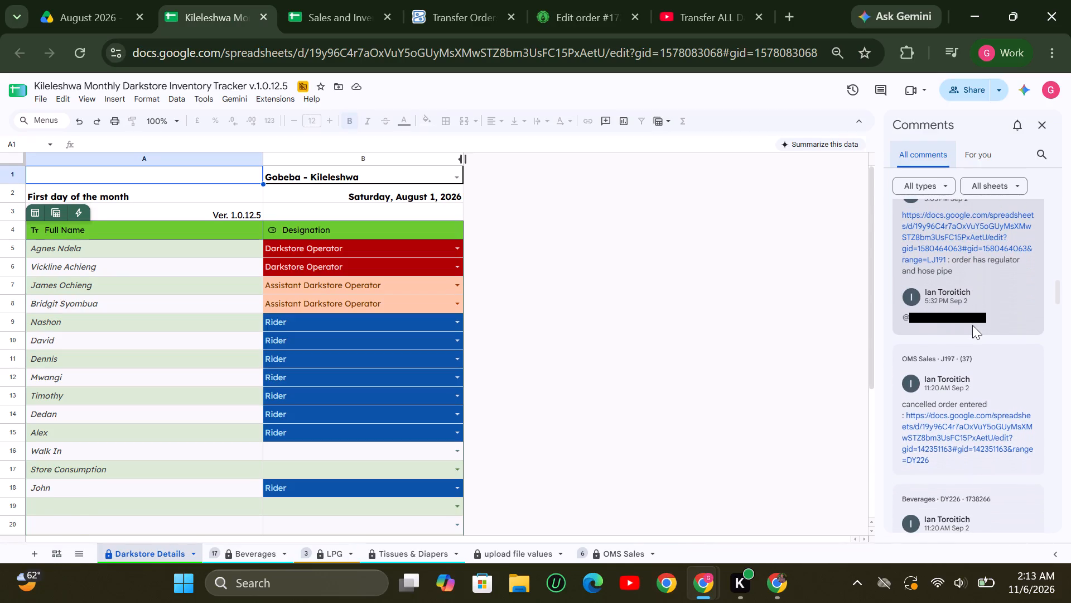
{"action": "scroll", "coordinate": [972, 325], "scroll_direction": "down", "scroll_amount": 1}
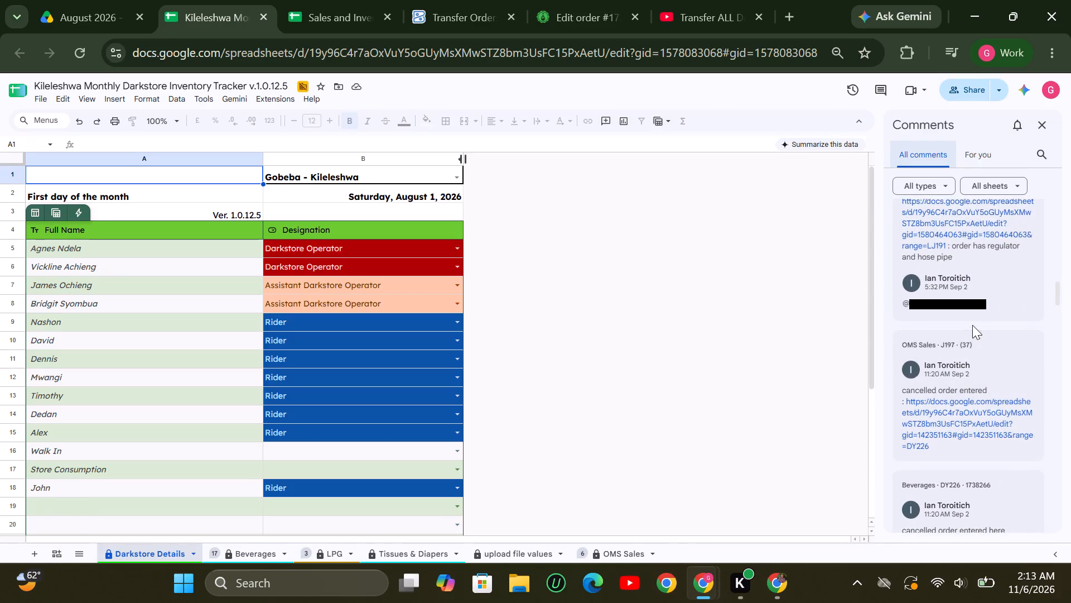
Read the older comments from the OMS Sales J197 cancelled-order thread down to the assigned Beverages JN233 comment on the broken bottle.
{"action": "scroll", "coordinate": [980, 314], "scroll_direction": "down", "scroll_amount": 5}
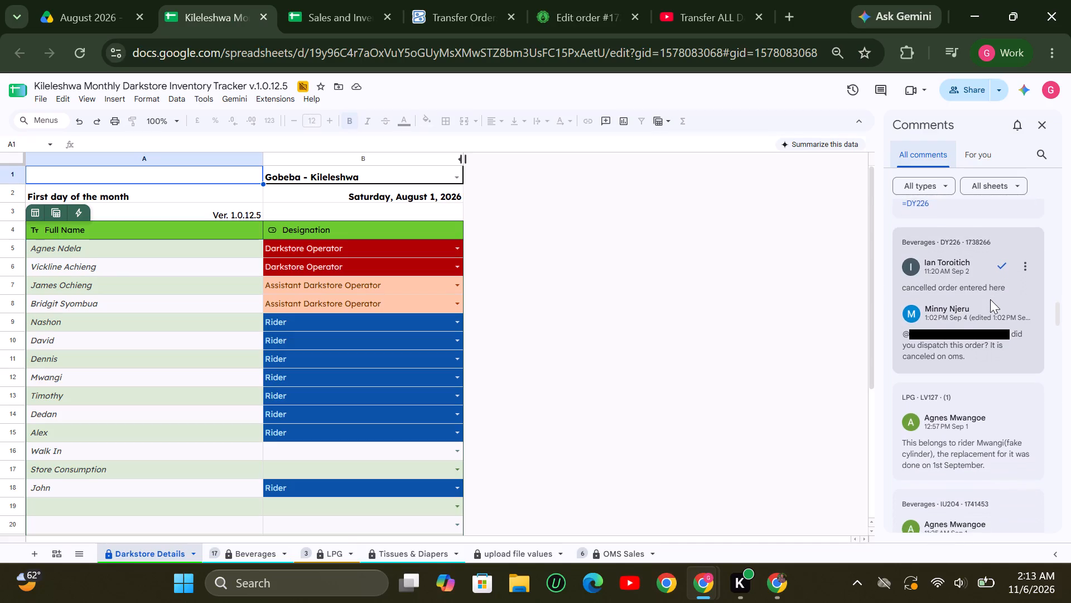
{"action": "scroll", "coordinate": [990, 299], "scroll_direction": "down", "scroll_amount": 2}
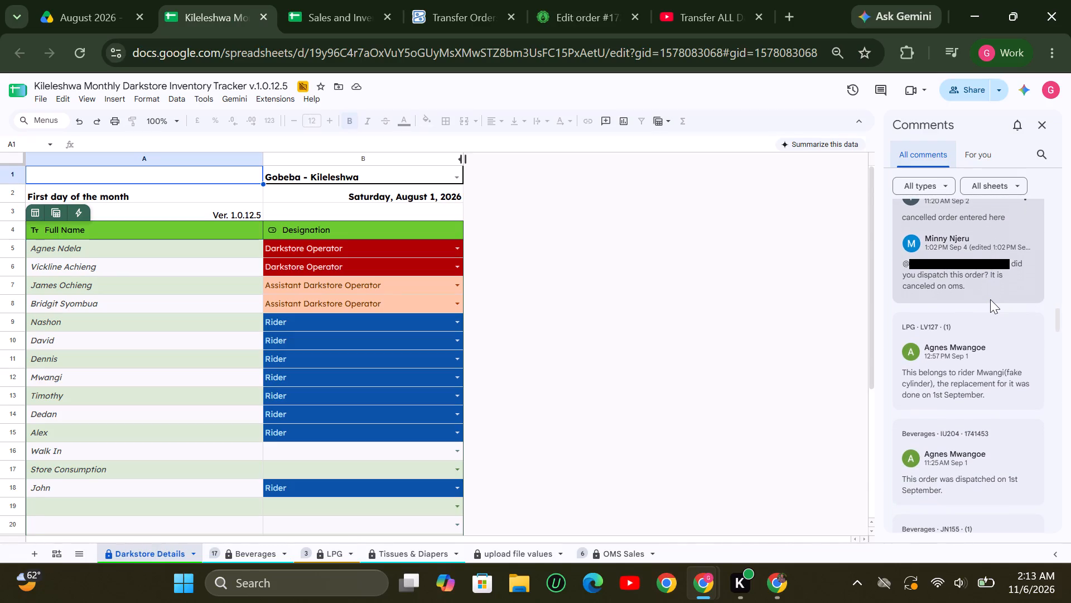
{"action": "scroll", "coordinate": [990, 299], "scroll_direction": "up", "scroll_amount": 1}
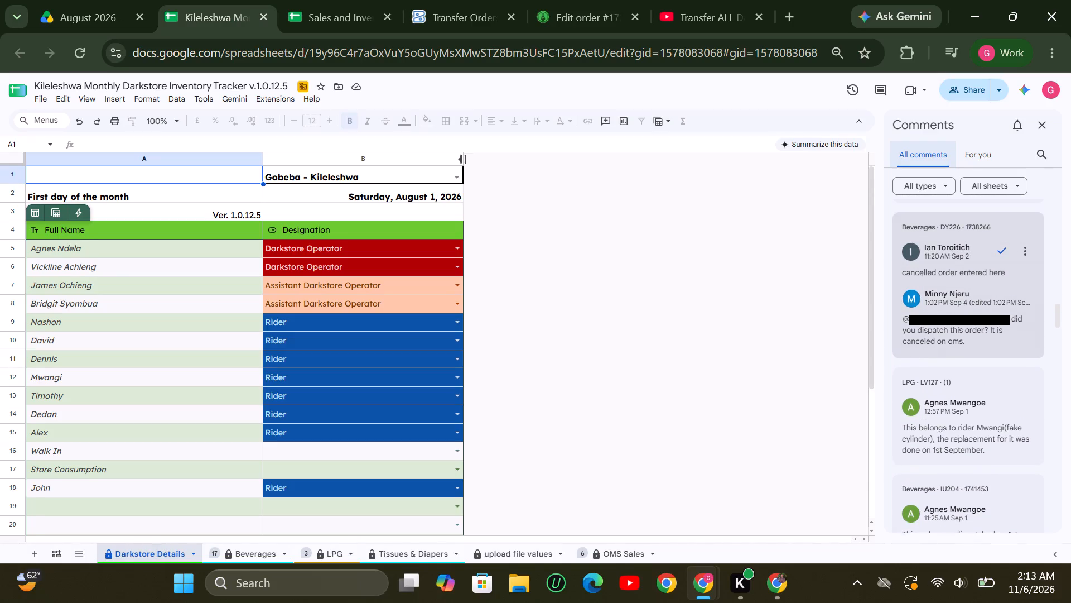
{"action": "scroll", "coordinate": [990, 299], "scroll_direction": "down", "scroll_amount": 2}
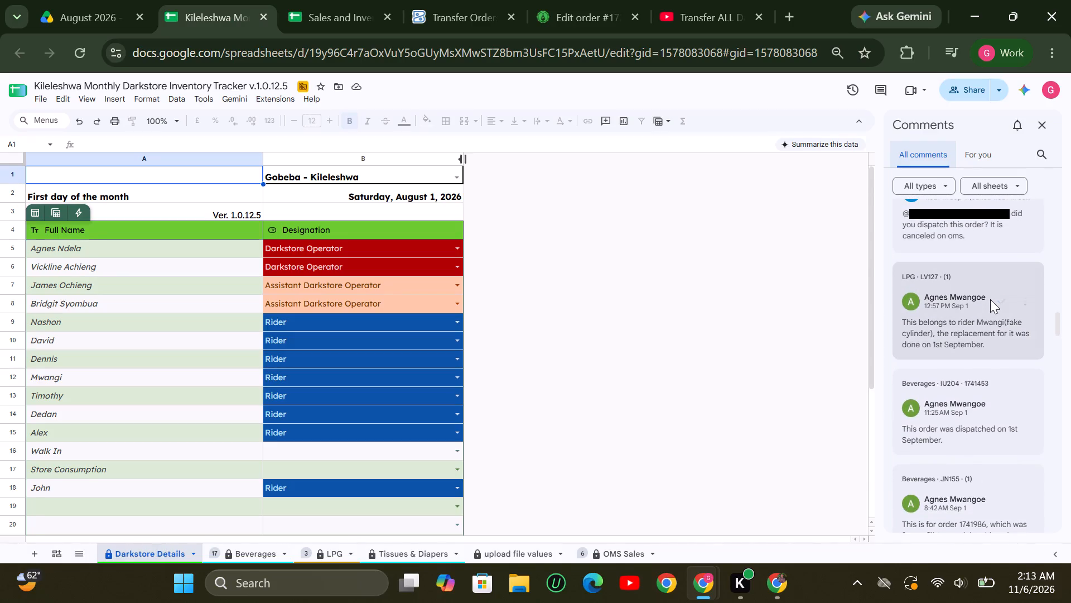
{"action": "scroll", "coordinate": [990, 299], "scroll_direction": "down", "scroll_amount": 1}
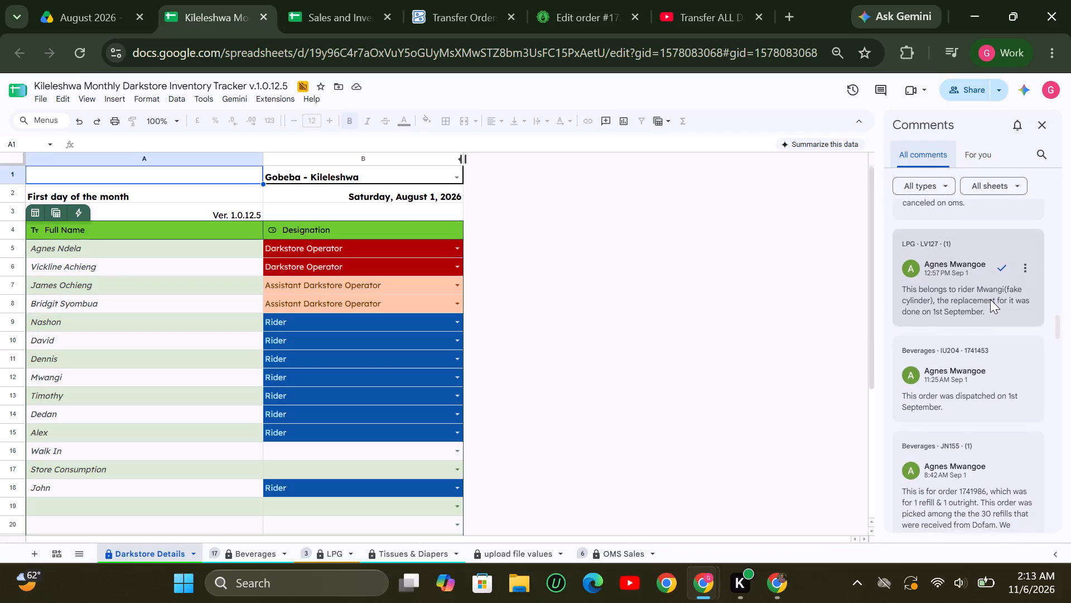
{"action": "scroll", "coordinate": [990, 299], "scroll_direction": "down", "scroll_amount": 1}
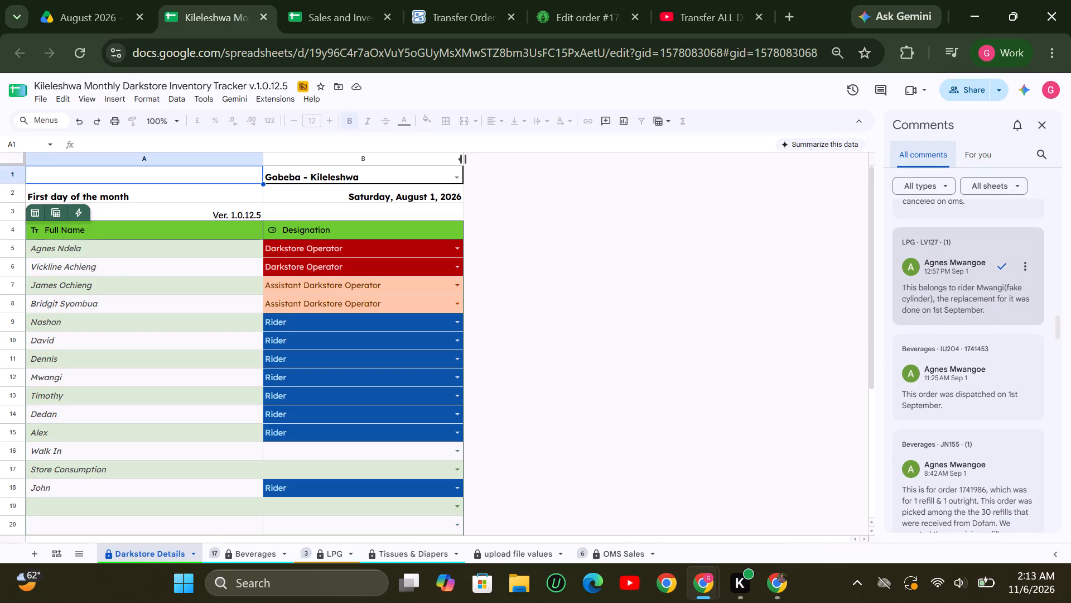
{"action": "scroll", "coordinate": [990, 299], "scroll_direction": "down", "scroll_amount": 2}
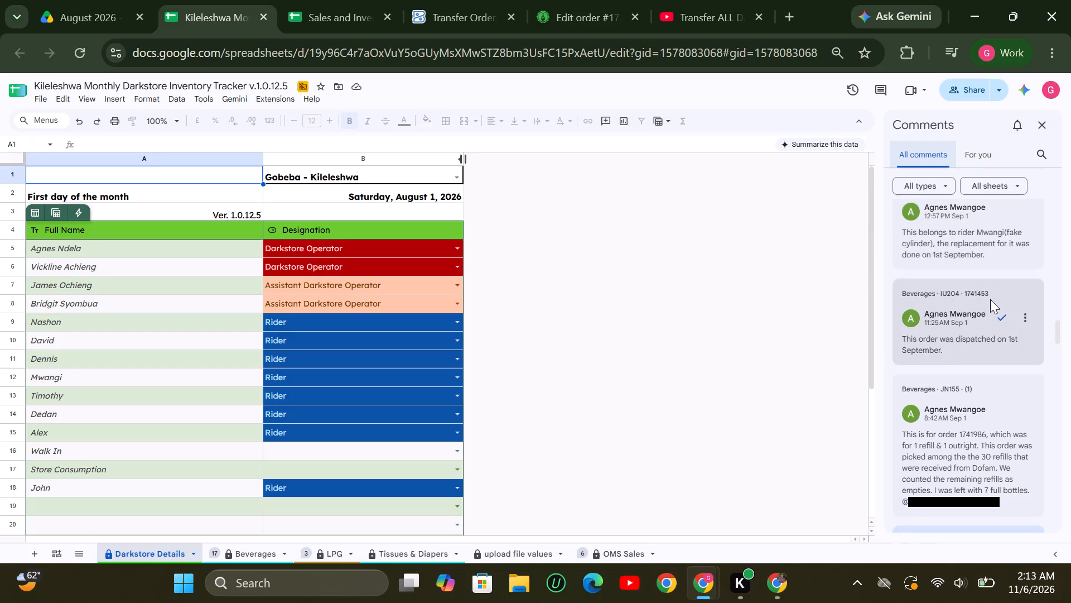
{"action": "scroll", "coordinate": [990, 299], "scroll_direction": "down", "scroll_amount": 1}
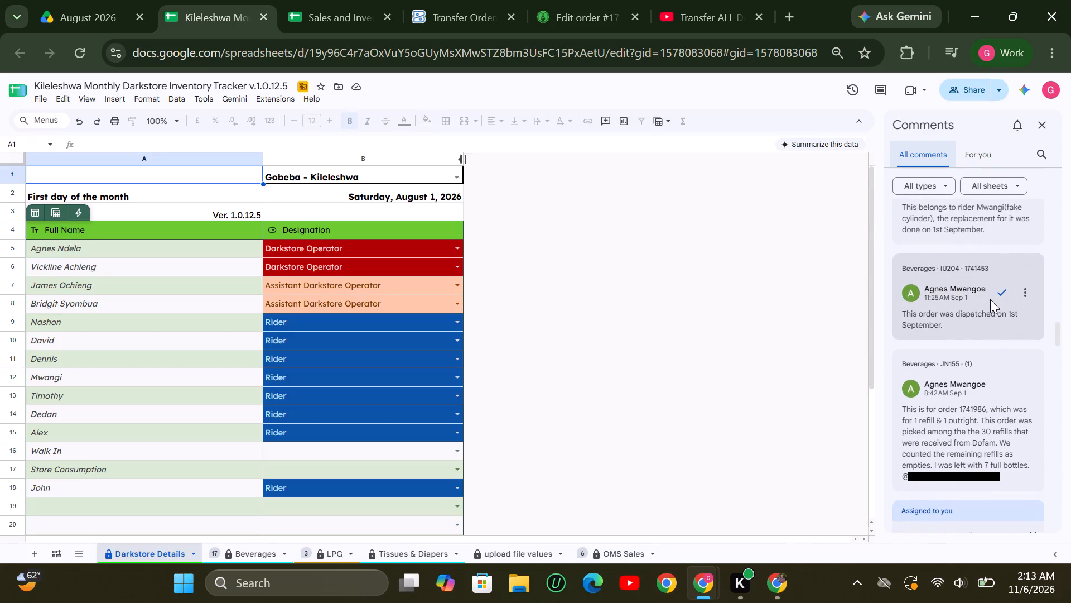
{"action": "scroll", "coordinate": [990, 299], "scroll_direction": "down", "scroll_amount": 2}
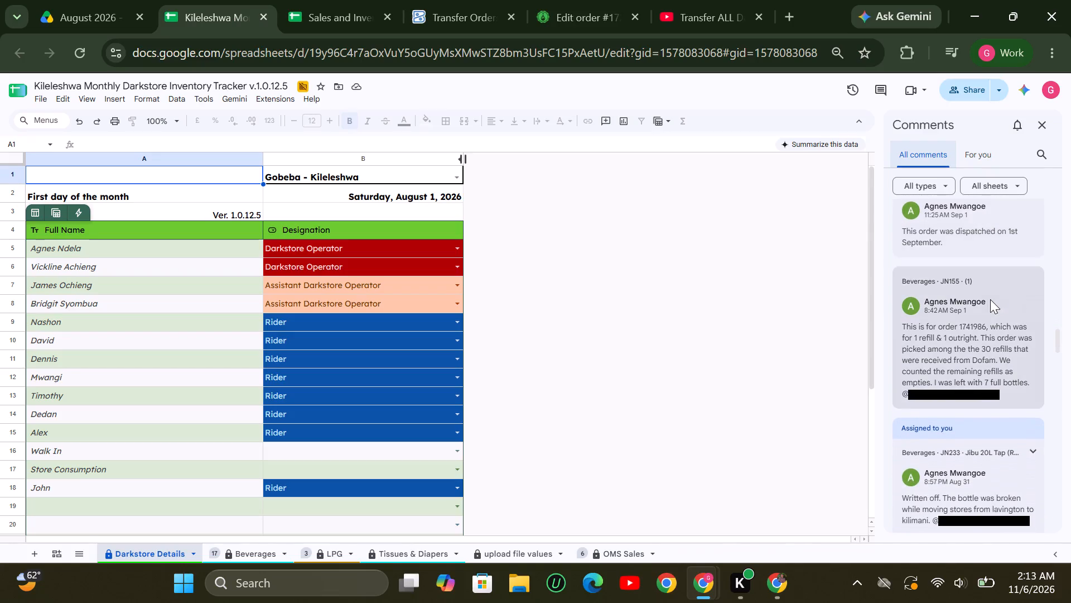
{"action": "scroll", "coordinate": [990, 299], "scroll_direction": "down", "scroll_amount": 1}
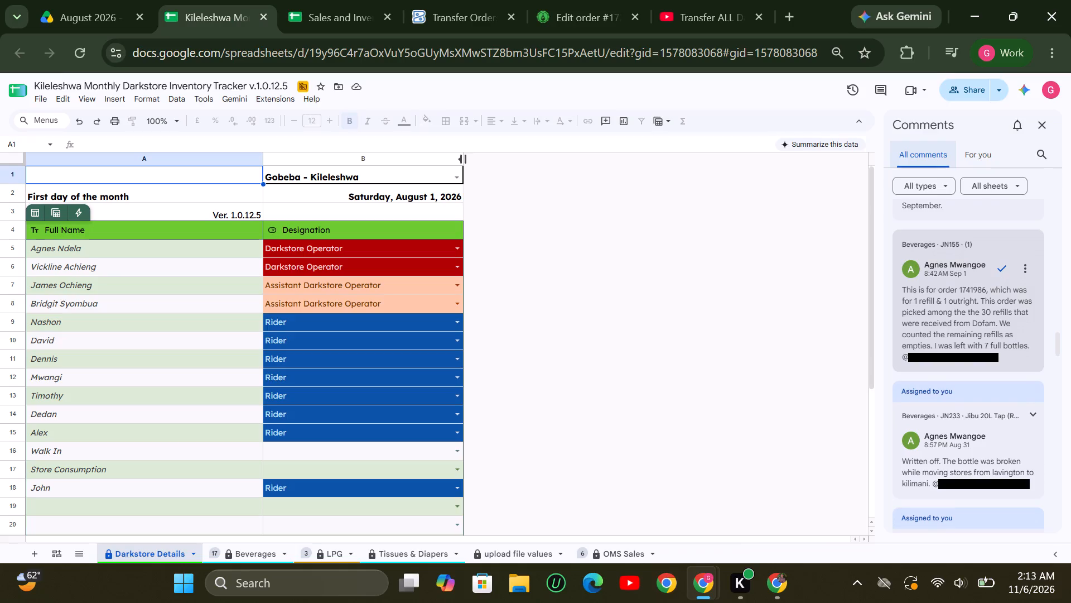
{"action": "scroll", "coordinate": [990, 299], "scroll_direction": "down", "scroll_amount": 1}
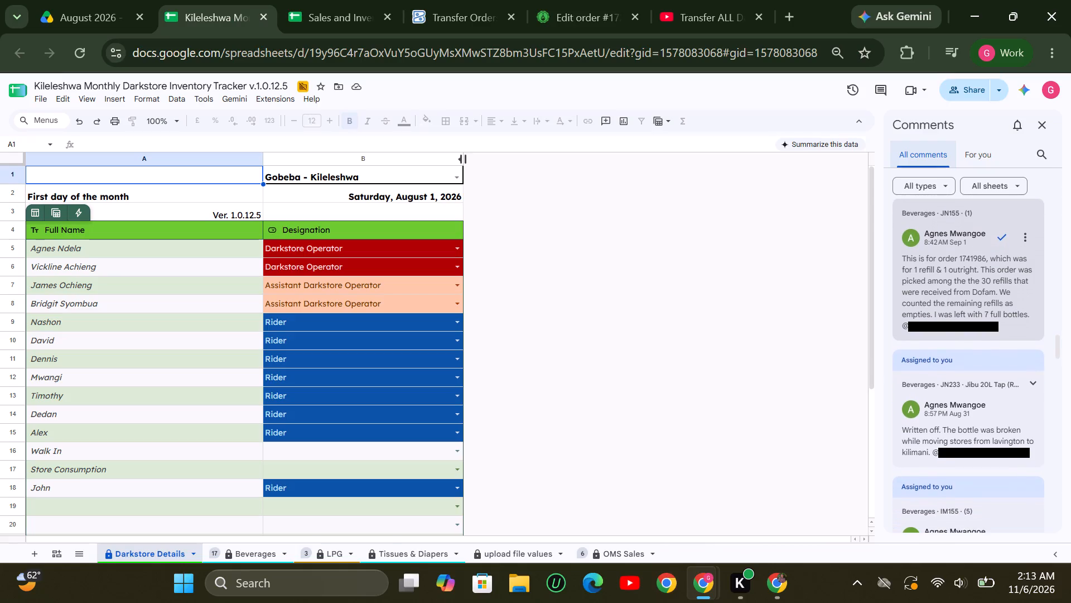
{"action": "scroll", "coordinate": [990, 299], "scroll_direction": "down", "scroll_amount": 3}
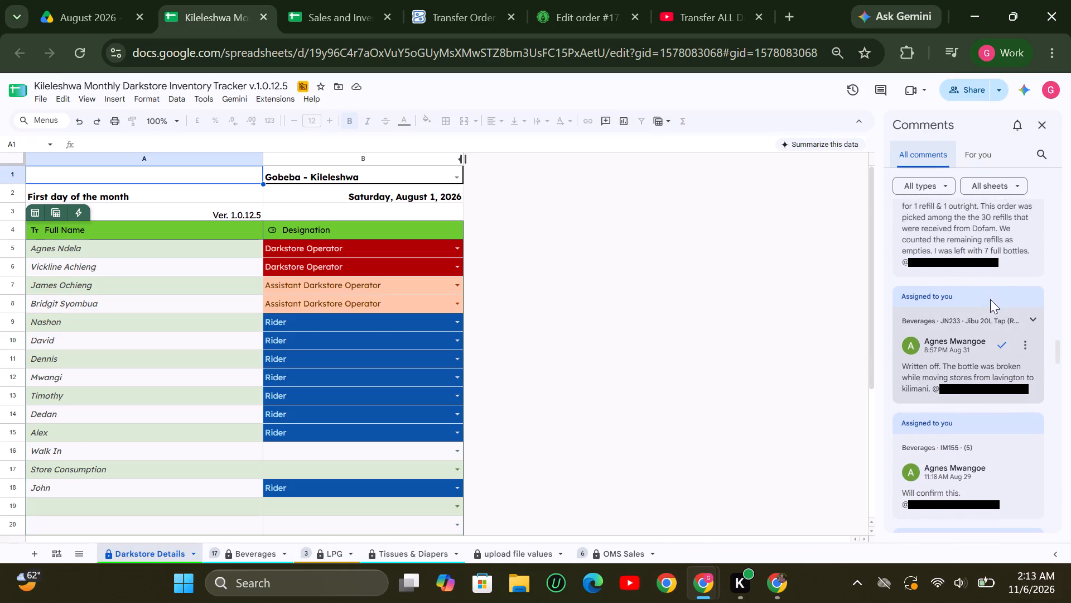
{"action": "scroll", "coordinate": [990, 299], "scroll_direction": "down", "scroll_amount": 2}
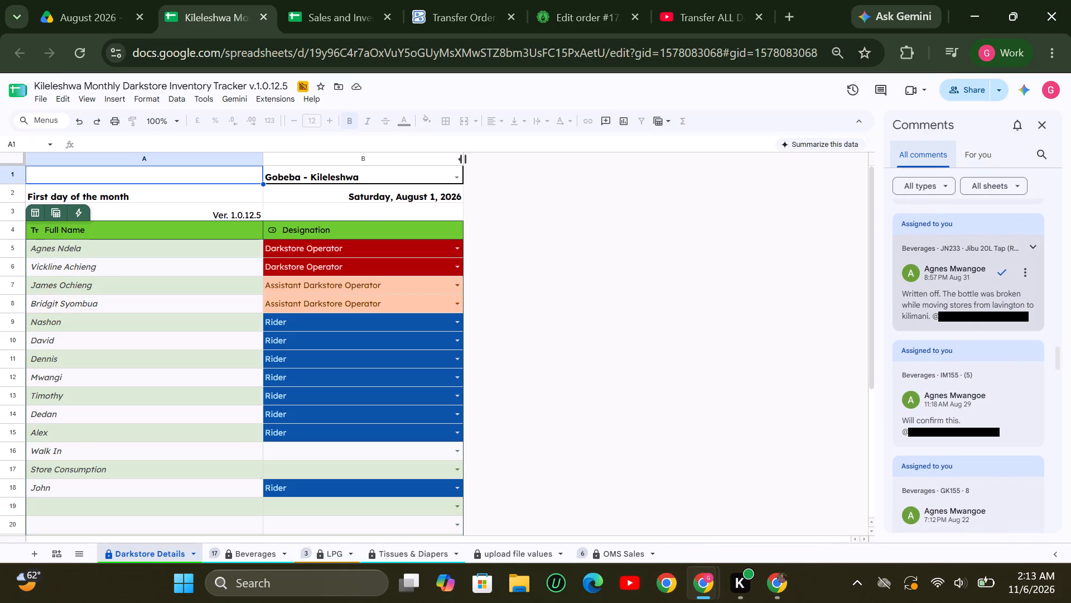
Go to the Beverages JN233 comment's cell and examine the written-off entries in rows 232 and 233 across the August 31 columns.
{"action": "left_click", "coordinate": [971, 293]}
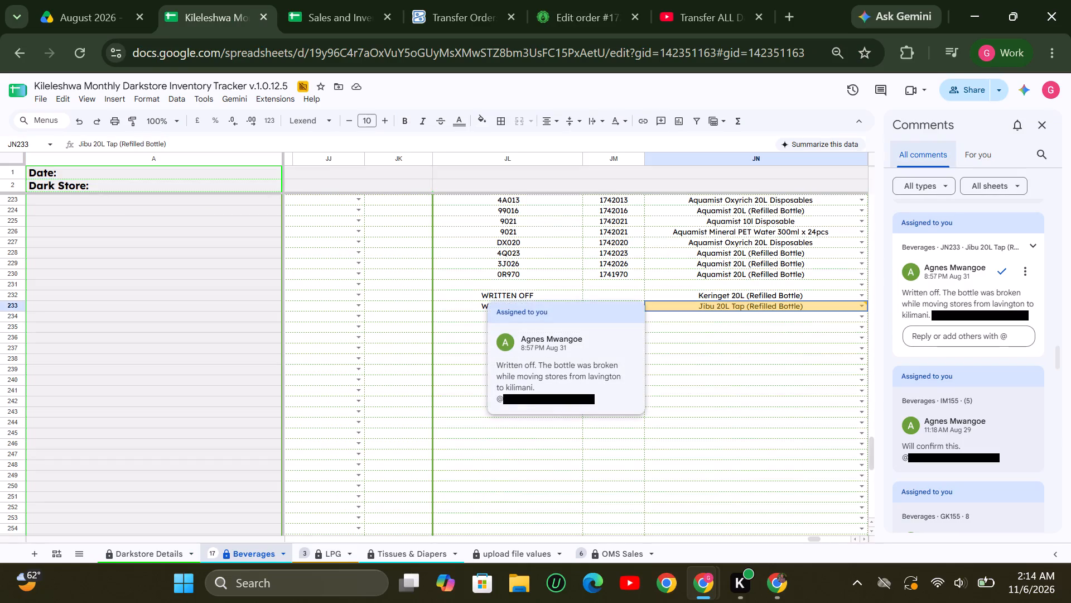
{"action": "left_click", "coordinate": [739, 343]}
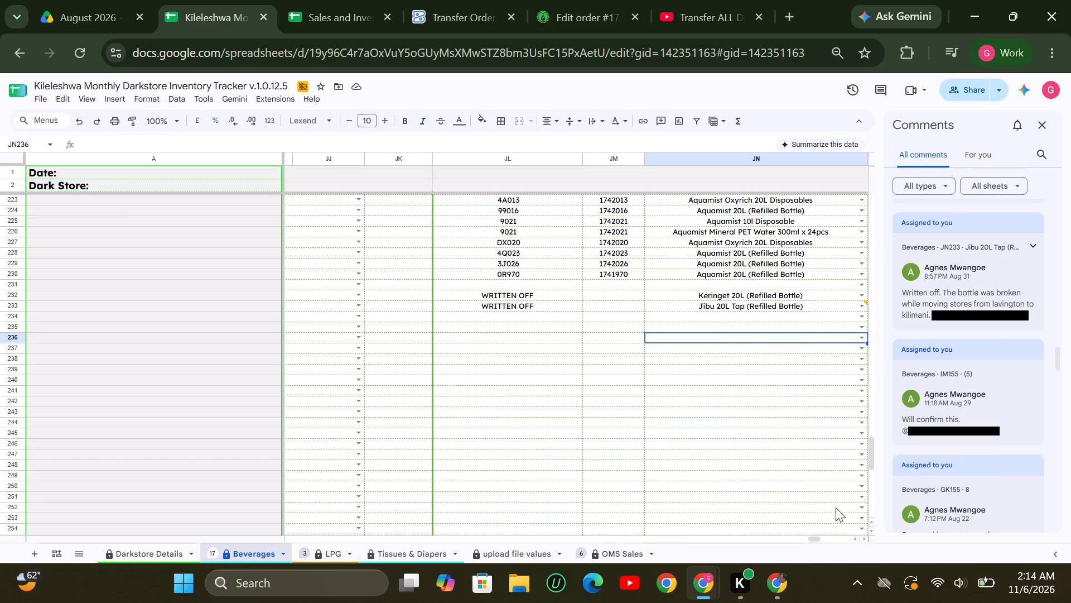
{"action": "triple_click", "coordinate": [865, 539]}
{"action": "triple_click", "coordinate": [865, 539]}
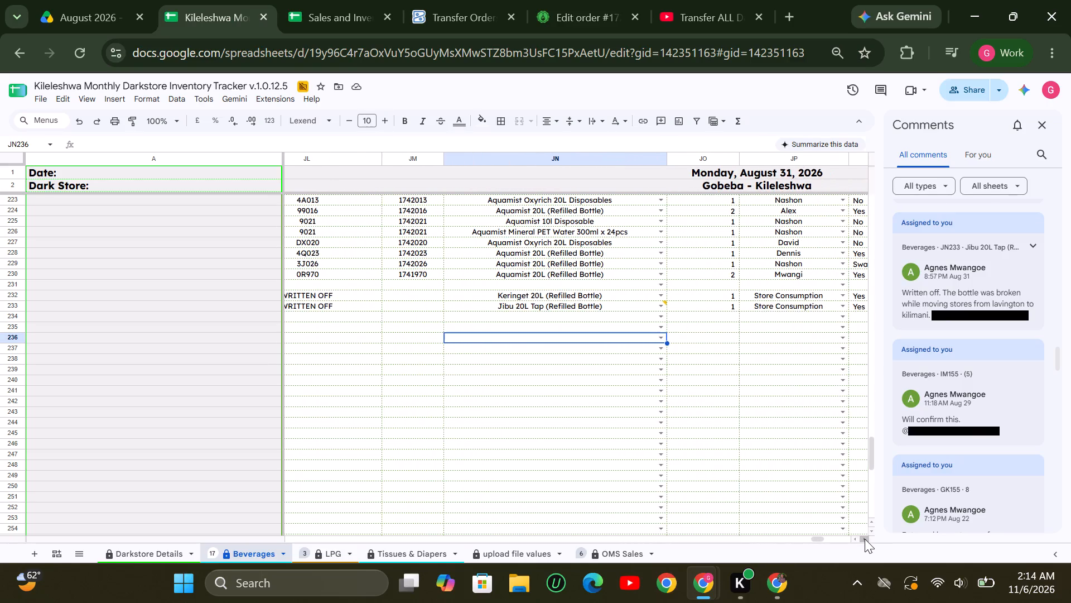
{"action": "double_click", "coordinate": [865, 539]}
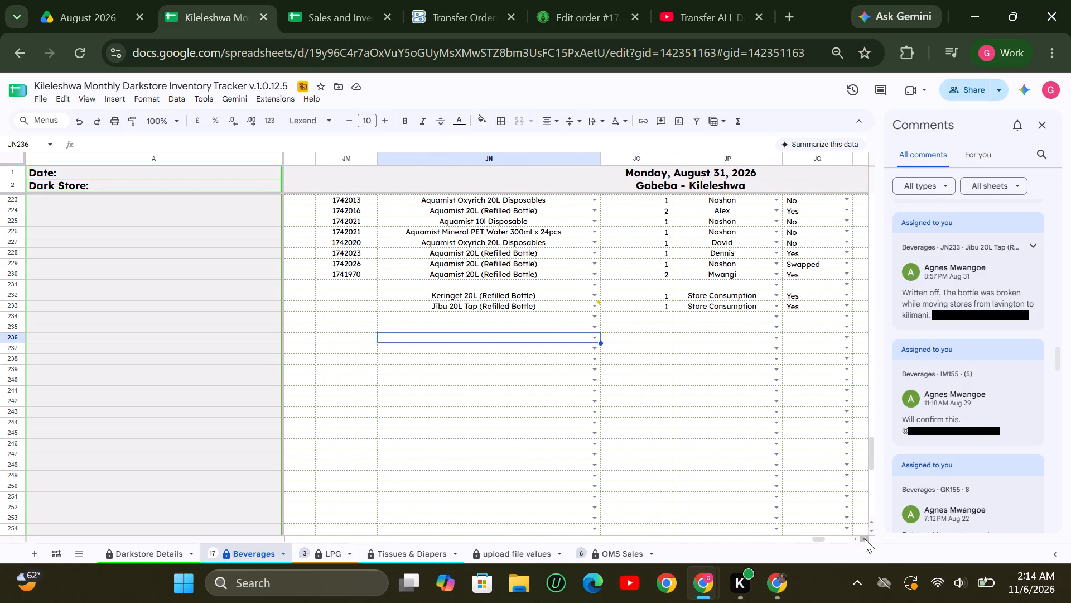
{"action": "triple_click", "coordinate": [865, 539]}
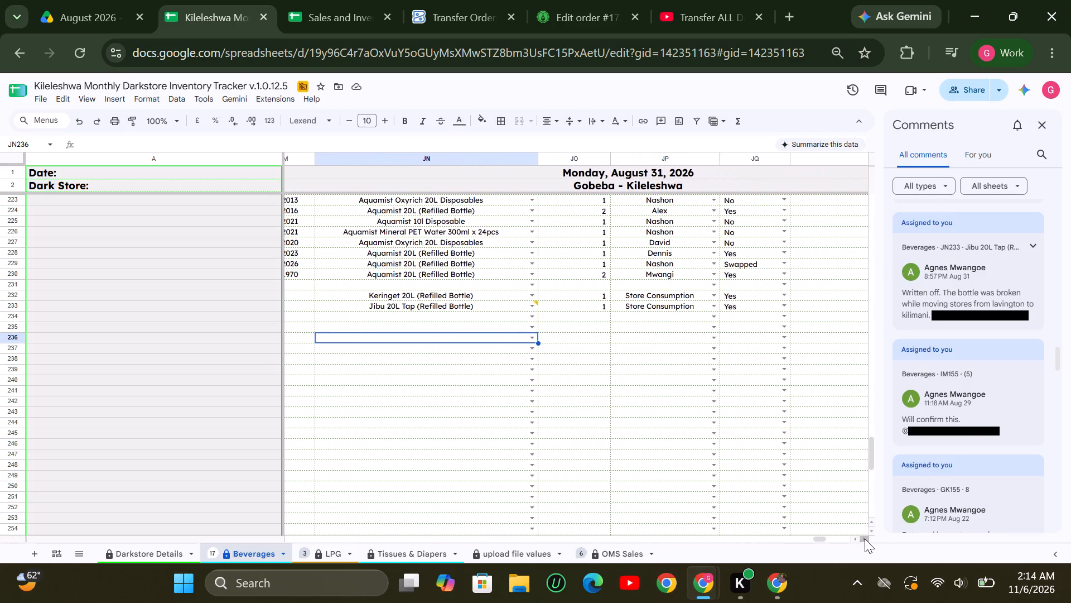
{"action": "triple_click", "coordinate": [865, 539]}
{"action": "triple_click", "coordinate": [865, 539]}
{"action": "triple_click", "coordinate": [865, 539]}
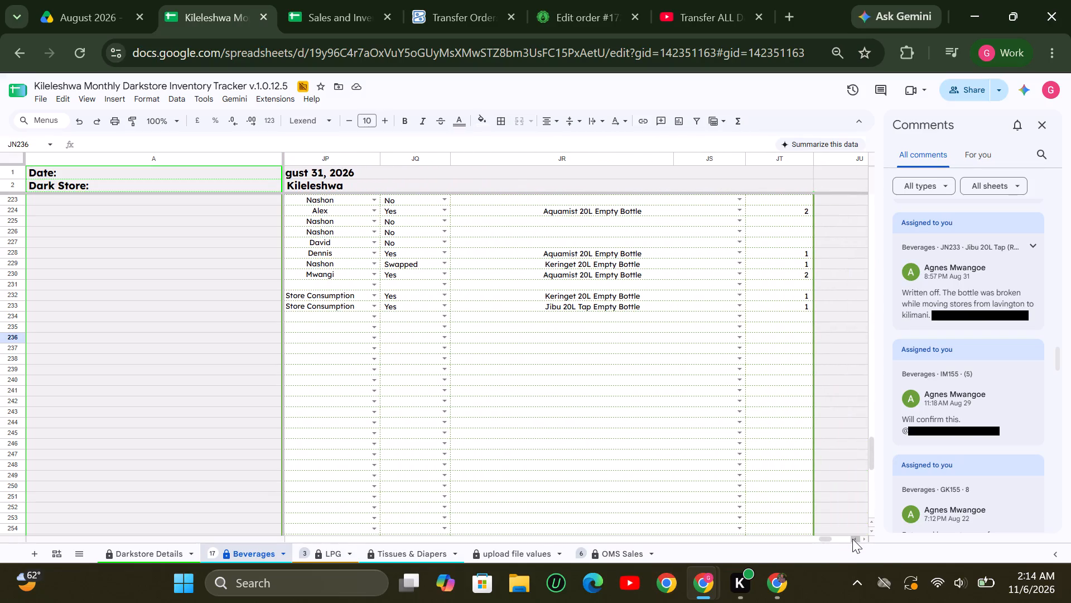
{"action": "triple_click", "coordinate": [852, 539]}
{"action": "triple_click", "coordinate": [852, 539]}
{"action": "triple_click", "coordinate": [852, 539]}
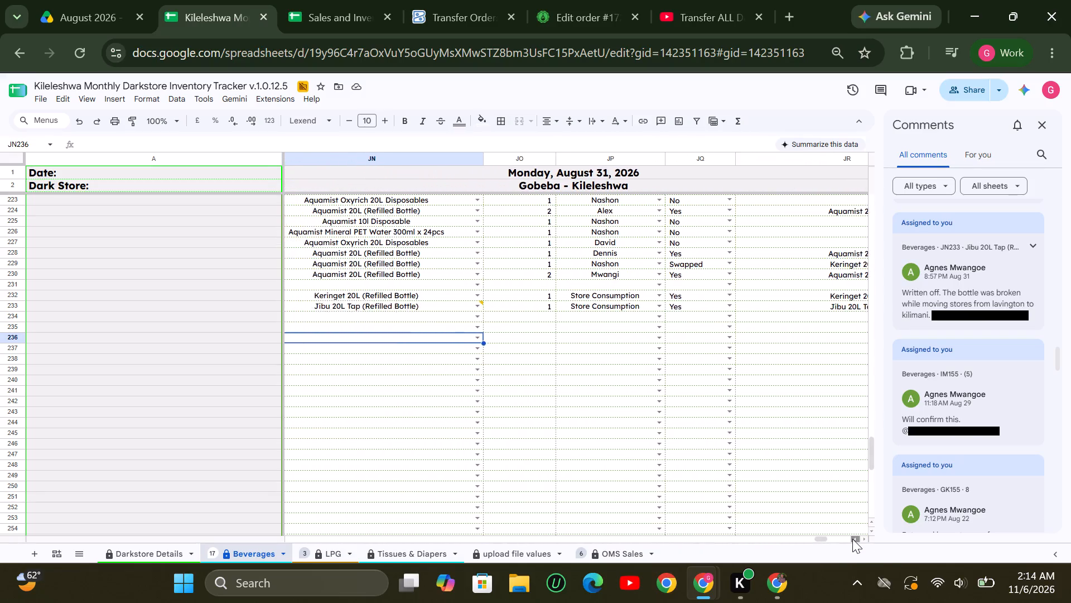
{"action": "triple_click", "coordinate": [852, 539]}
{"action": "triple_click", "coordinate": [852, 539]}
{"action": "triple_click", "coordinate": [852, 539]}
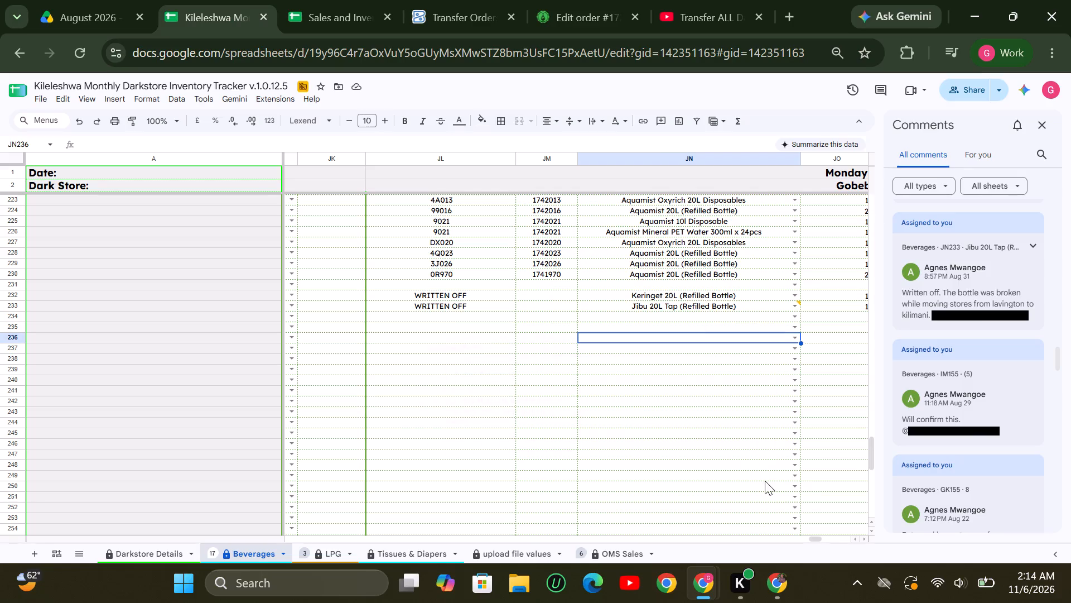
{"action": "double_click", "coordinate": [865, 540]}
{"action": "triple_click", "coordinate": [865, 540]}
{"action": "left_click", "coordinate": [865, 540]}
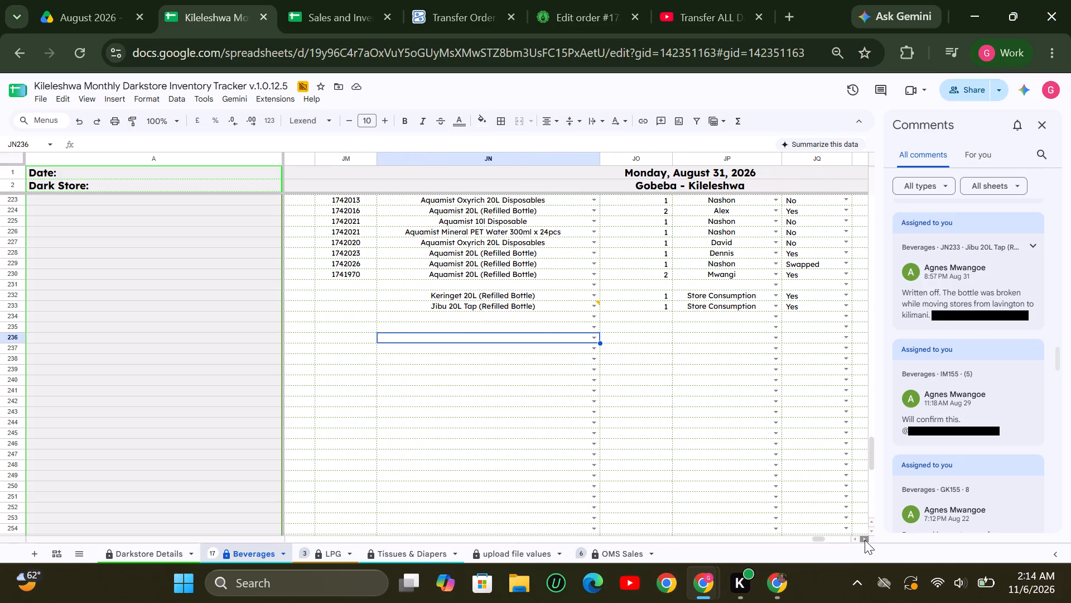
{"action": "triple_click", "coordinate": [865, 540]}
{"action": "triple_click", "coordinate": [865, 540]}
{"action": "triple_click", "coordinate": [865, 540]}
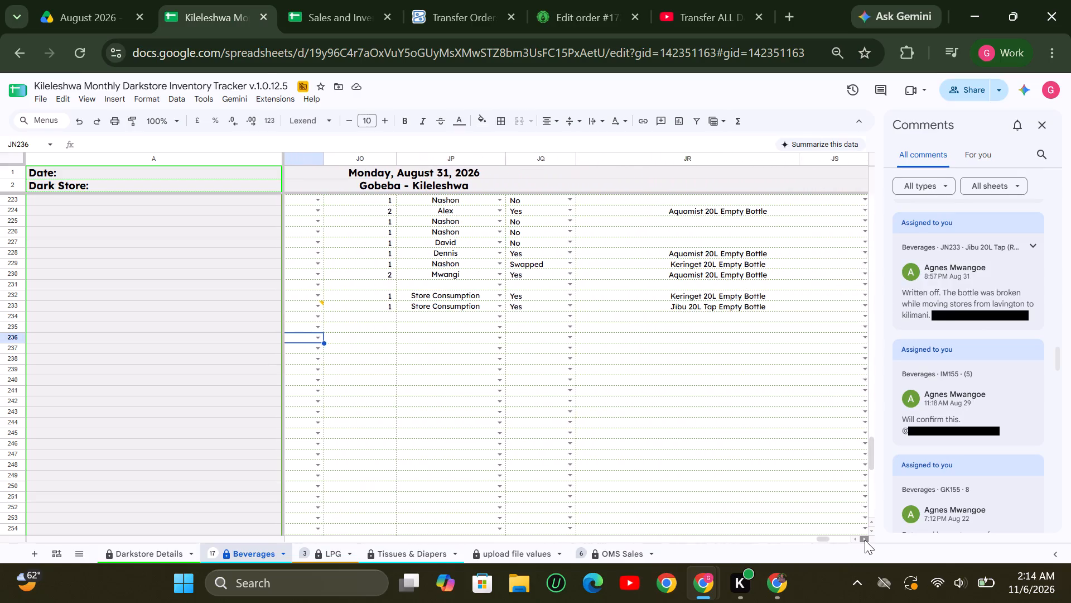
{"action": "triple_click", "coordinate": [865, 540]}
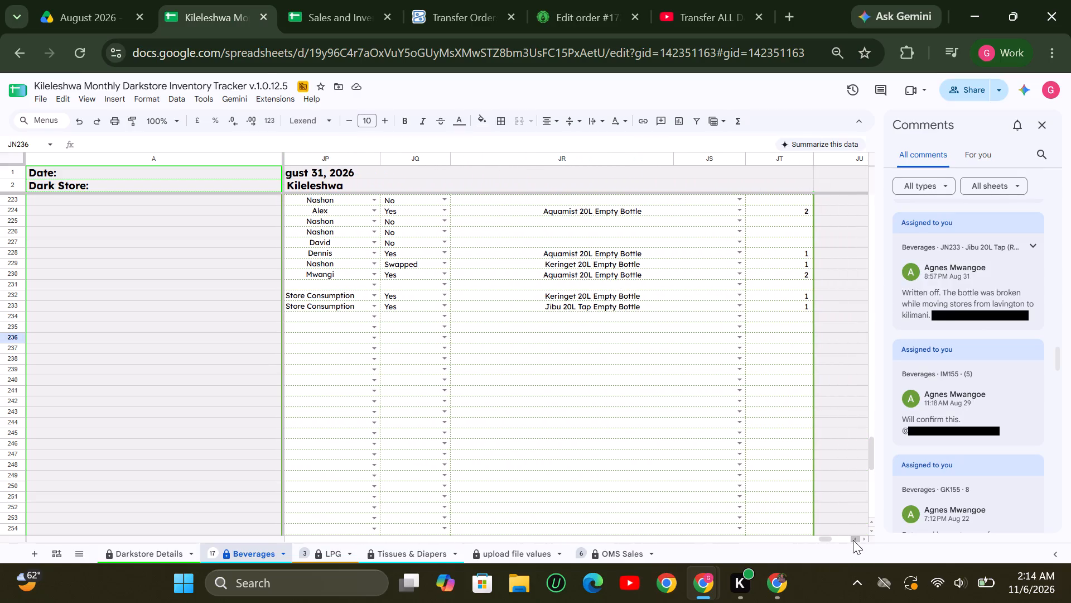
In the Sales and Inventory losses tracking sheet's Inventory Loss sheet, set row 112's item description to Keringet Mineral Water 20li Refill Only.
{"action": "triple_click", "coordinate": [853, 540]}
{"action": "triple_click", "coordinate": [853, 540]}
{"action": "triple_click", "coordinate": [853, 540]}
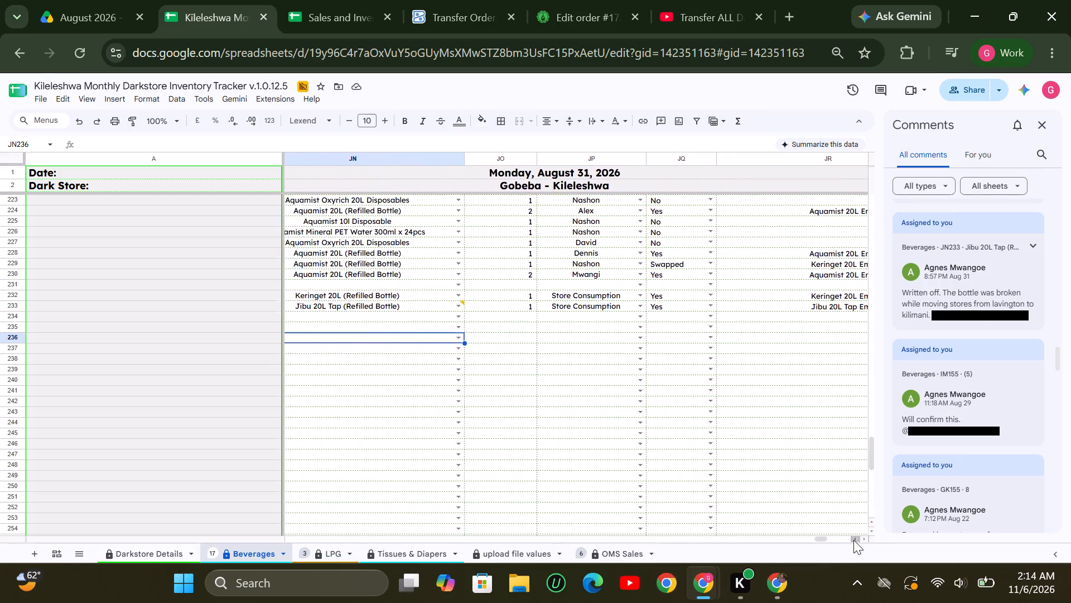
{"action": "triple_click", "coordinate": [853, 540]}
{"action": "triple_click", "coordinate": [853, 540]}
{"action": "double_click", "coordinate": [853, 540]}
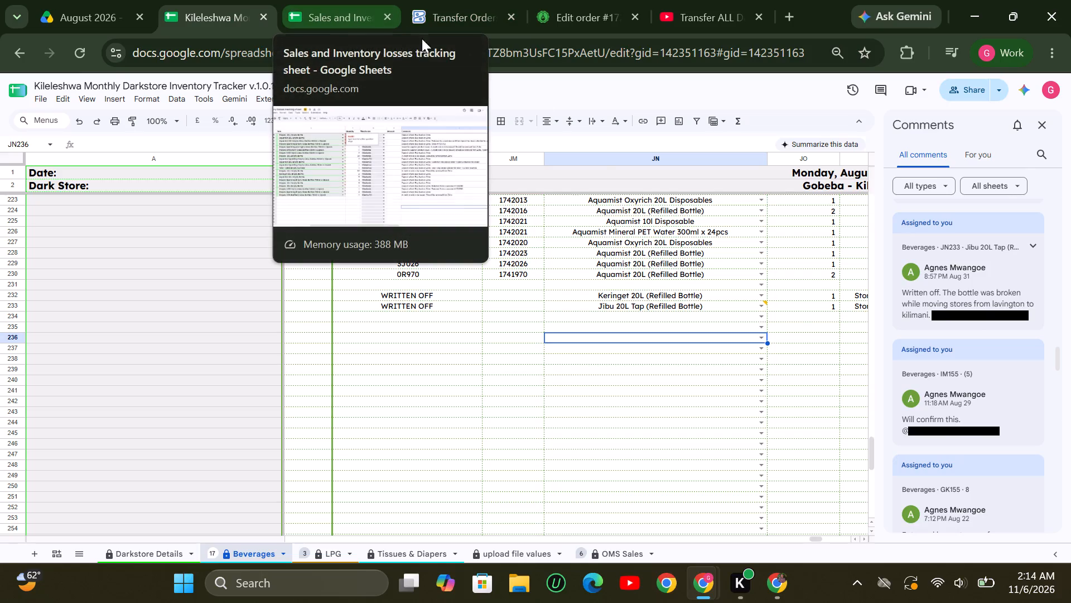
{"action": "left_click", "coordinate": [335, 18]}
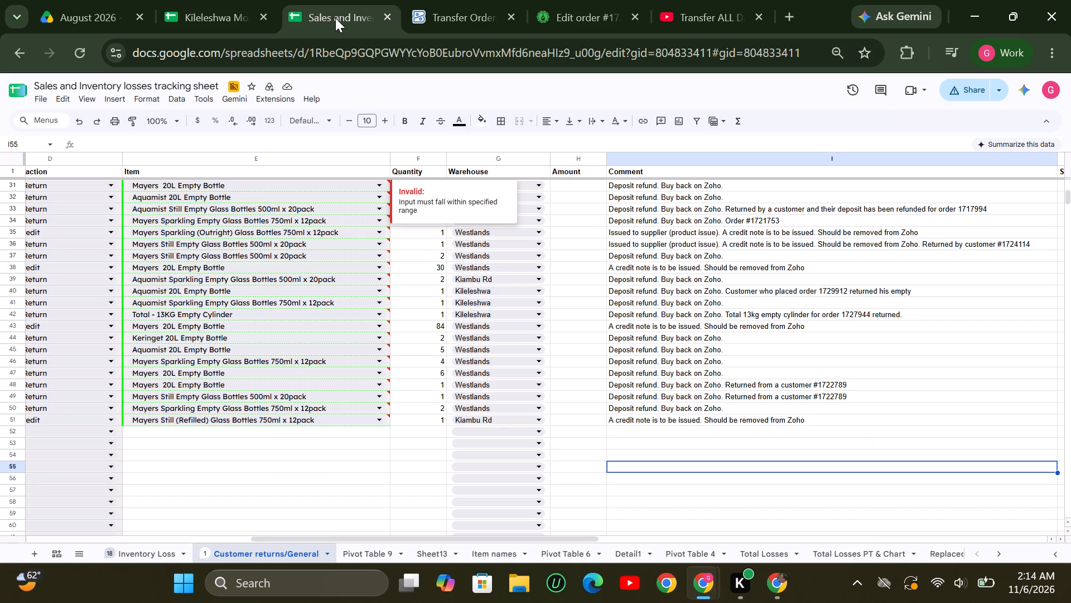
{"action": "left_click", "coordinate": [146, 555]}
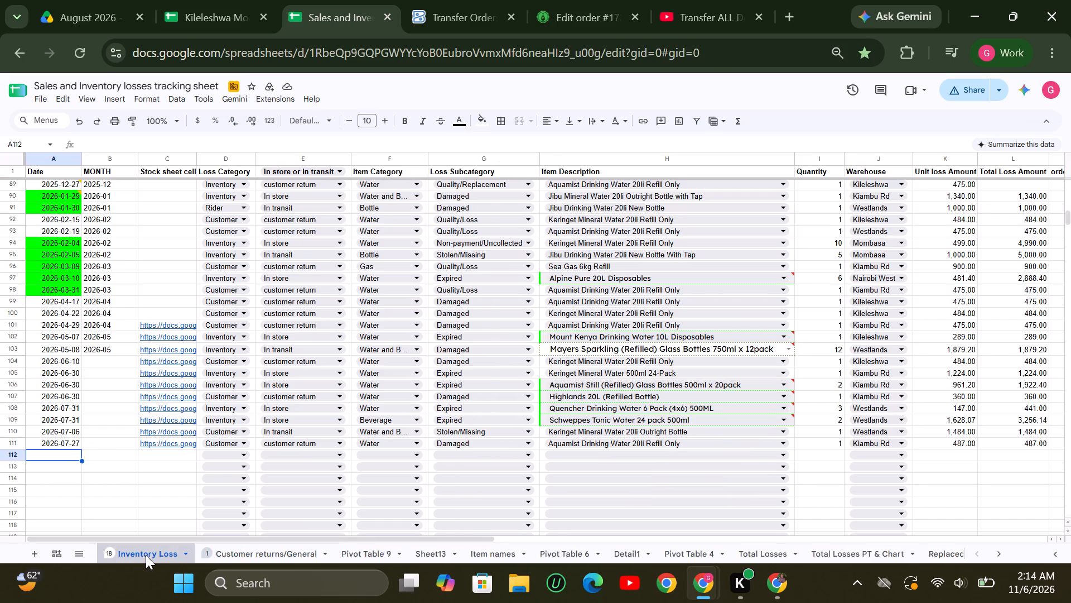
{"action": "left_click", "coordinate": [784, 458]}
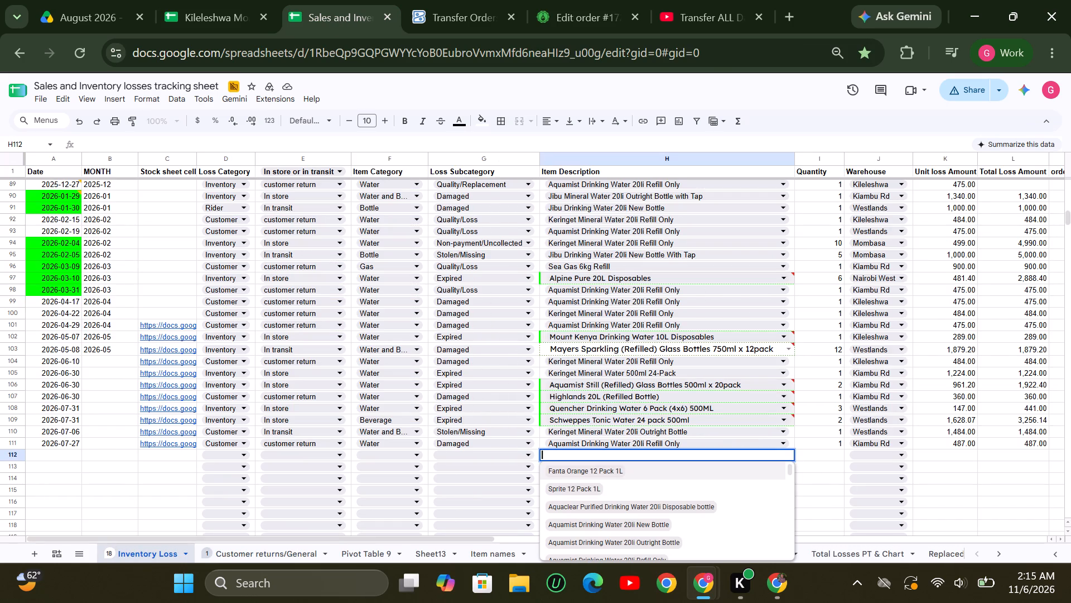
{"action": "type", "text": "keringe"}
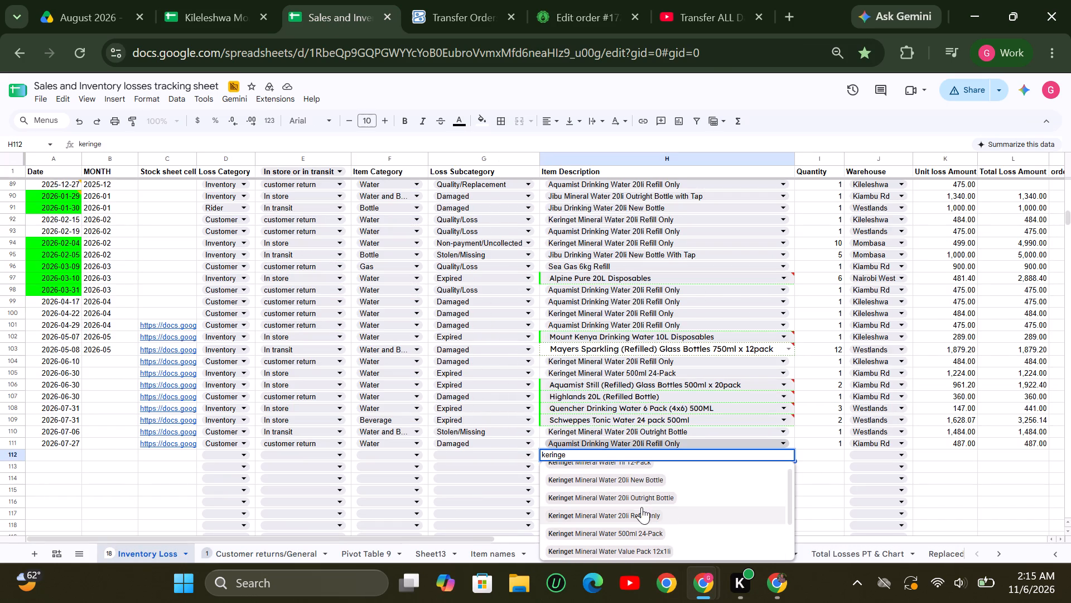
{"action": "left_click", "coordinate": [628, 518]}
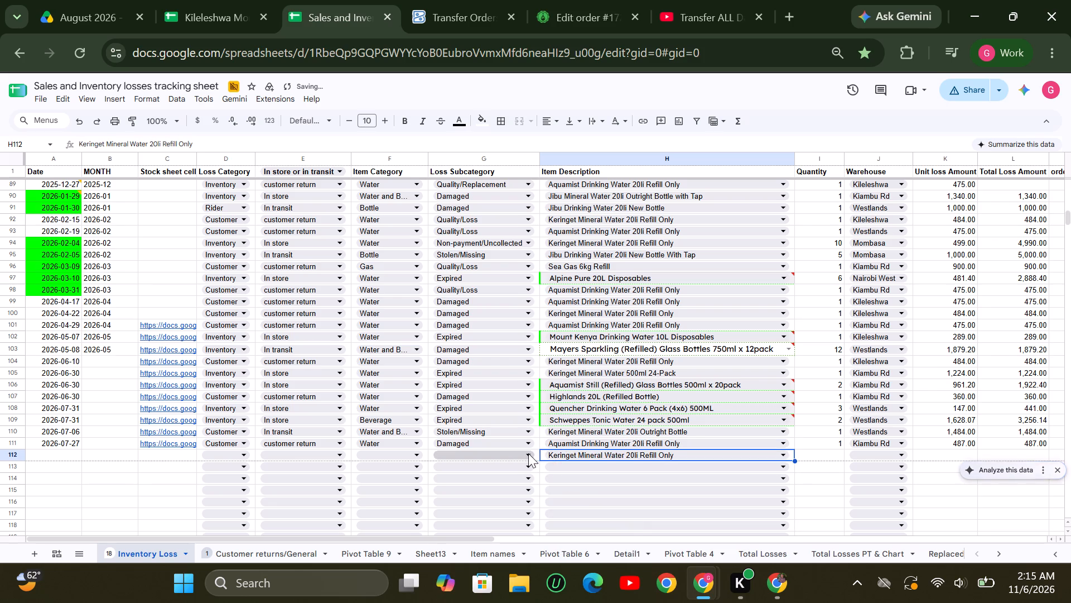
Classify row 112 as loss subcategory Damaged, item category Water, customer return, and loss category Customer.
{"action": "left_click", "coordinate": [528, 453]}
{"action": "left_click", "coordinate": [449, 488]}
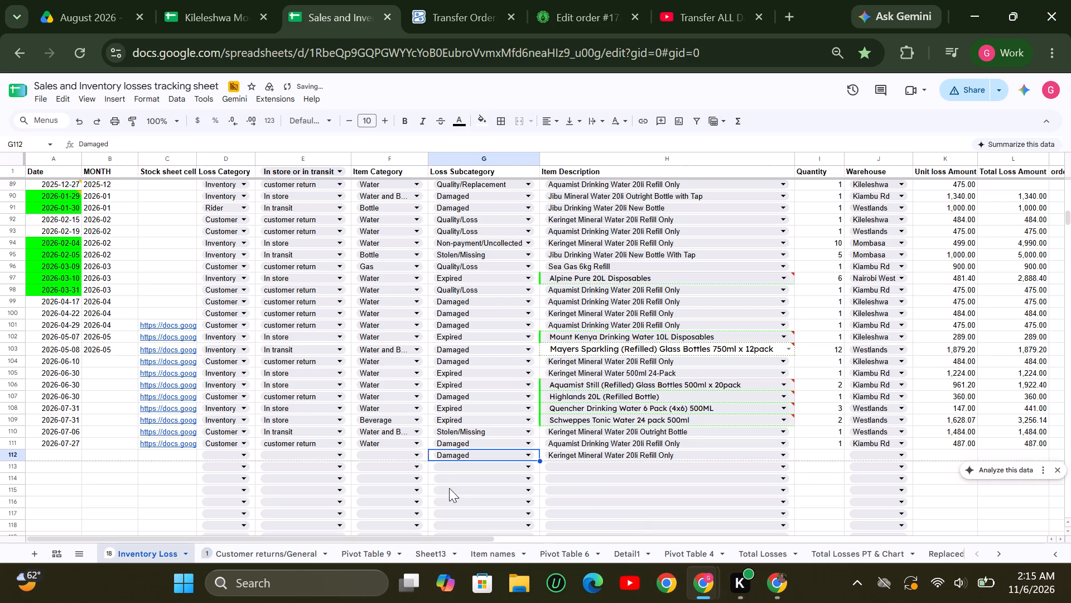
{"action": "left_click", "coordinate": [421, 457]}
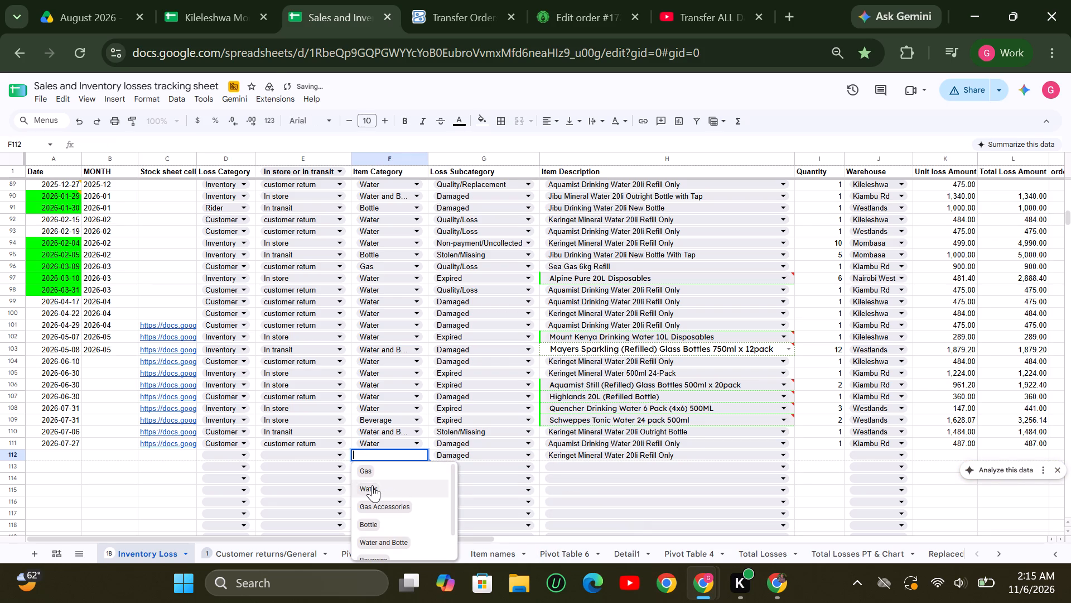
{"action": "left_click", "coordinate": [372, 485]}
{"action": "left_click", "coordinate": [340, 458]}
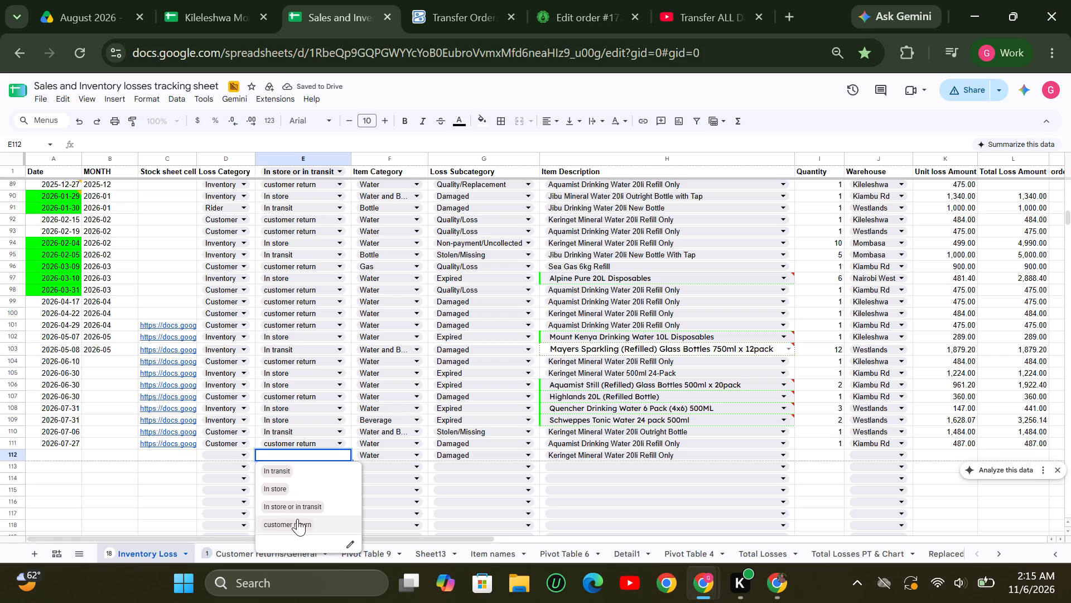
{"action": "left_click", "coordinate": [277, 525]}
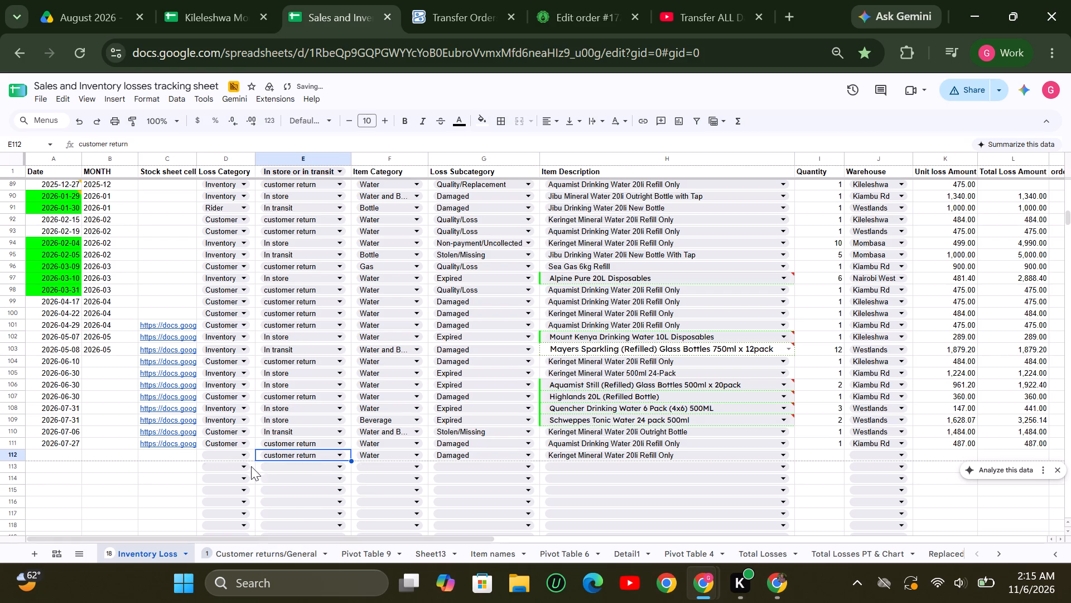
{"action": "left_click", "coordinate": [246, 460]}
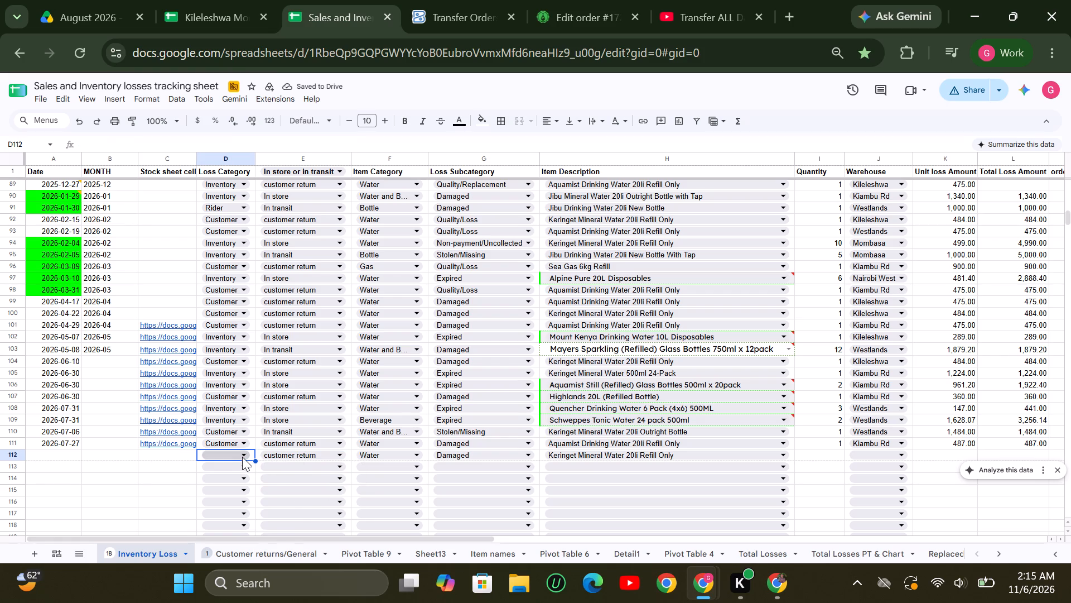
{"action": "left_click", "coordinate": [242, 457]}
{"action": "left_click", "coordinate": [213, 489]}
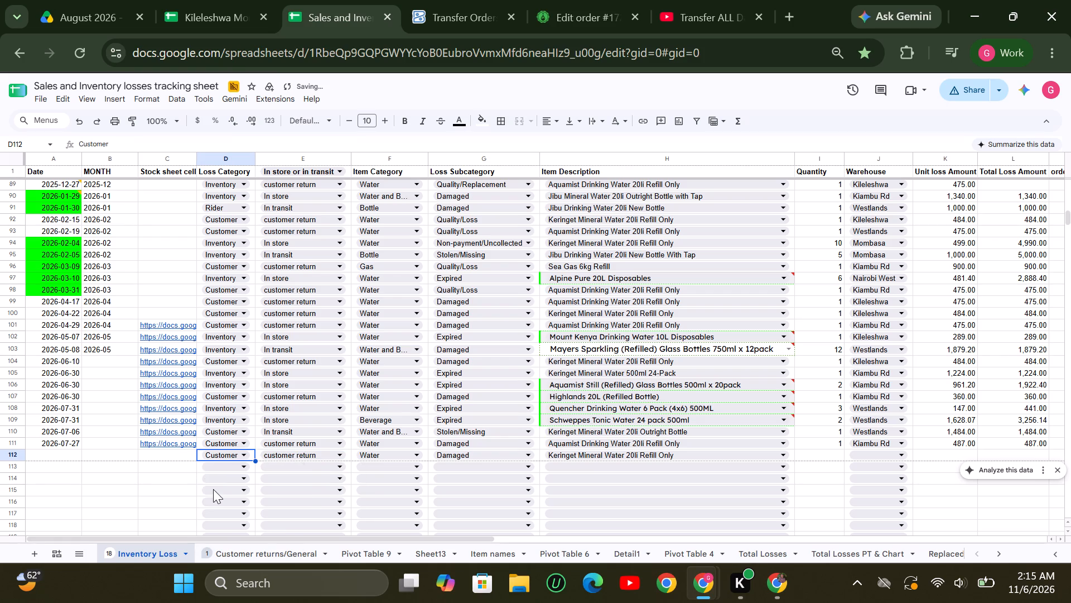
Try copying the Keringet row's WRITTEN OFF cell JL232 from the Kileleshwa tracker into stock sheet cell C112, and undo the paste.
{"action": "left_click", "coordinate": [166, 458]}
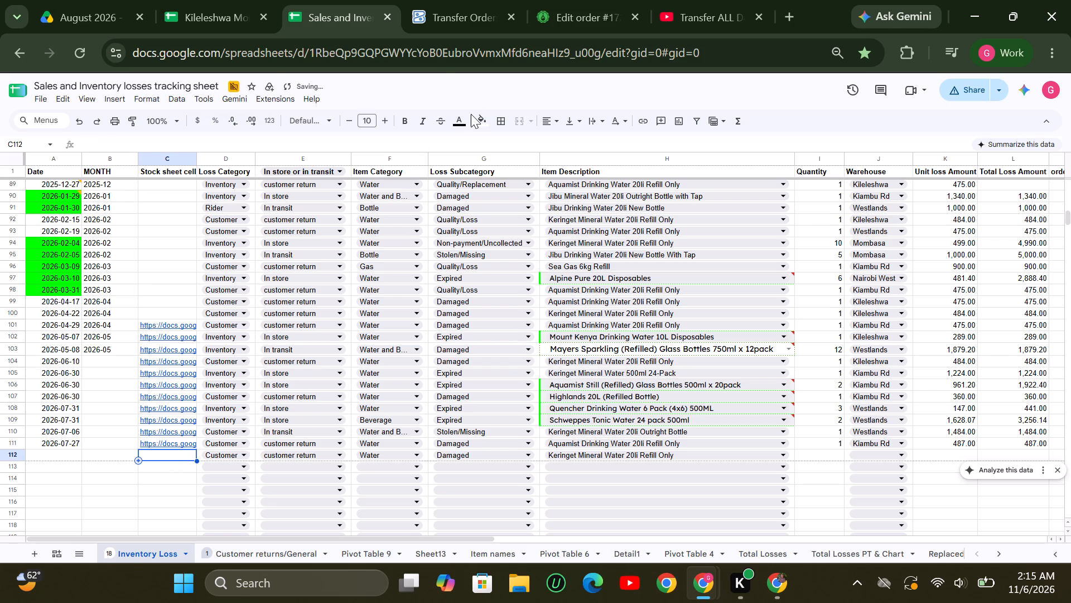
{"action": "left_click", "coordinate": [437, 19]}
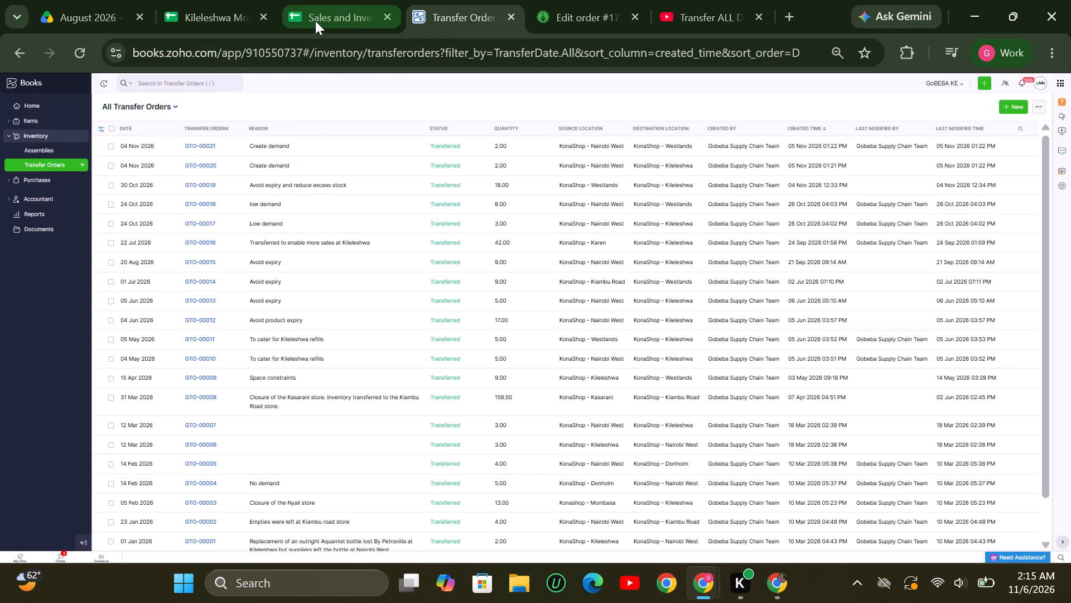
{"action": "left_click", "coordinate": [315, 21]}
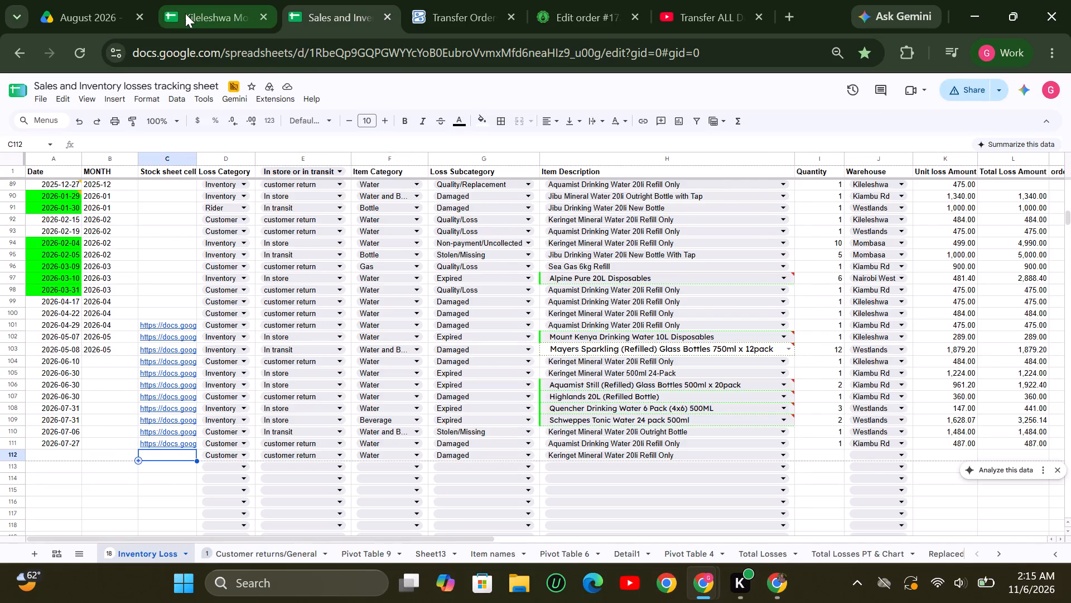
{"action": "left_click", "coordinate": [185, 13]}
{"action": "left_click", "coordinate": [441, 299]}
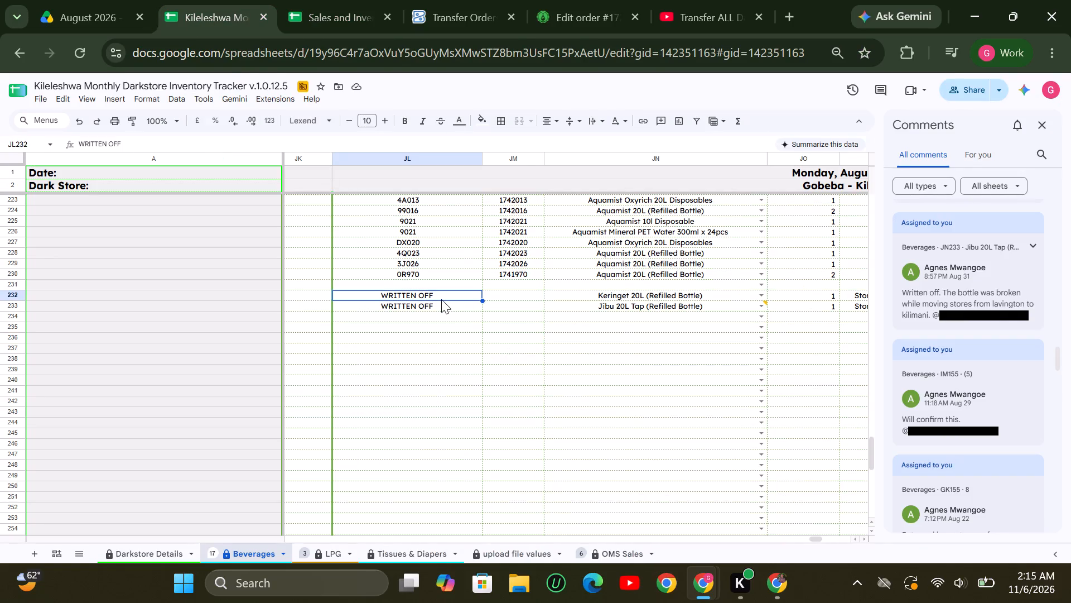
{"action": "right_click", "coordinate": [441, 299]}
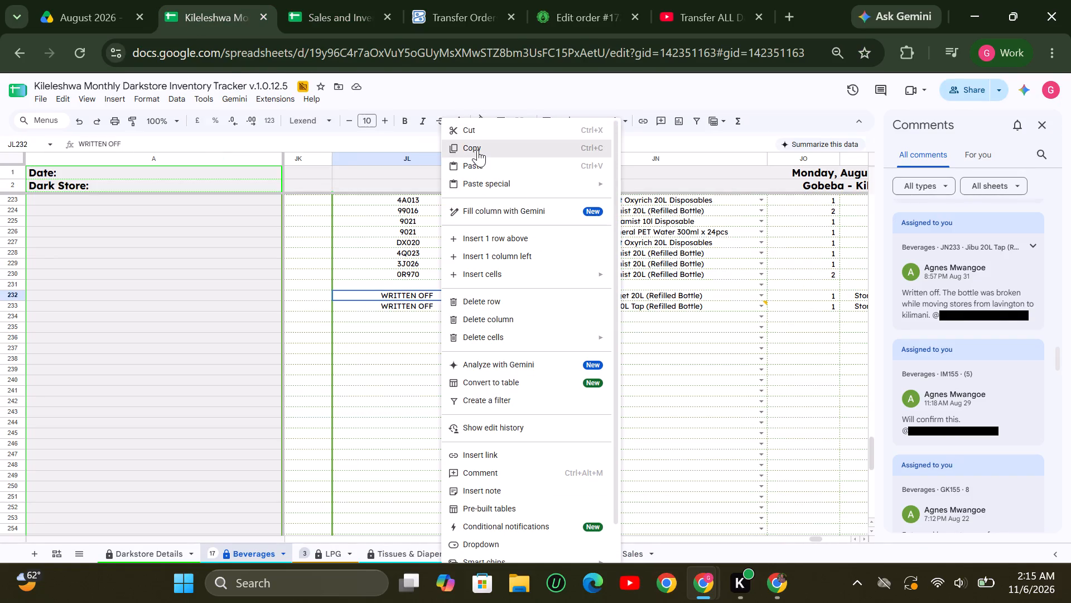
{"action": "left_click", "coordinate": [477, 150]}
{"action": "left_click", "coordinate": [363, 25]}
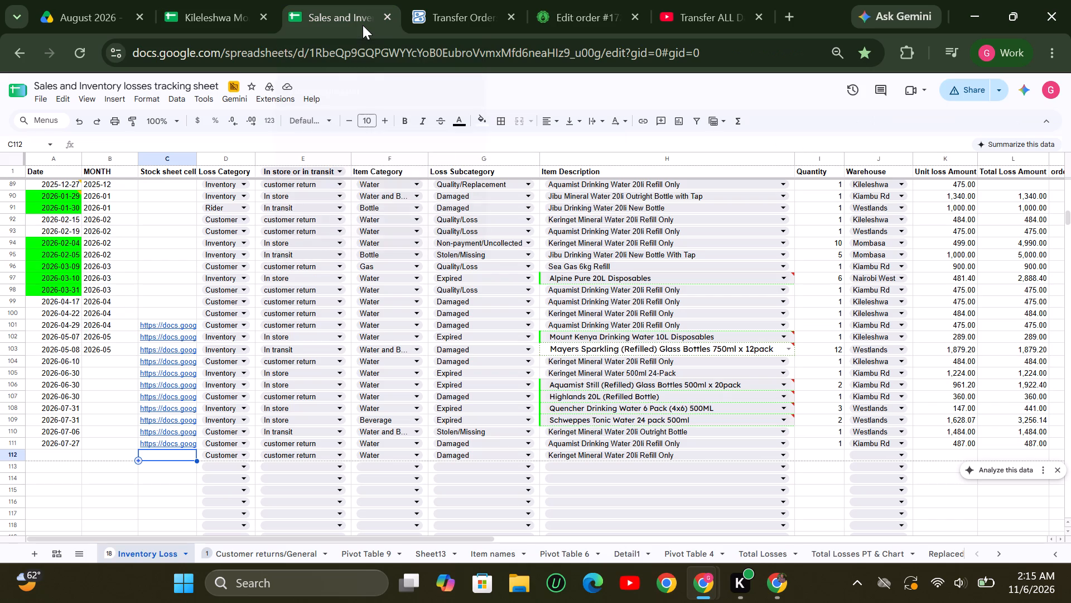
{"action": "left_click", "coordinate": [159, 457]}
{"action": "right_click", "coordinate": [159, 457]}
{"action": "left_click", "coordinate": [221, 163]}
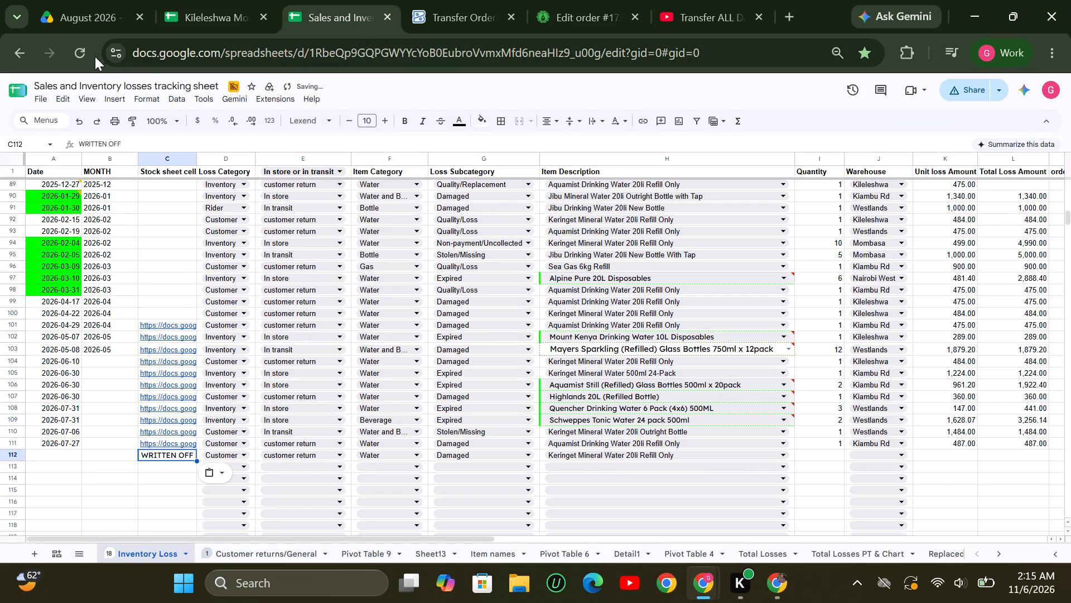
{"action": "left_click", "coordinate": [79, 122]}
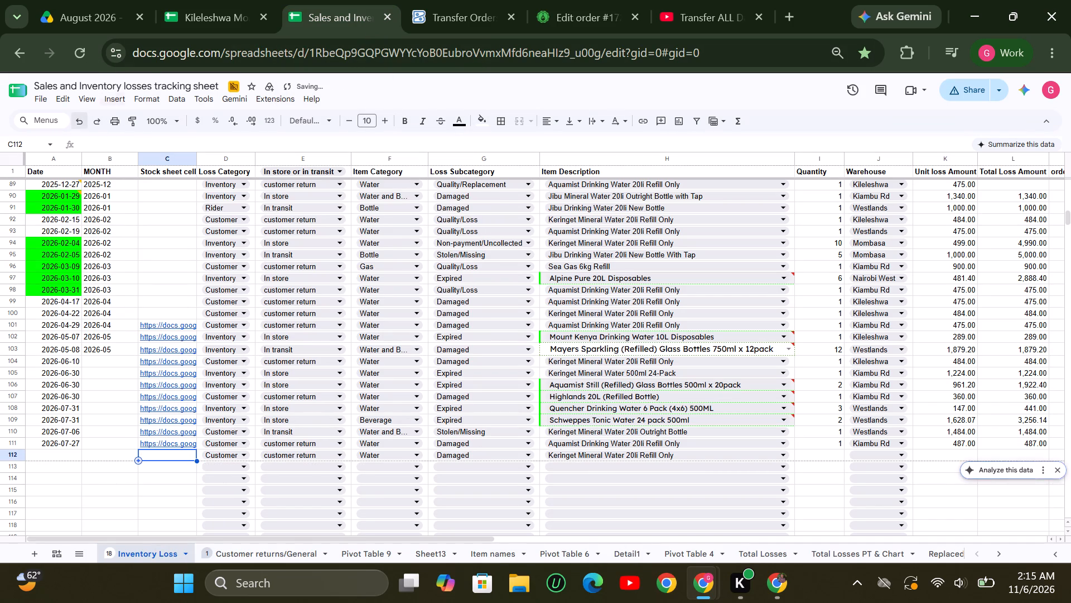
Copy the link to cell JL232 in the Kileleshwa tracker's Beverages sheet and paste it into row 112's stock sheet cell.
{"action": "left_click", "coordinate": [226, 10]}
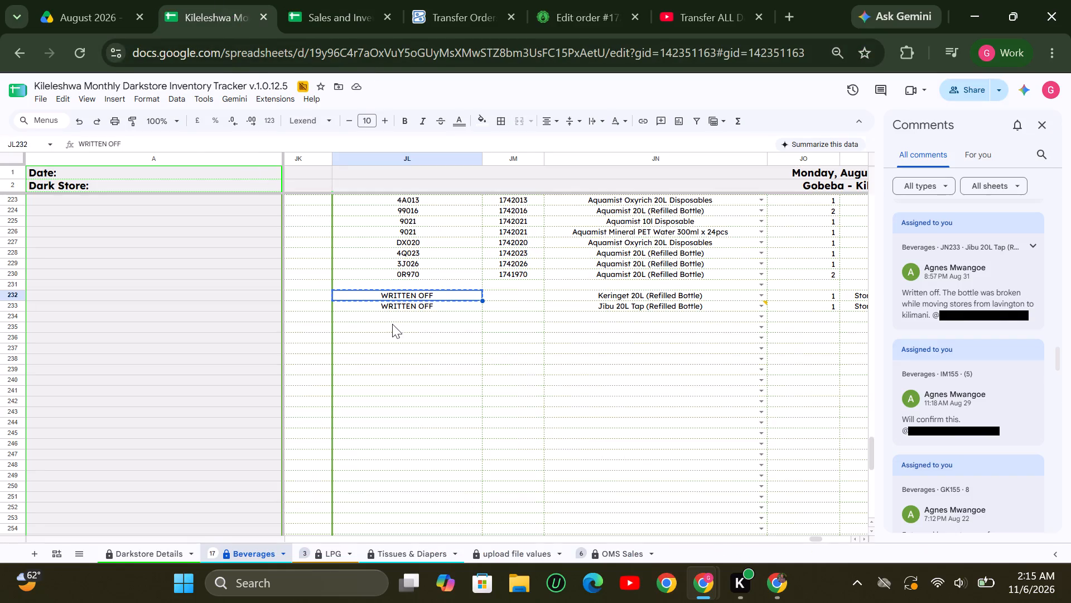
{"action": "right_click", "coordinate": [402, 297]}
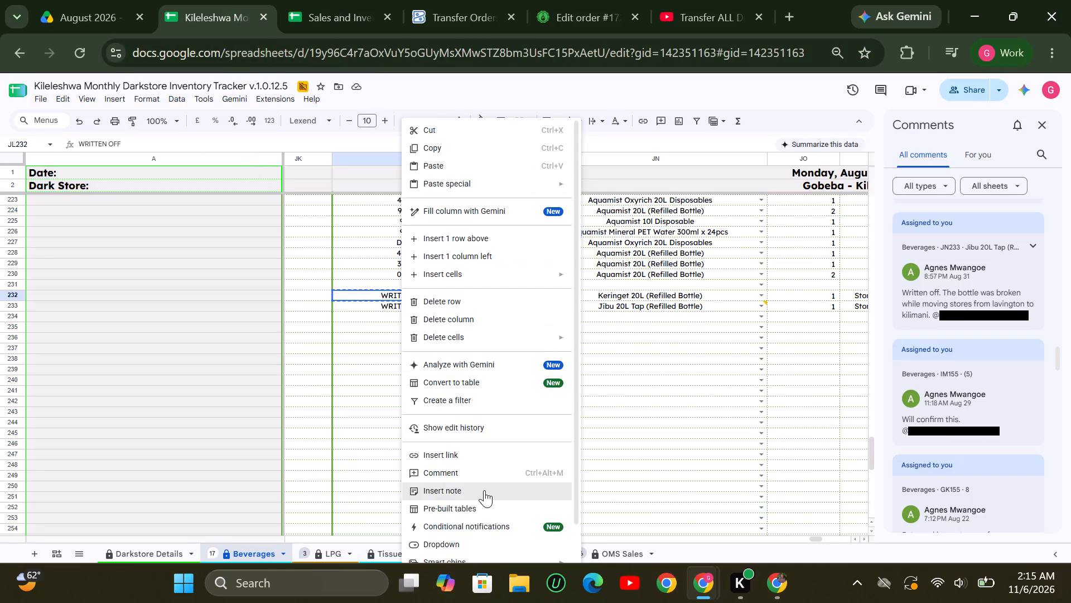
{"action": "scroll", "coordinate": [484, 490], "scroll_direction": "down", "scroll_amount": 5}
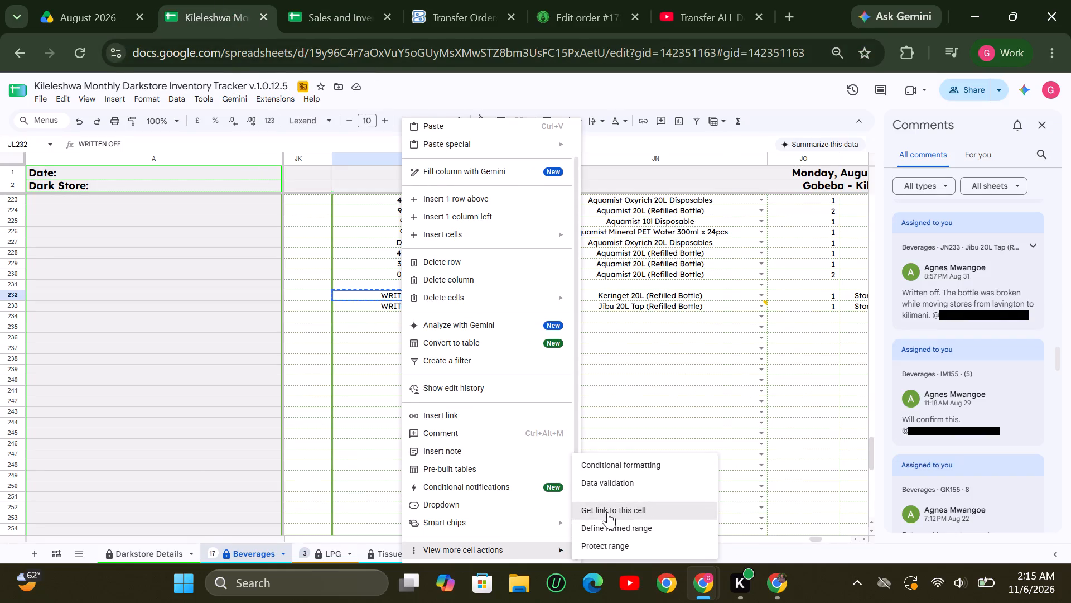
{"action": "left_click", "coordinate": [607, 512]}
{"action": "left_click", "coordinate": [334, 25]}
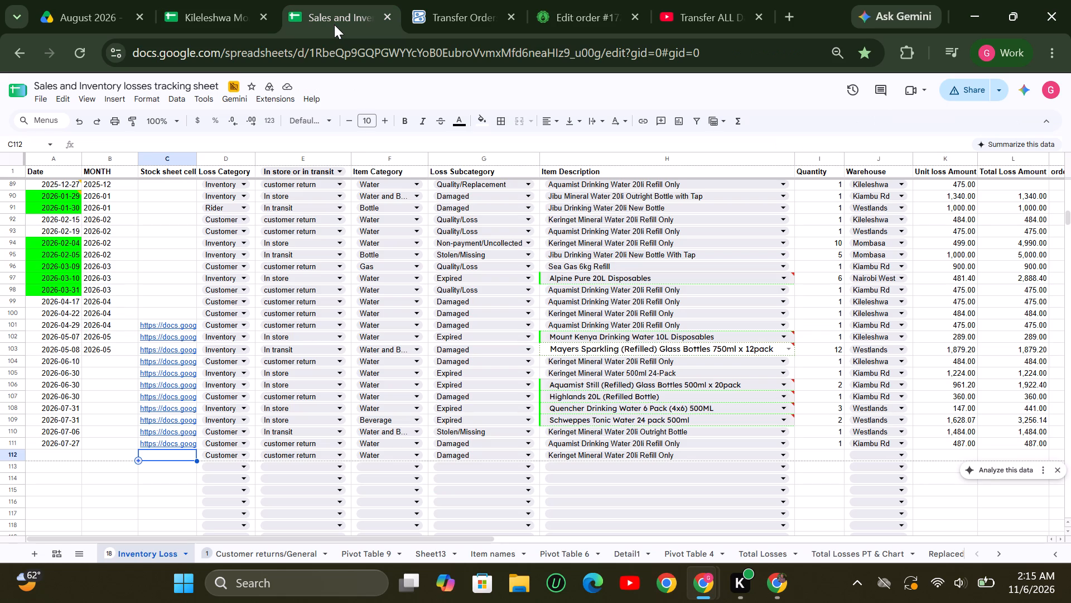
{"action": "left_click", "coordinate": [170, 459]}
{"action": "right_click", "coordinate": [170, 459]}
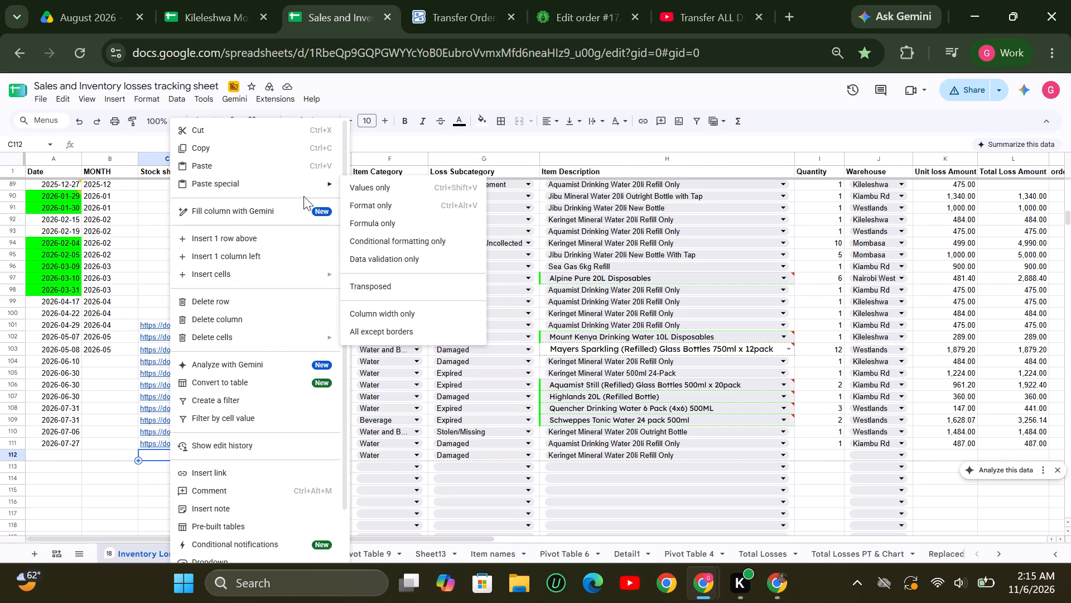
{"action": "left_click", "coordinate": [252, 166]}
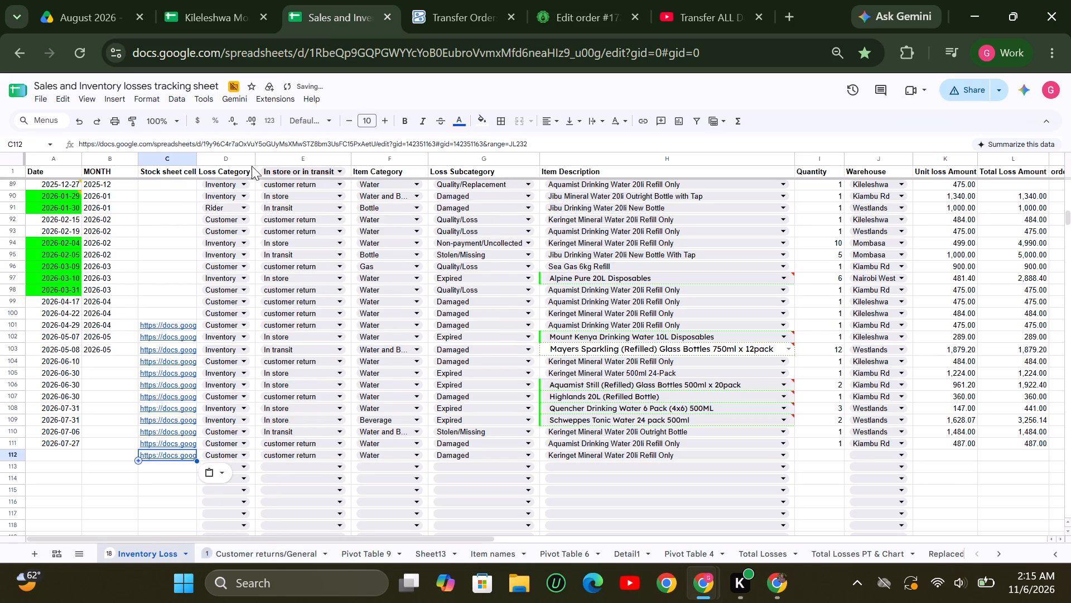
Check the Keringet write-off's date in the Kileleshwa tracker and enter 2026-08-31 as row 112's date in the Inventory Loss sheet.
{"action": "left_click", "coordinate": [50, 455]}
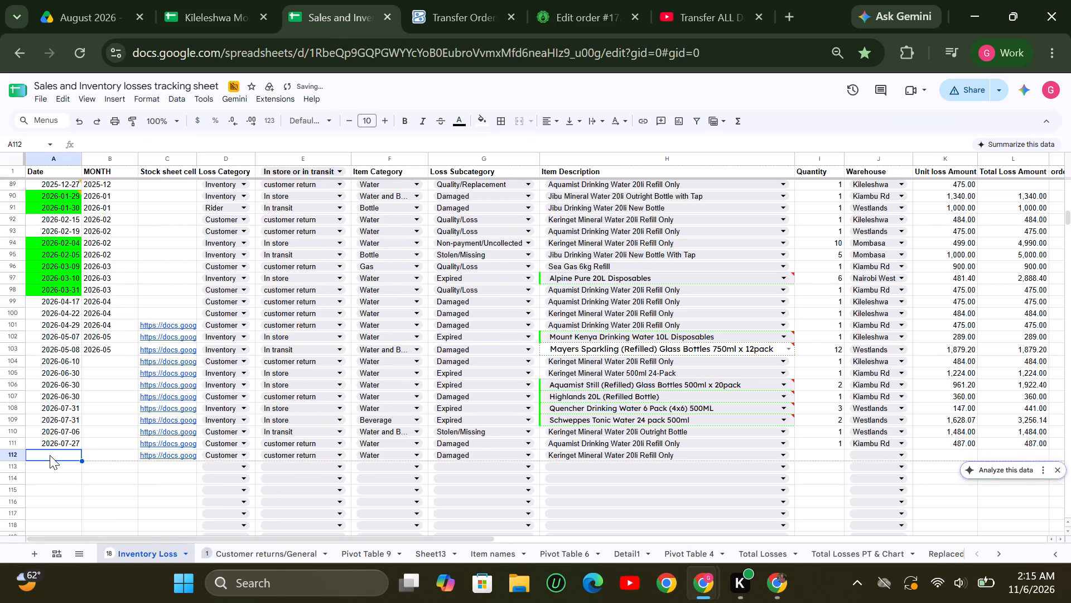
{"action": "left_click", "coordinate": [221, 22]}
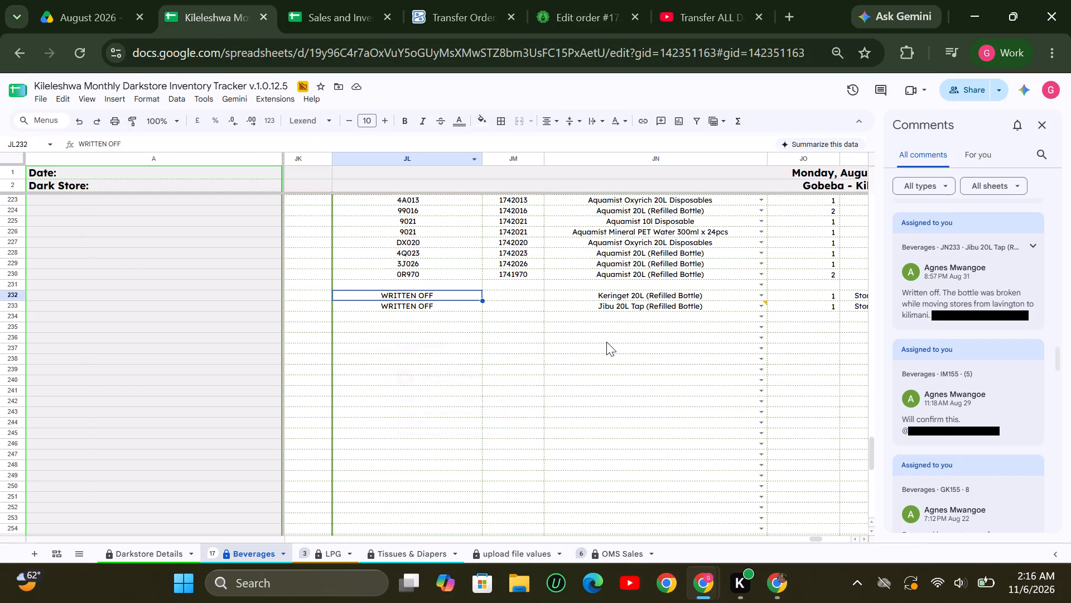
{"action": "scroll", "coordinate": [606, 342], "scroll_direction": "up", "scroll_amount": 5}
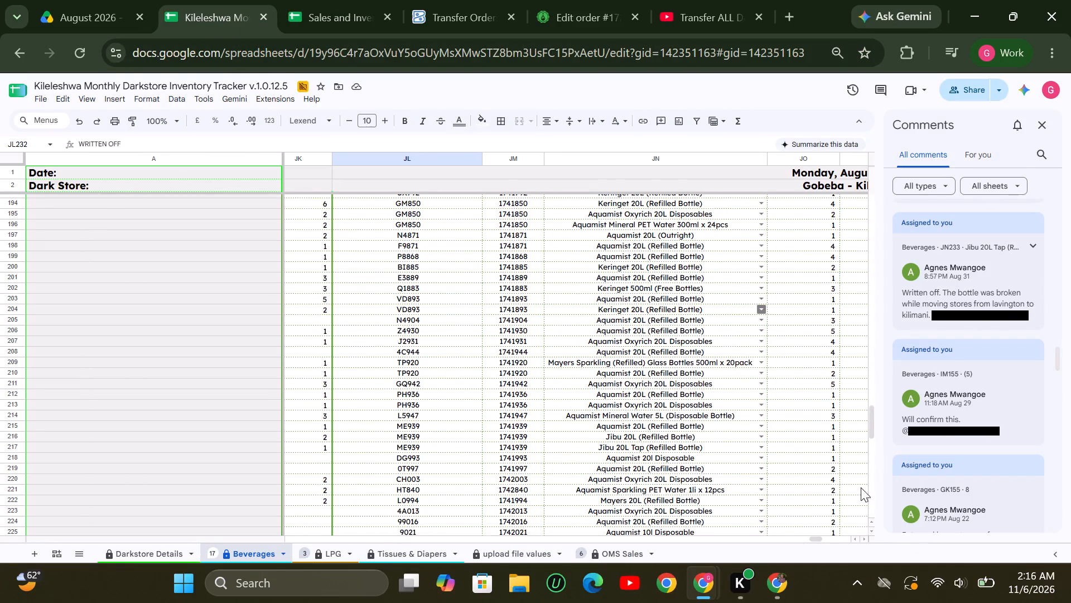
{"action": "triple_click", "coordinate": [863, 538]}
{"action": "triple_click", "coordinate": [863, 538]}
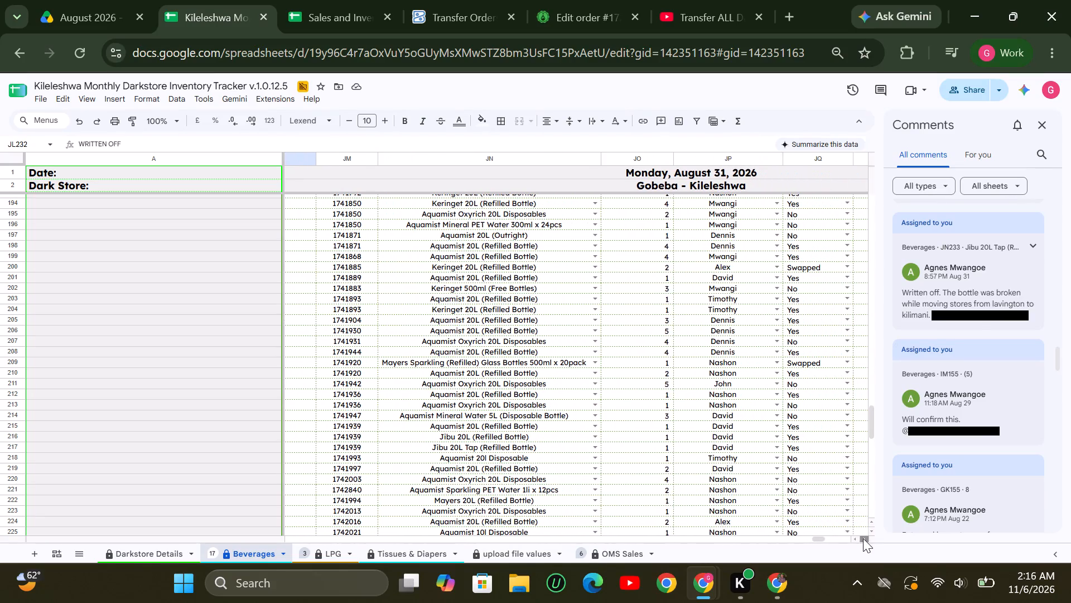
{"action": "scroll", "coordinate": [568, 380], "scroll_direction": "down", "scroll_amount": 3}
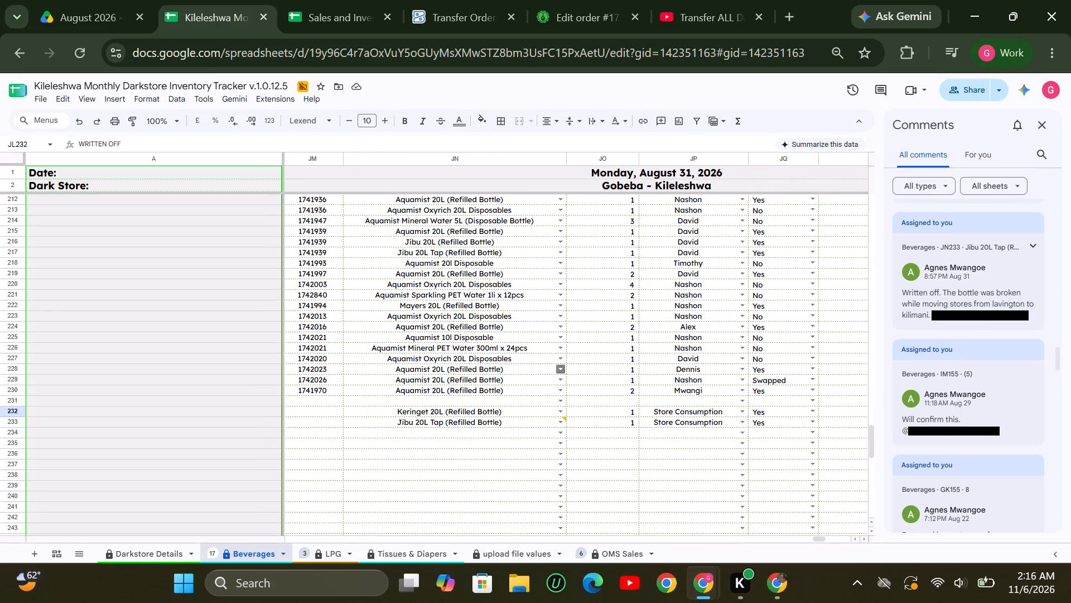
{"action": "left_click", "coordinate": [327, 1]}
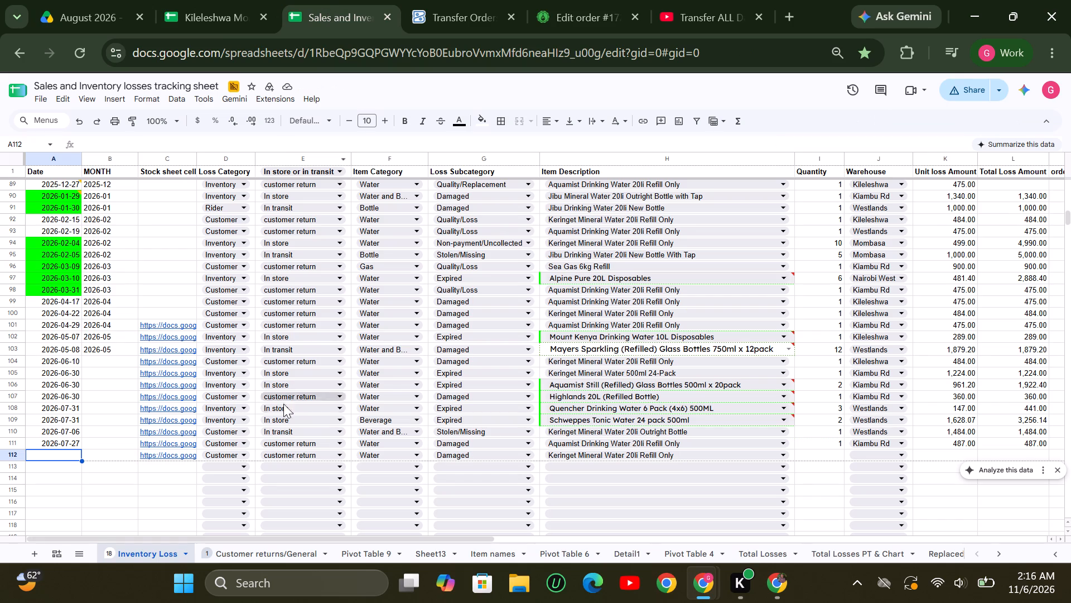
{"action": "type", "text": "2026"}
{"action": "type", "text": "-08-31"}
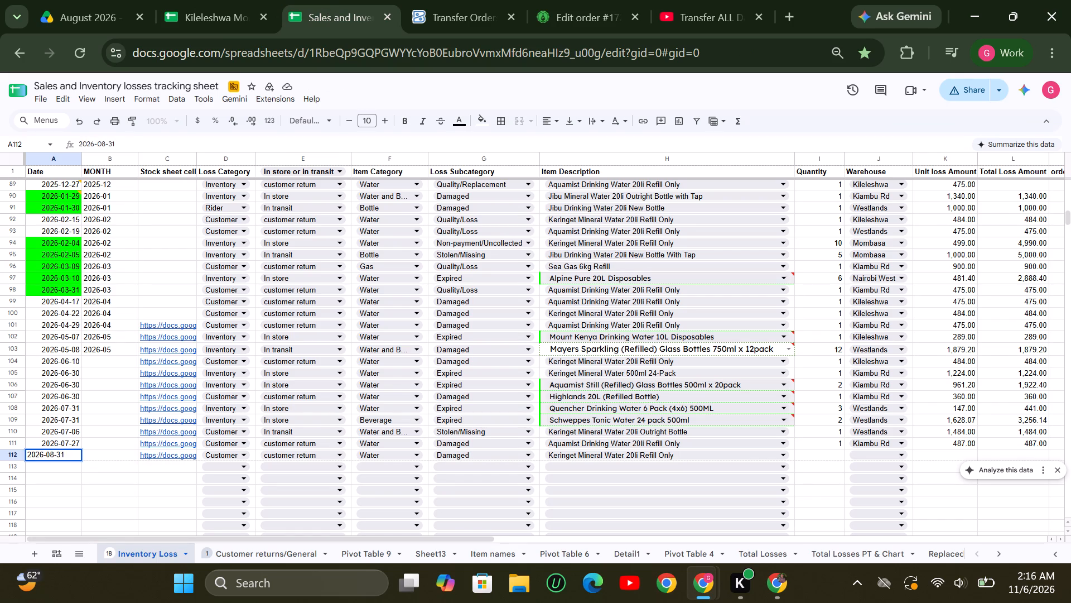
Copy the date 2026-08-31 from row 112 into row 113's date cell in the Inventory Loss sheet.
{"action": "left_click", "coordinate": [47, 469]}
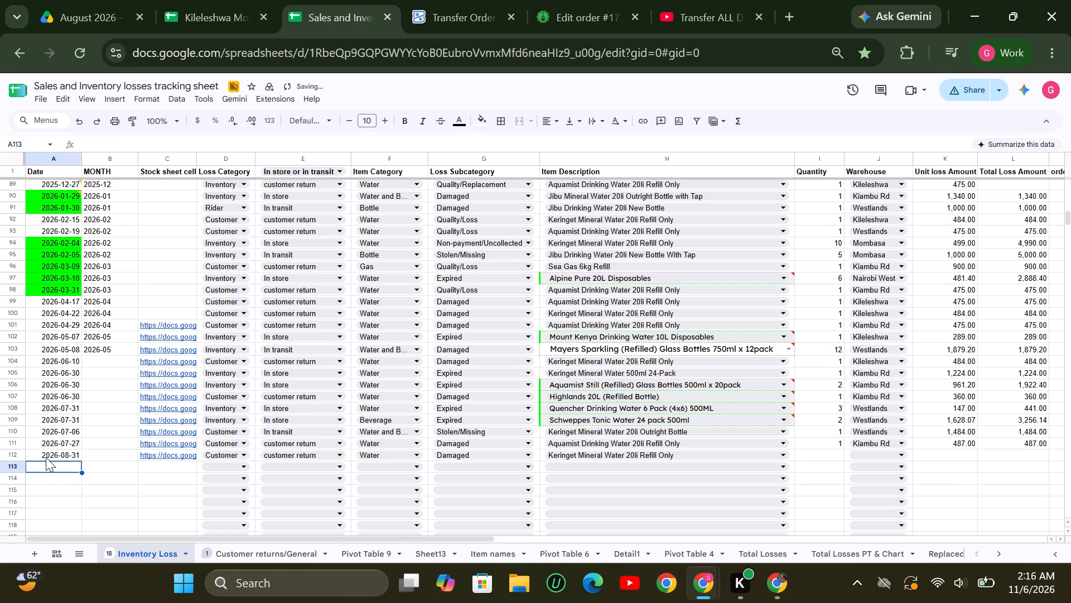
{"action": "left_click", "coordinate": [46, 457]}
{"action": "key", "text": "ctrl+c"}
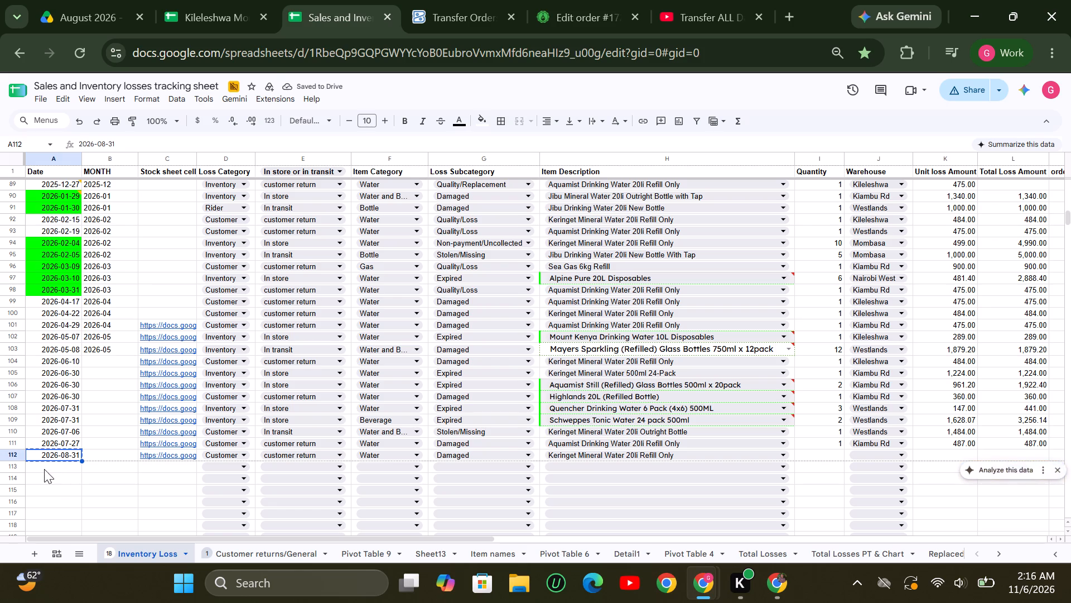
{"action": "left_click", "coordinate": [44, 469]}
{"action": "key", "text": "ctrl+v"}
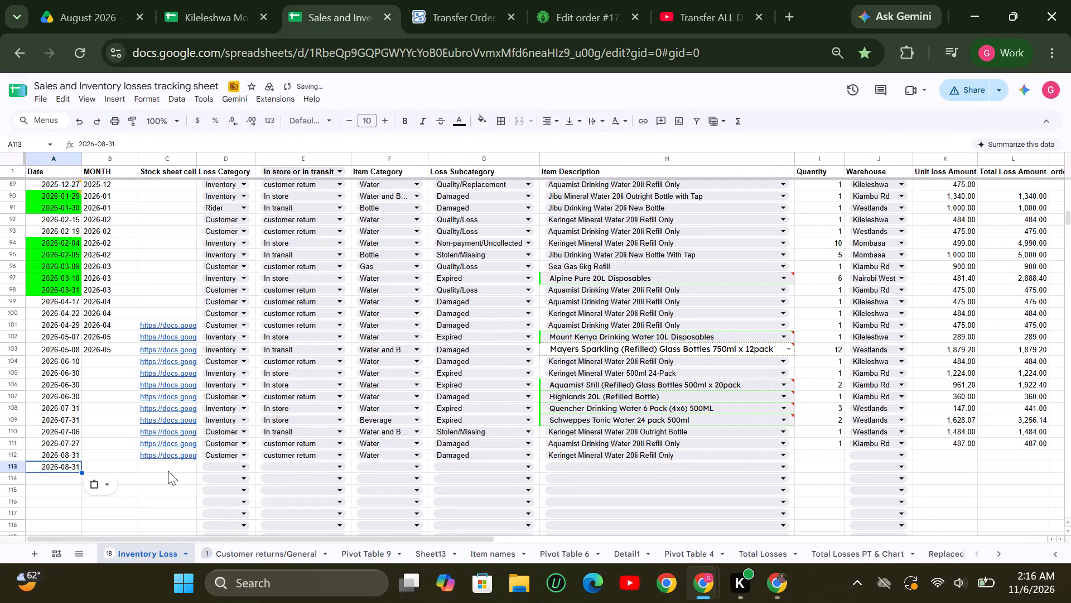
Copy the link to the Jibu 20L Tap cell JN233 in the Kileleshwa tracker and paste it into row 113's stock sheet cell.
{"action": "left_click", "coordinate": [168, 471]}
{"action": "left_click", "coordinate": [196, 12]}
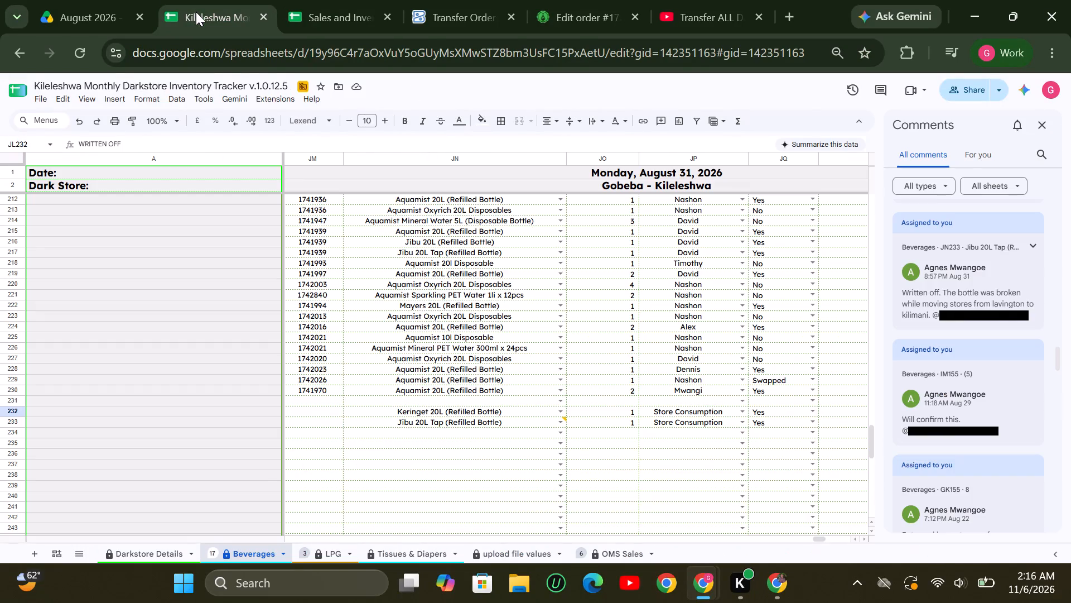
{"action": "left_click", "coordinate": [482, 424]}
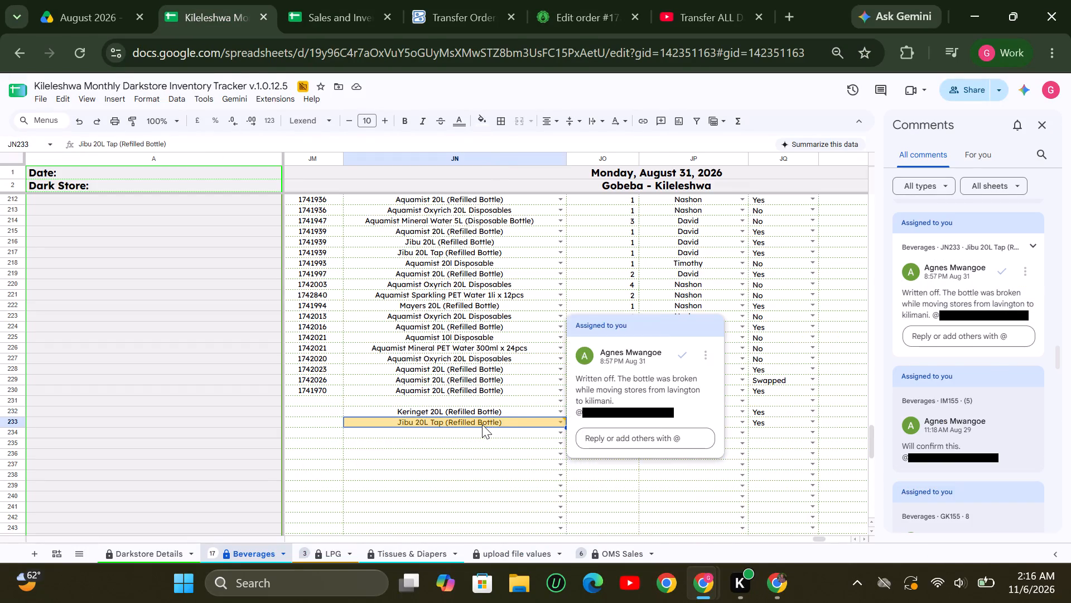
{"action": "right_click", "coordinate": [482, 424]}
{"action": "scroll", "coordinate": [583, 476], "scroll_direction": "down", "scroll_amount": 5}
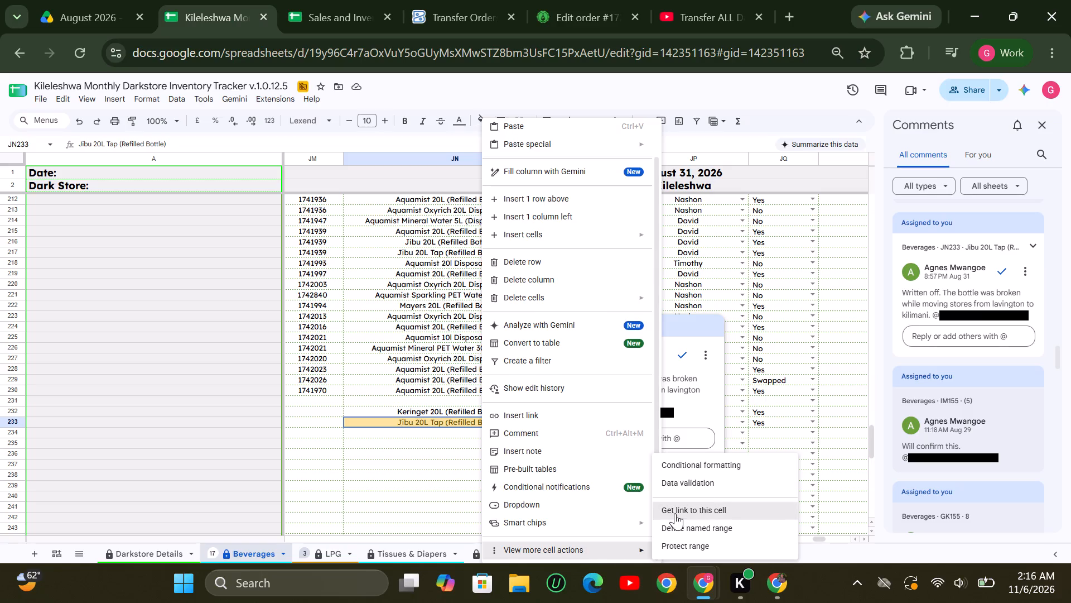
{"action": "left_click", "coordinate": [675, 513]}
{"action": "left_click", "coordinate": [312, 12]}
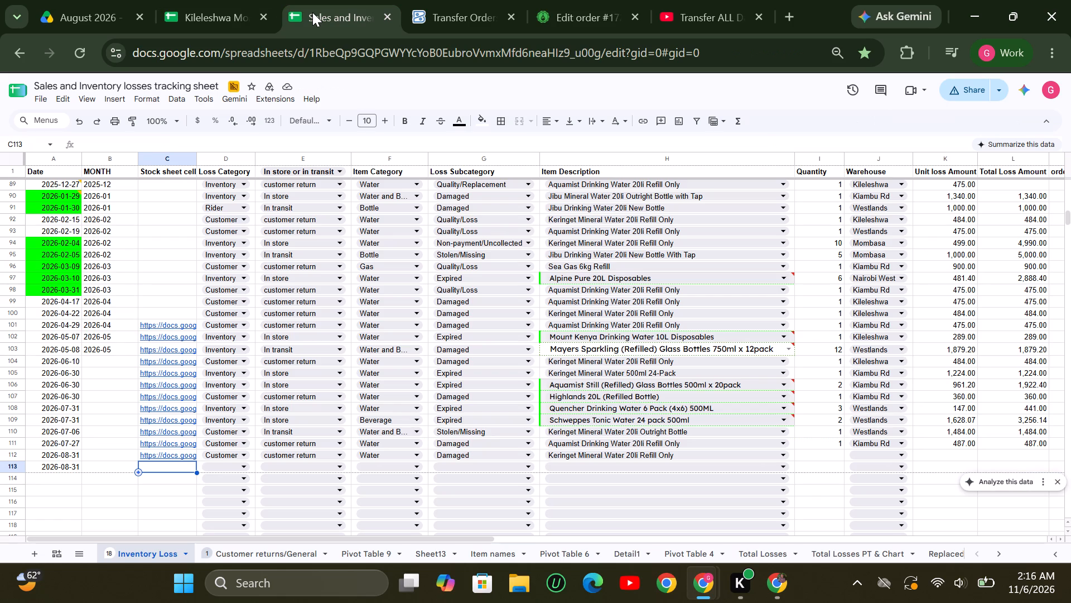
{"action": "left_click", "coordinate": [162, 463]}
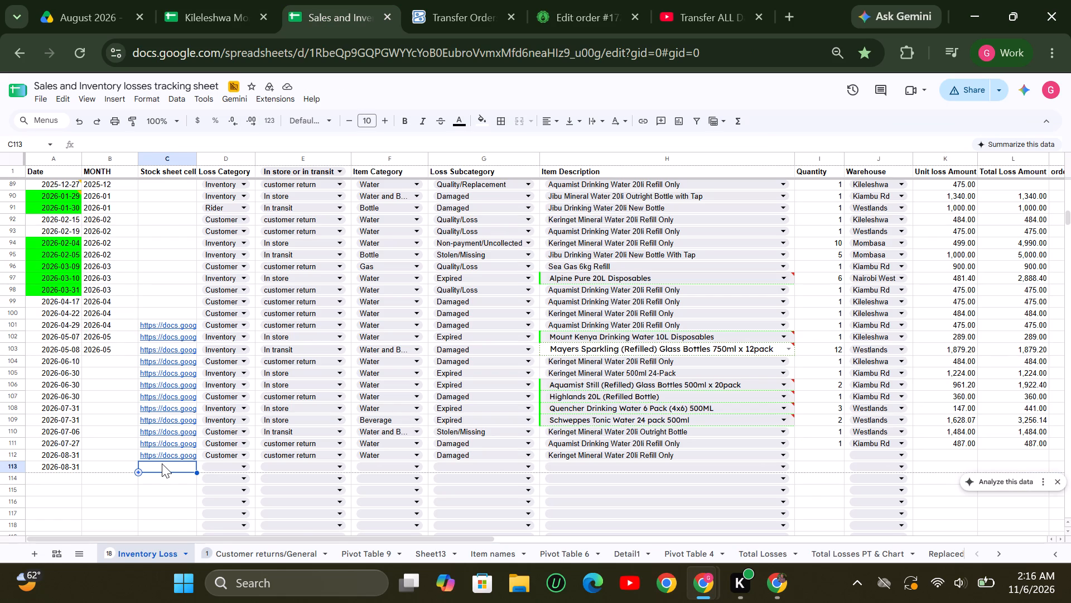
{"action": "right_click", "coordinate": [162, 463]}
{"action": "left_click", "coordinate": [189, 172]}
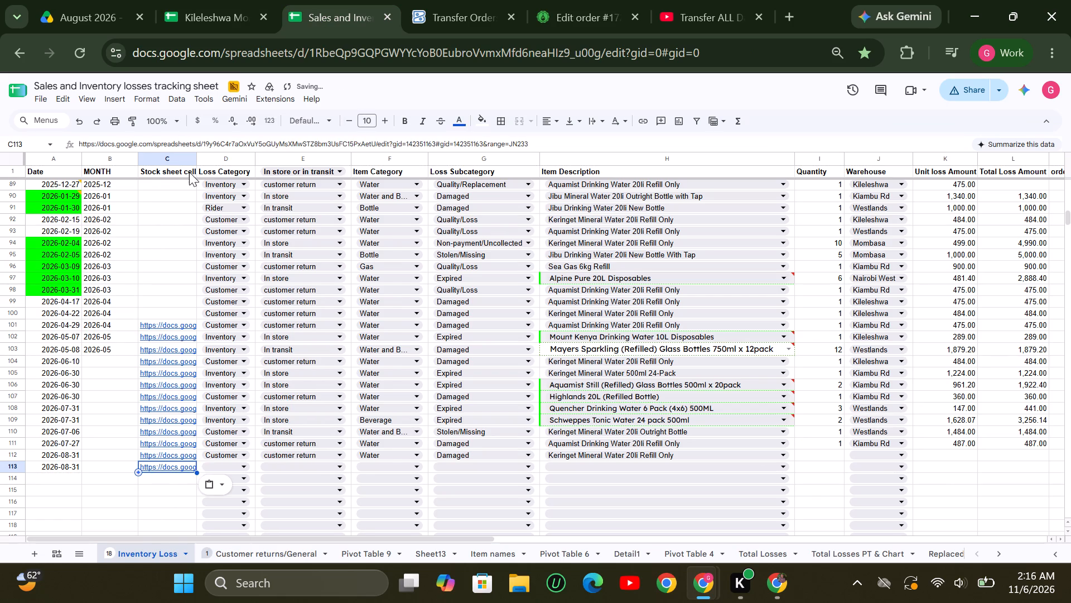
Classify row 113 as loss category Inventory, In transit, item category Water, and loss subcategory Damaged.
{"action": "left_click", "coordinate": [242, 462]}
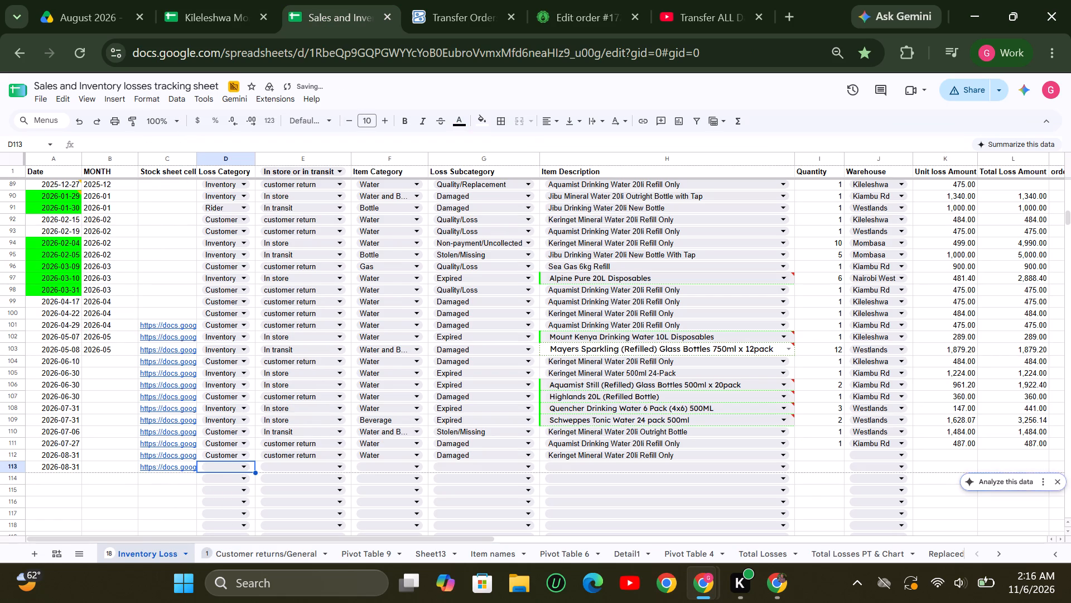
{"action": "left_click", "coordinate": [245, 470]}
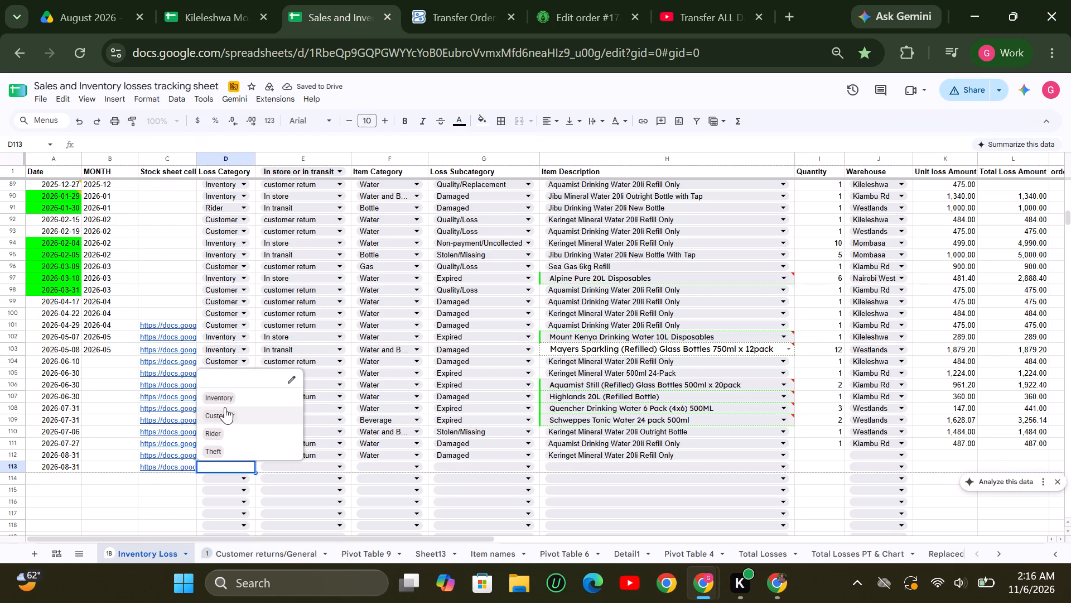
{"action": "left_click", "coordinate": [217, 401]}
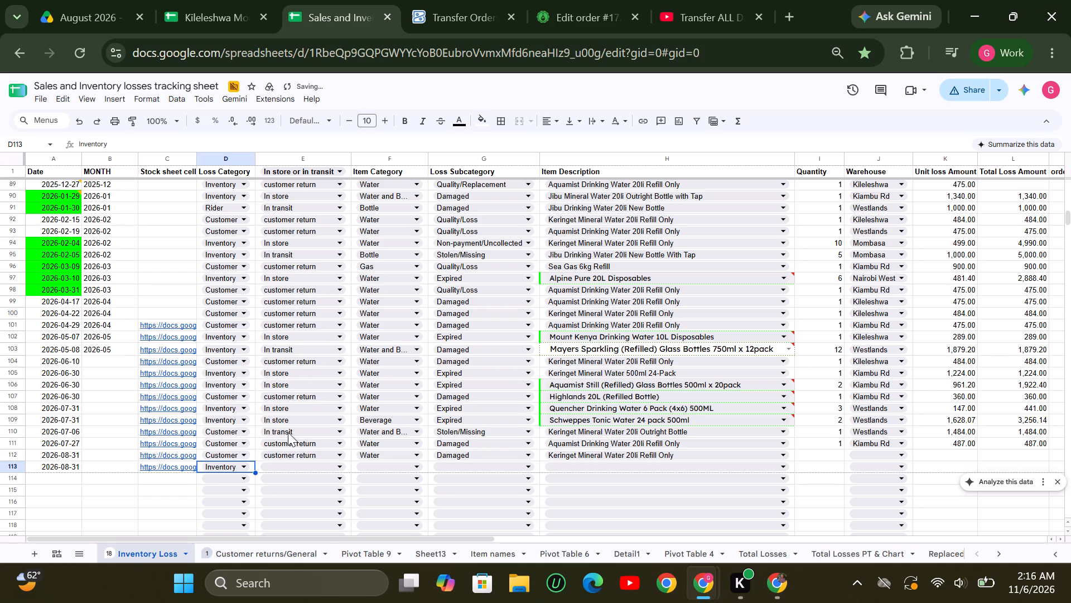
{"action": "left_click", "coordinate": [333, 465]}
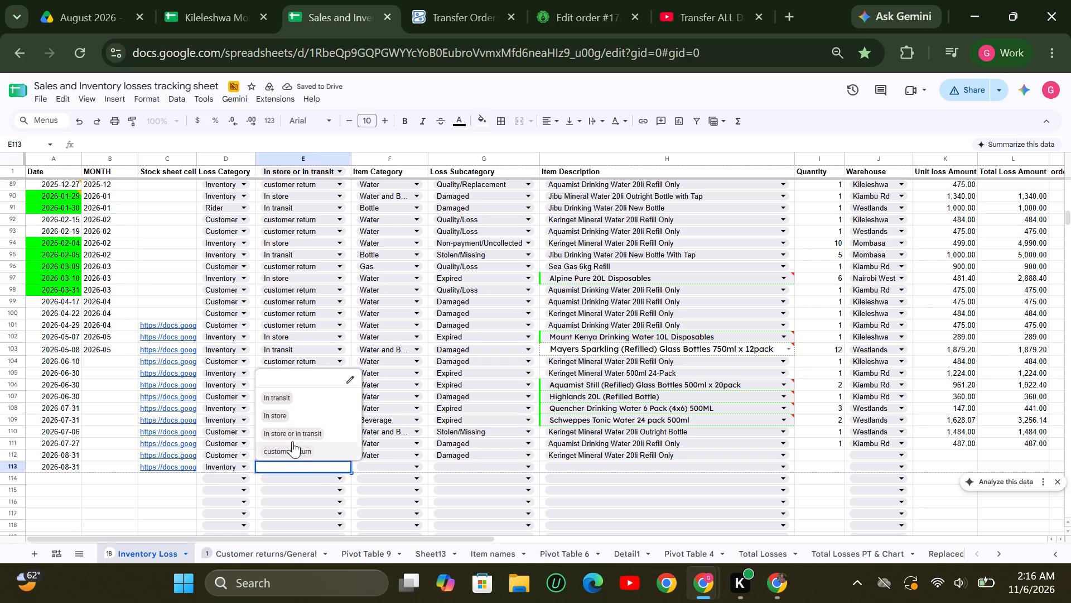
{"action": "left_click", "coordinate": [292, 439]}
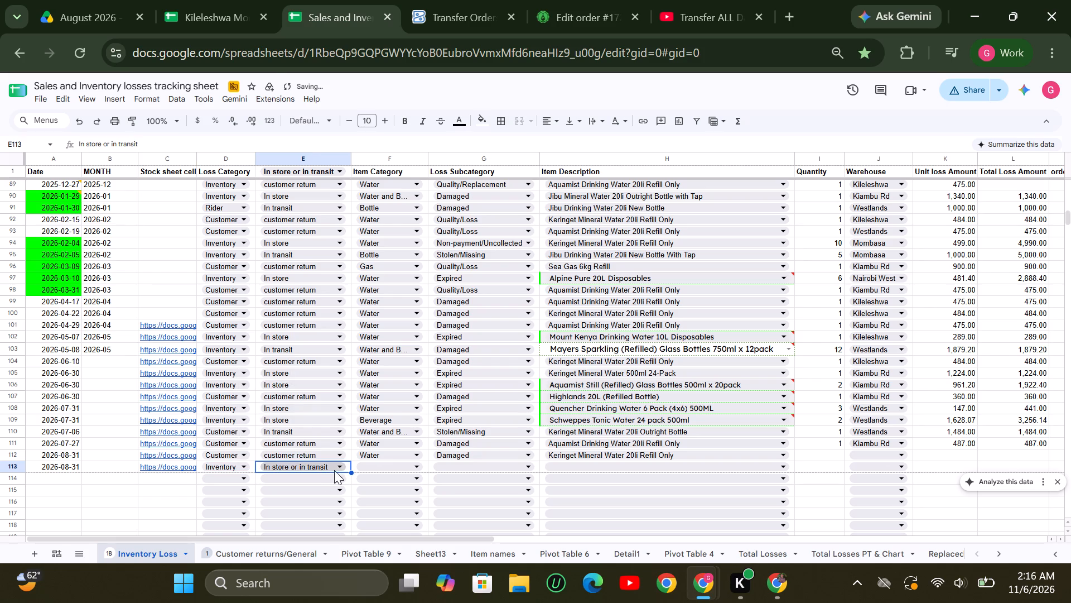
{"action": "left_click", "coordinate": [340, 469]}
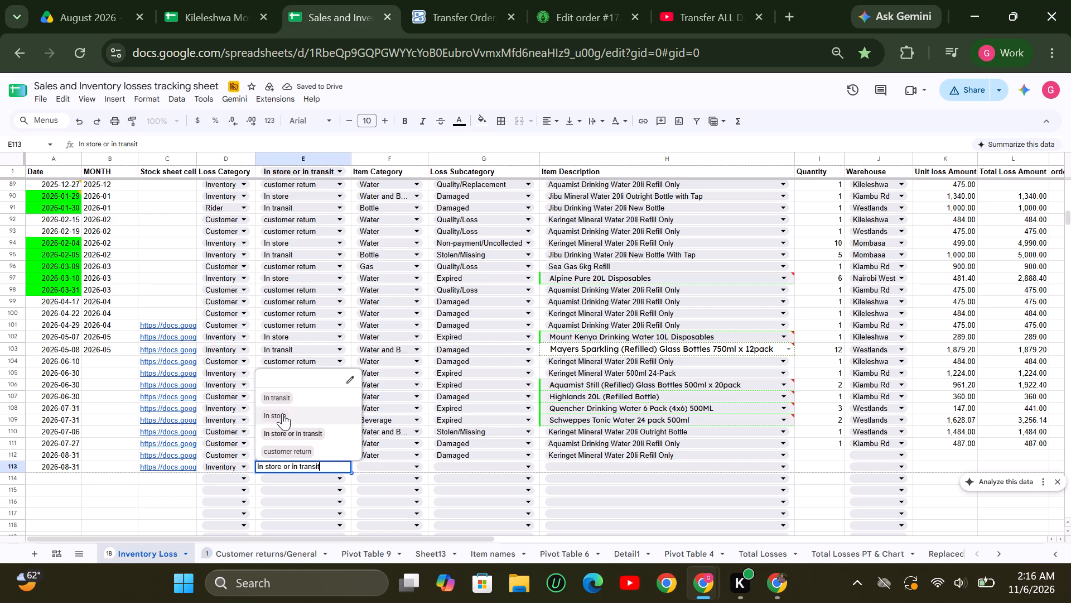
{"action": "left_click", "coordinate": [279, 394]}
{"action": "left_click", "coordinate": [419, 470]}
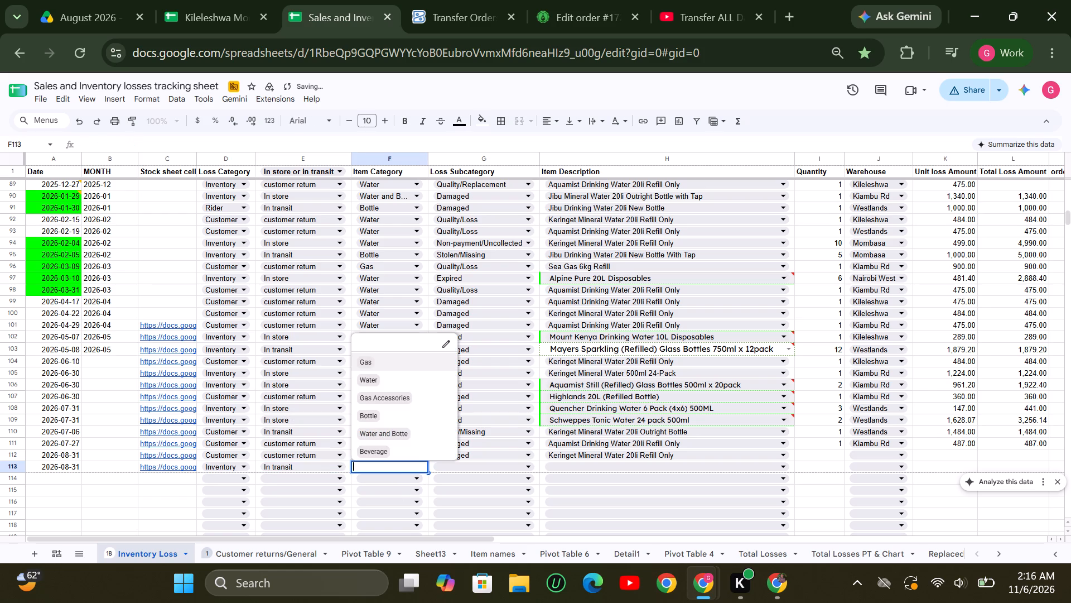
{"action": "left_click", "coordinate": [369, 386]}
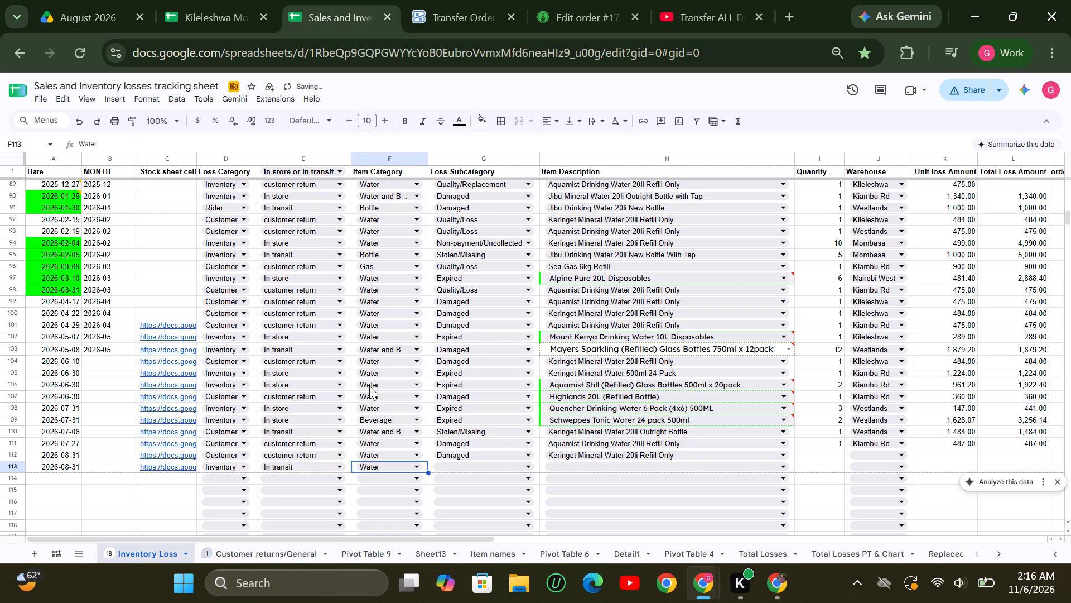
{"action": "left_click", "coordinate": [533, 470]}
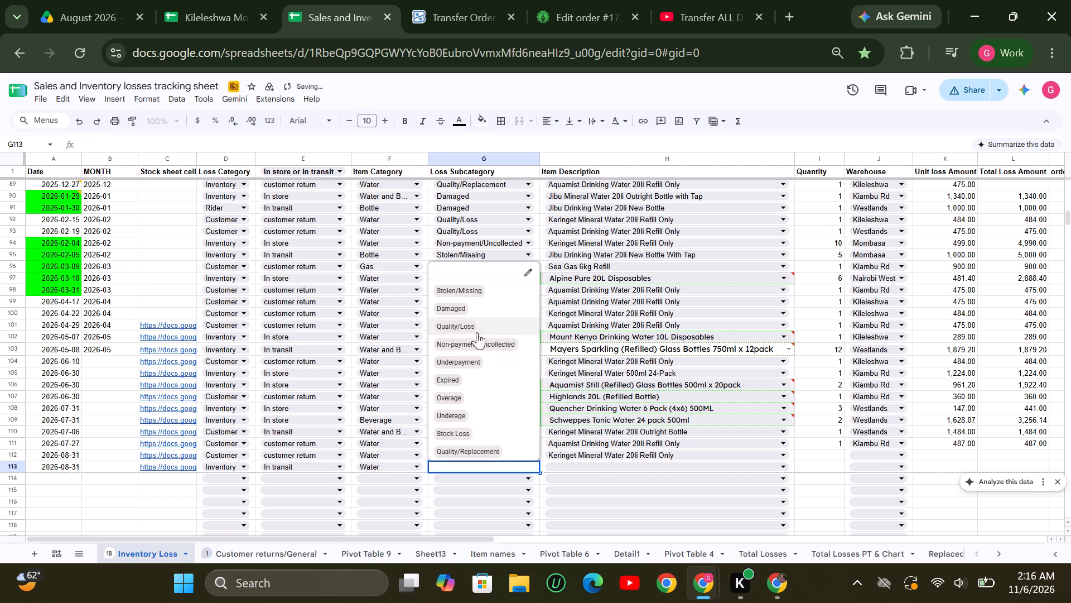
{"action": "left_click", "coordinate": [461, 314]}
Set row 113's item description to Jibu Drinking Water 20li Refill only With Tap.
{"action": "left_click", "coordinate": [784, 469]}
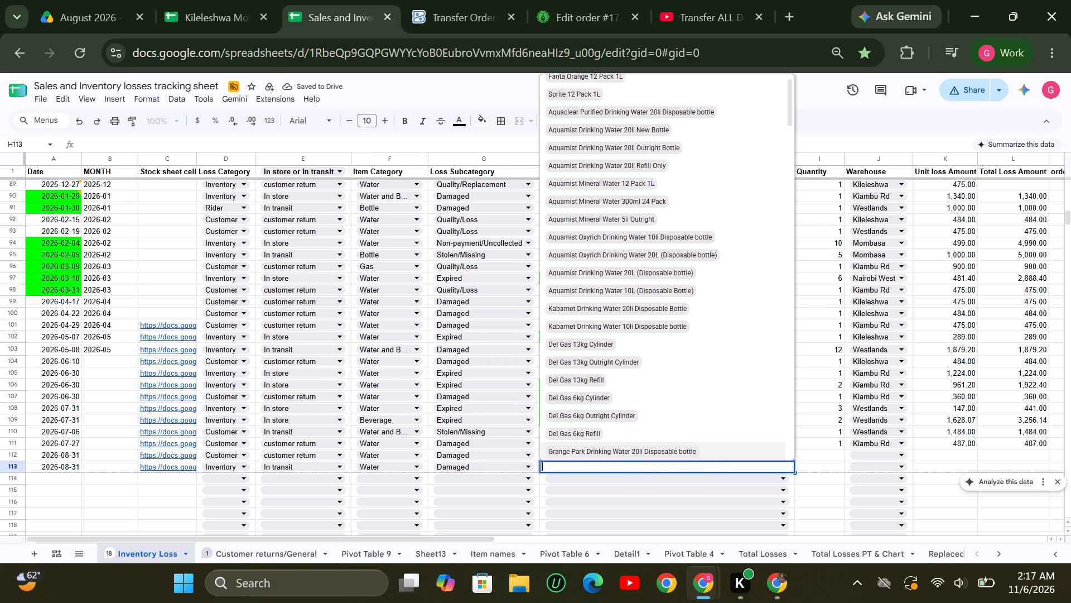
{"action": "type", "text": "jibu"}
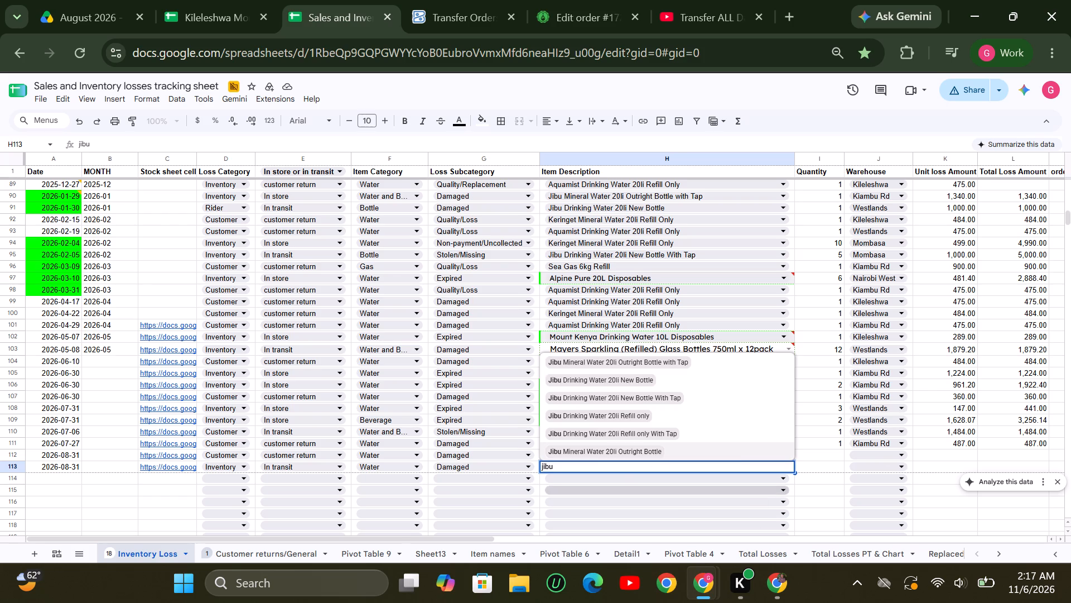
{"action": "left_click", "coordinate": [620, 432]}
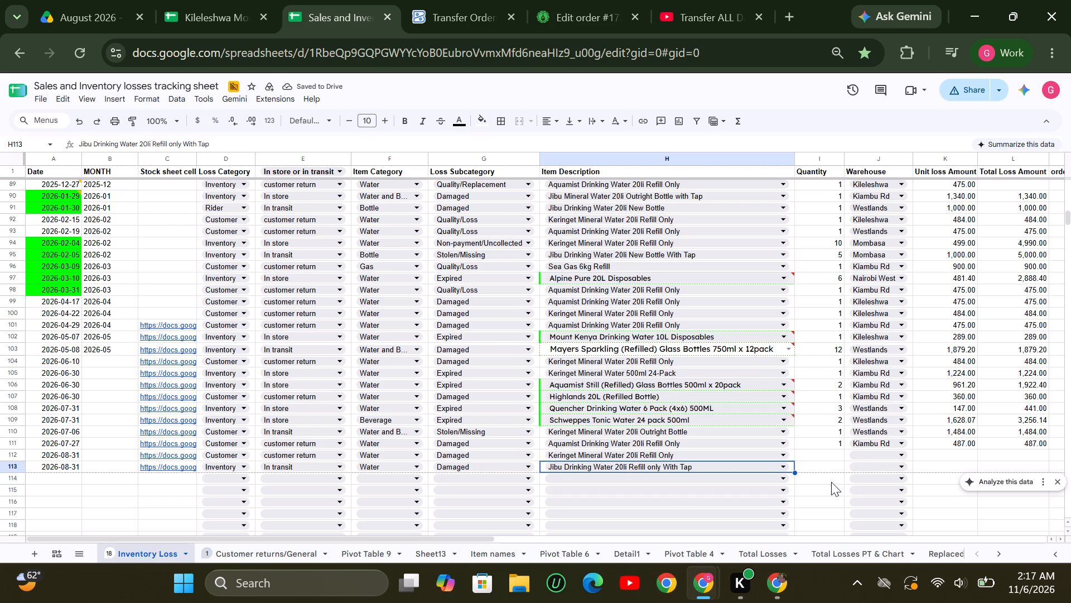
Set the quantity to 1 and the warehouse to Kileleshwa for both rows 112 and 113.
{"action": "left_click", "coordinate": [819, 470]}
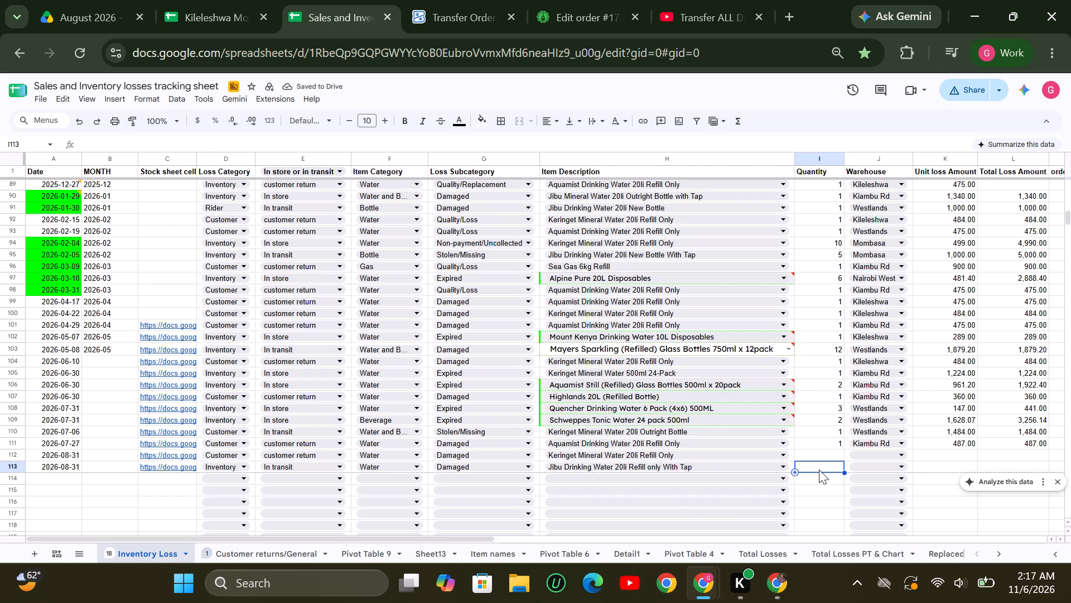
{"action": "key", "text": "1"}
{"action": "key", "text": "Up"}
{"action": "key", "text": "1"}
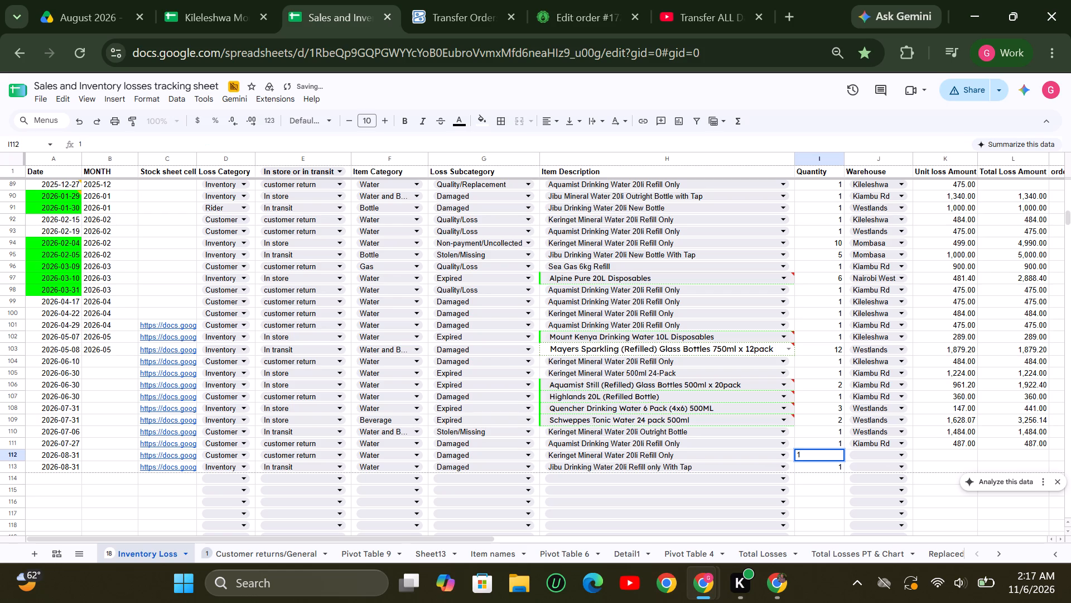
{"action": "left_click", "coordinate": [903, 452]}
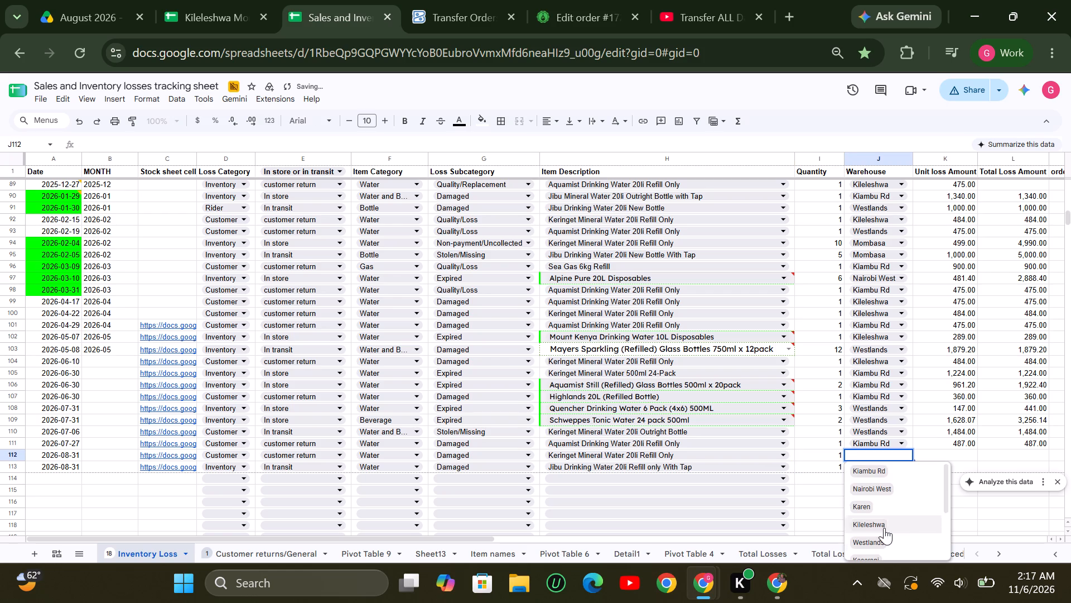
{"action": "left_click", "coordinate": [872, 526]}
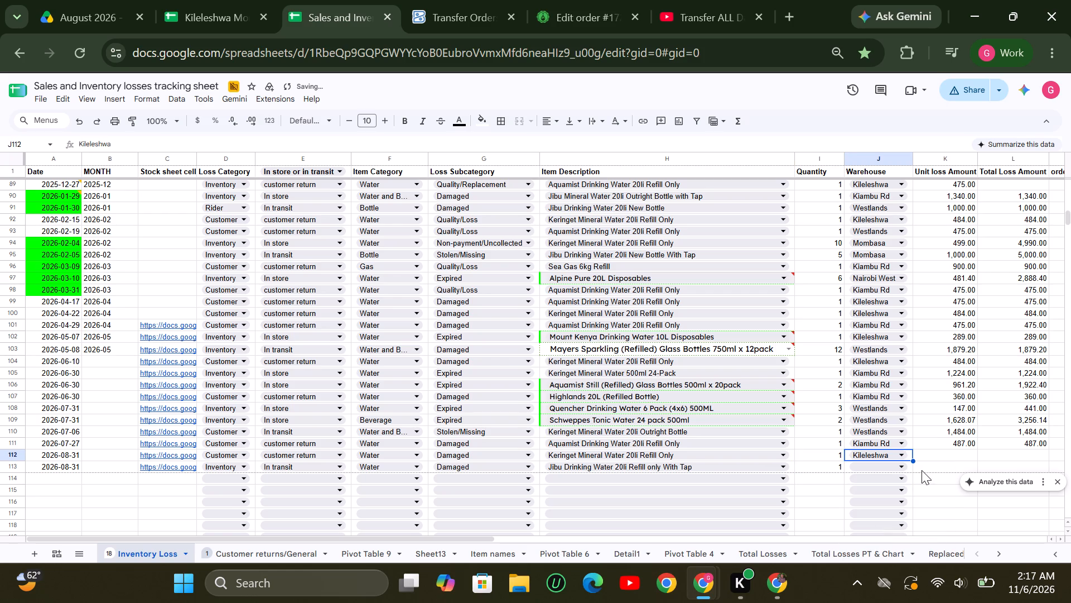
{"action": "left_click", "coordinate": [903, 468]}
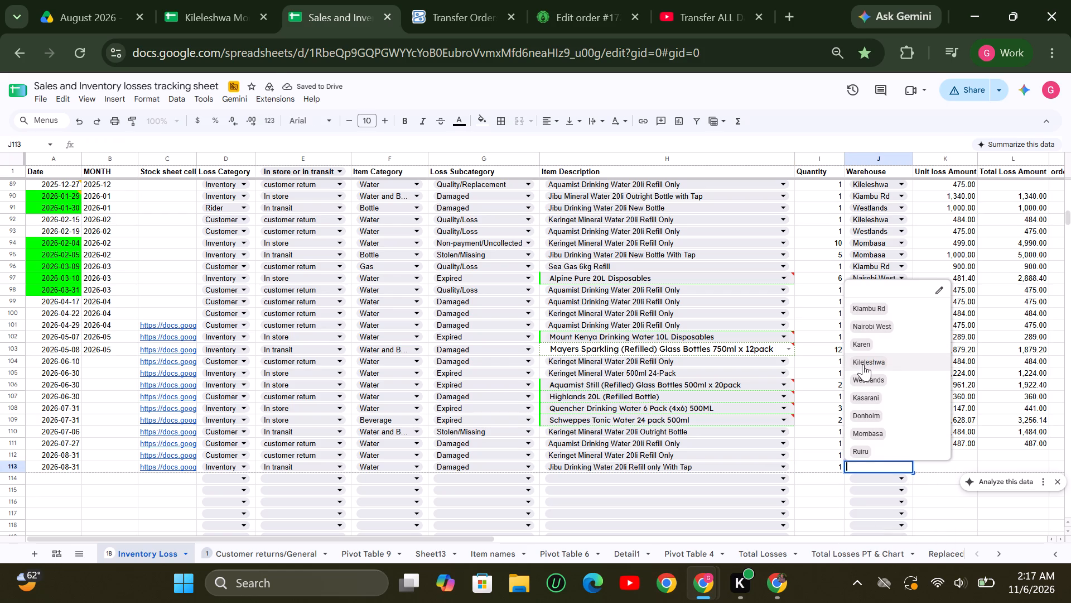
{"action": "left_click", "coordinate": [865, 362]}
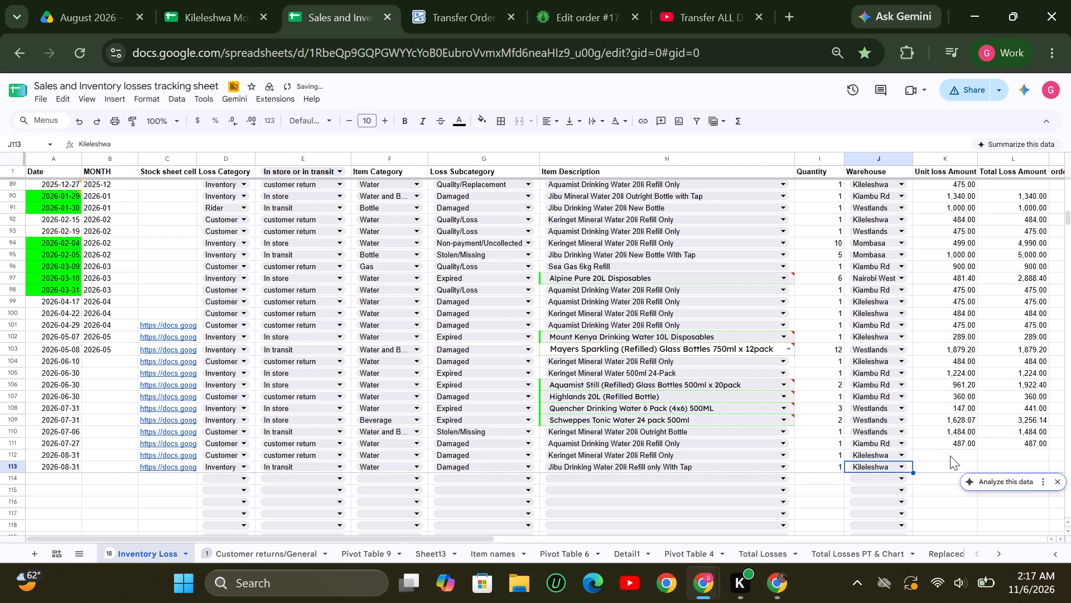
Enter unit loss amounts of 484 for the Keringet refill in row 112 and 350 for the Jibu refill in row 113.
{"action": "left_click", "coordinate": [950, 456]}
{"action": "key", "text": "Right"}
{"action": "key", "text": "Right"}
{"action": "key", "text": "Right"}
{"action": "key", "text": "Right"}
{"action": "key", "text": "Right"}
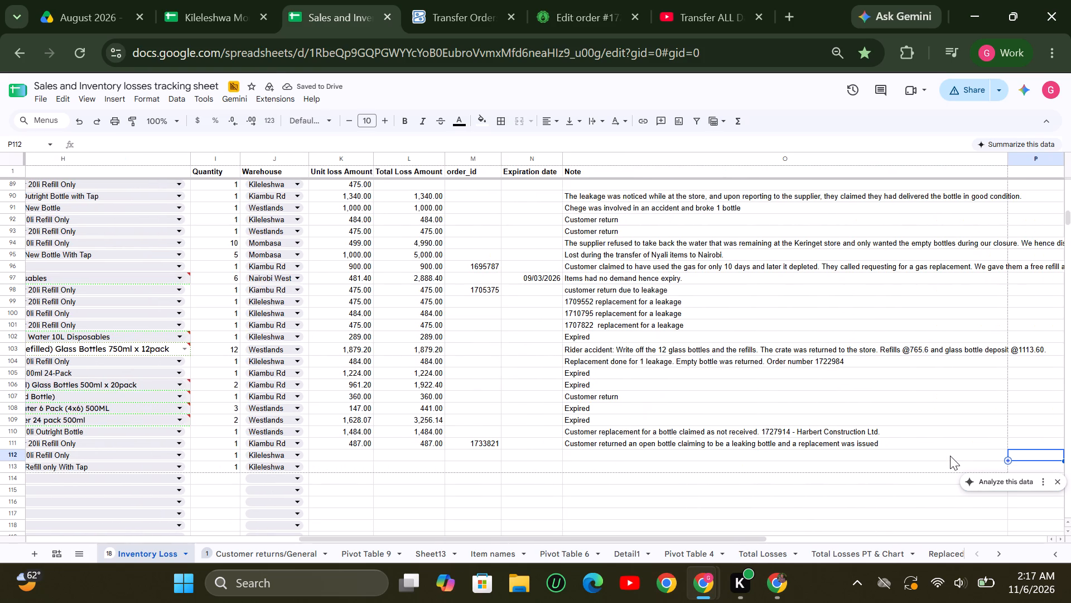
{"action": "left_click", "coordinate": [341, 458]}
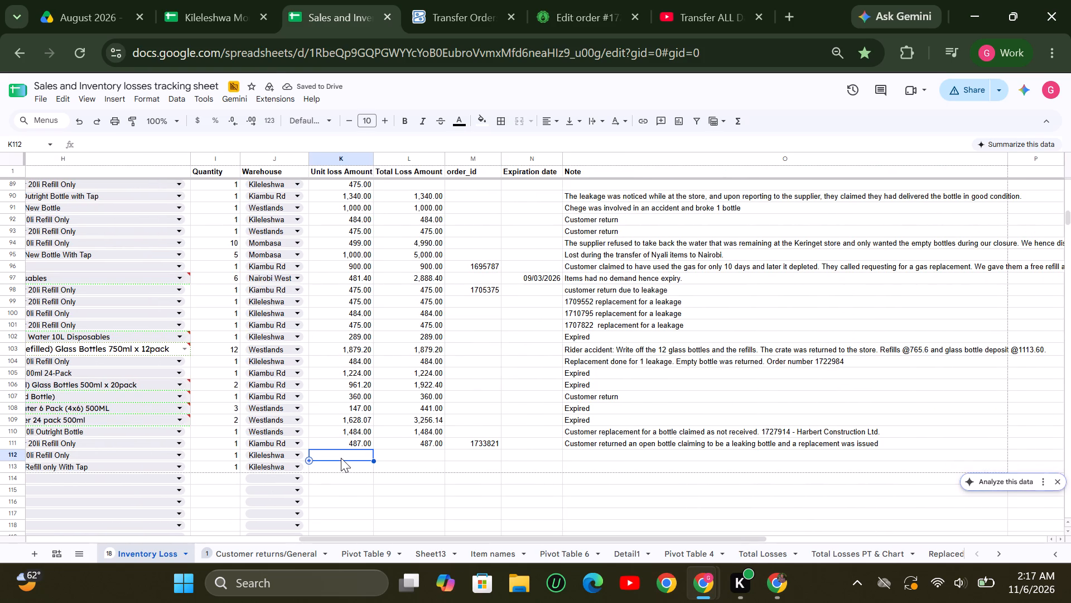
{"action": "type", "text": "484"}
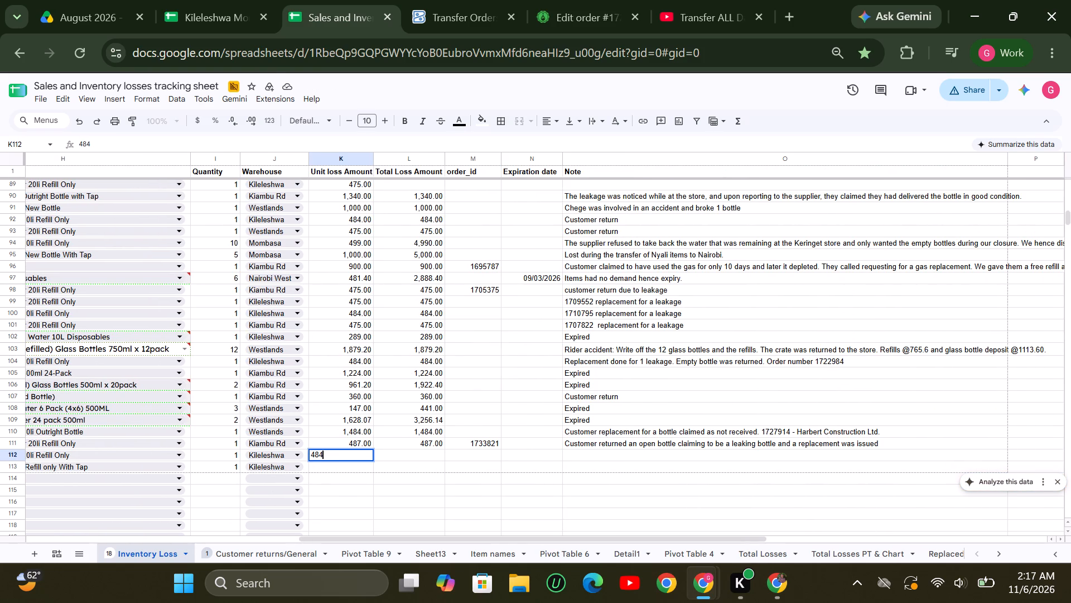
{"action": "left_click", "coordinate": [344, 469]}
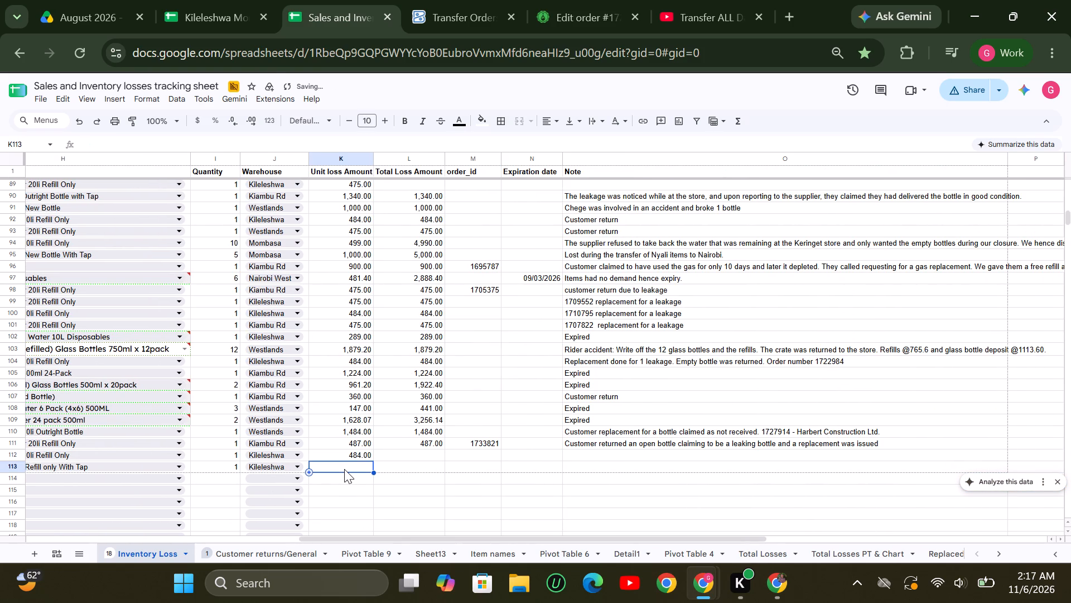
{"action": "type", "text": "350"}
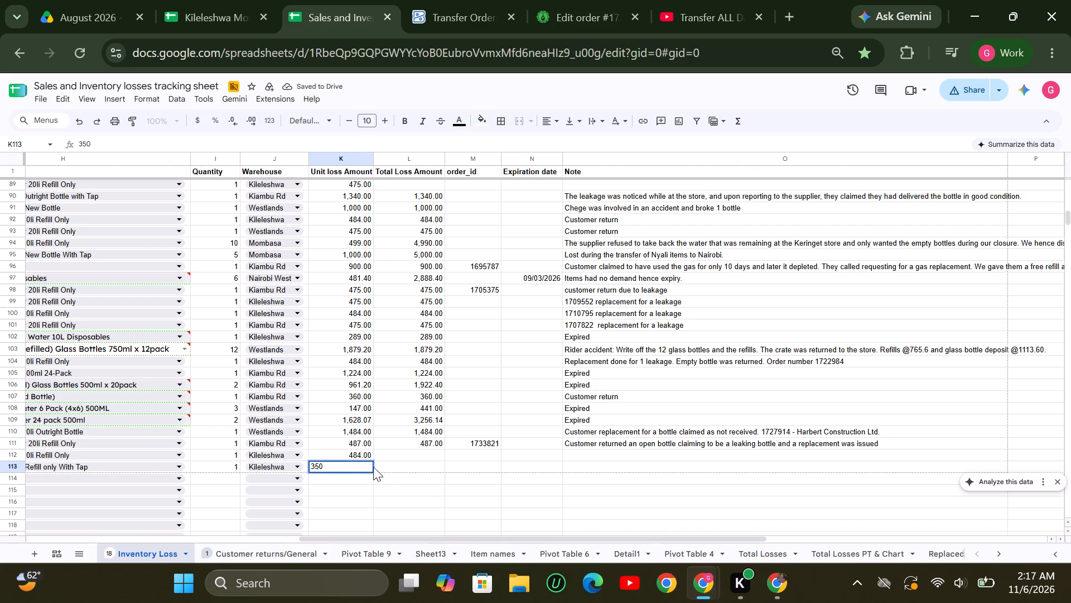
{"action": "left_click", "coordinate": [433, 457]}
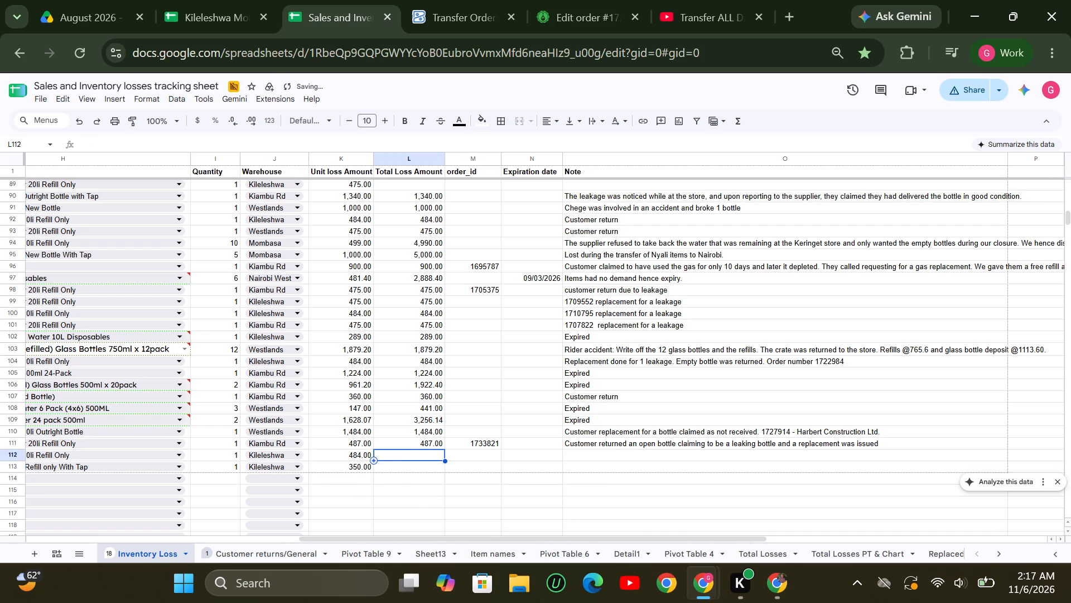
Extend the total loss amount formula from row 111 down through rows 112 and 113.
{"action": "left_click", "coordinate": [427, 441]}
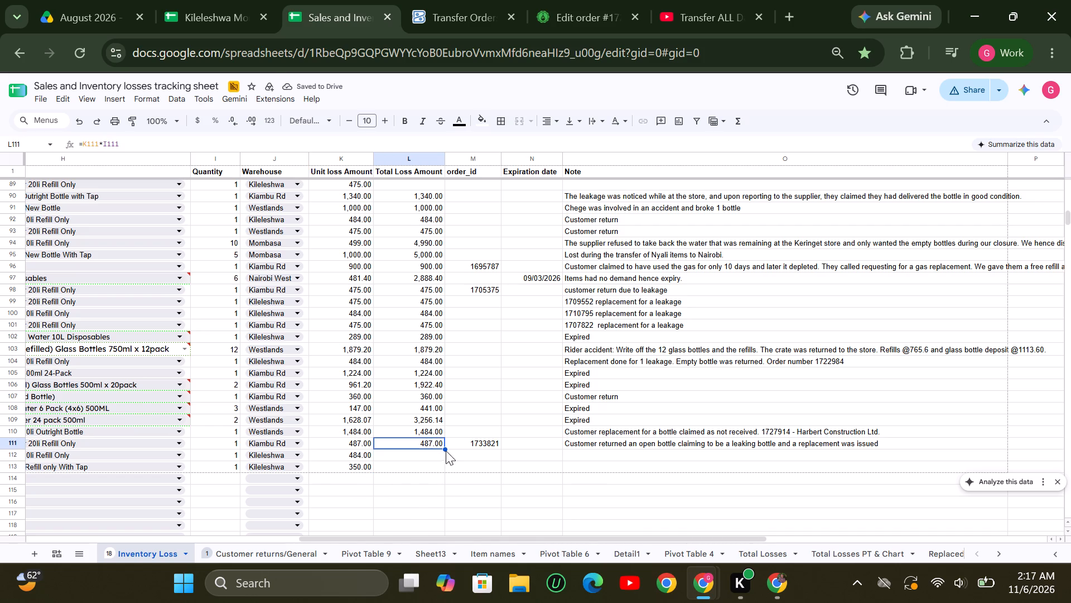
{"action": "left_click_drag", "start_coordinate": [446, 450], "coordinate": [446, 467]}
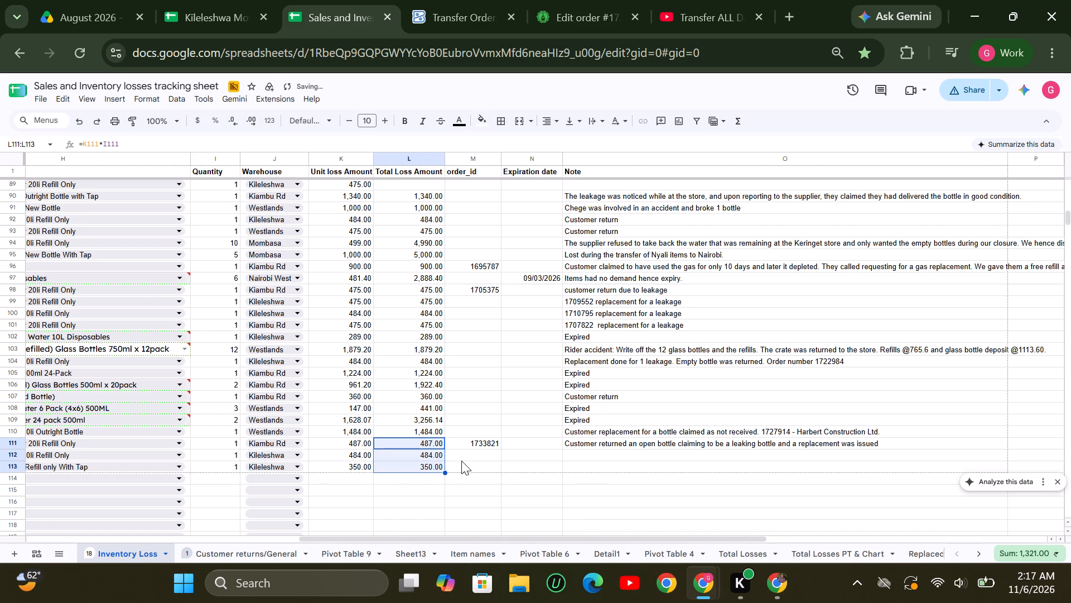
Copy "The bottle was broken while moving stores from lavington to kilimani." from the Kileleshwa tracker comment into row 113's note as plain text.
{"action": "left_click", "coordinate": [589, 452]}
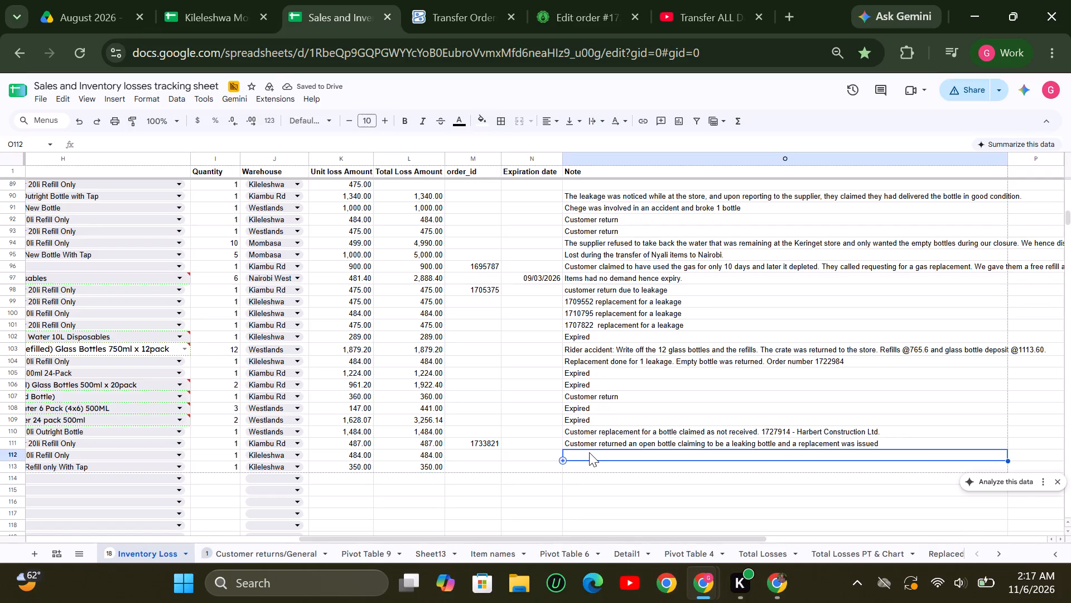
{"action": "left_click", "coordinate": [209, 8]}
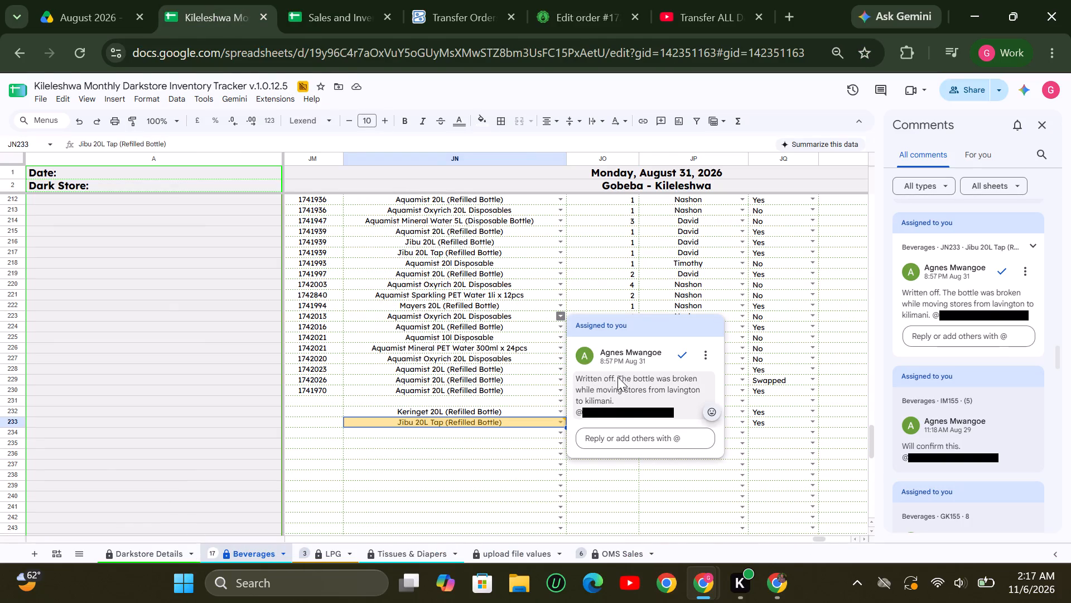
{"action": "left_click_drag", "start_coordinate": [617, 377], "coordinate": [638, 402]}
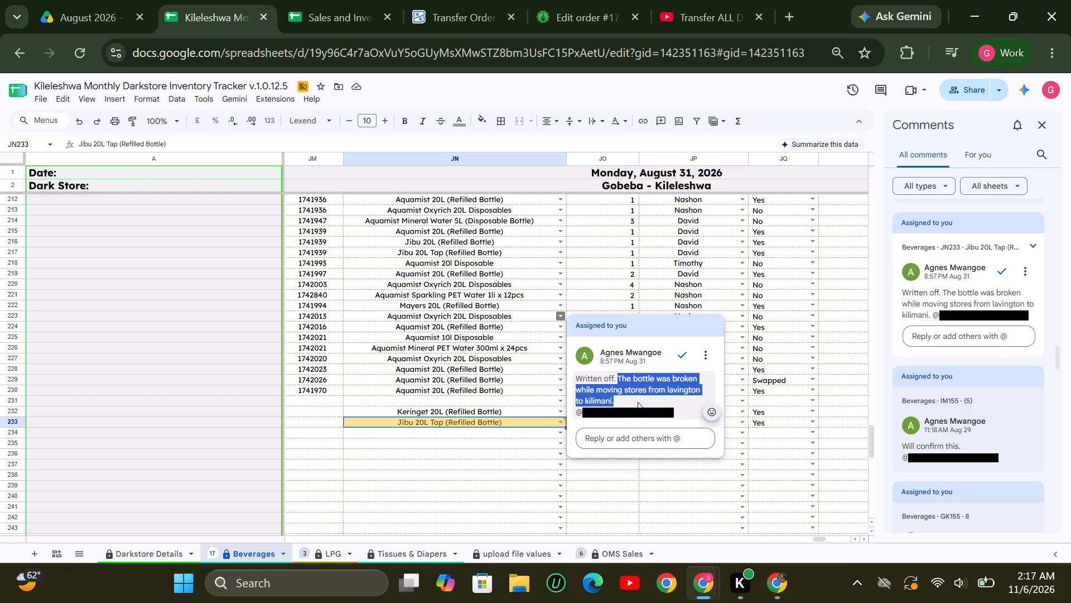
{"action": "key", "text": "ctrl+c"}
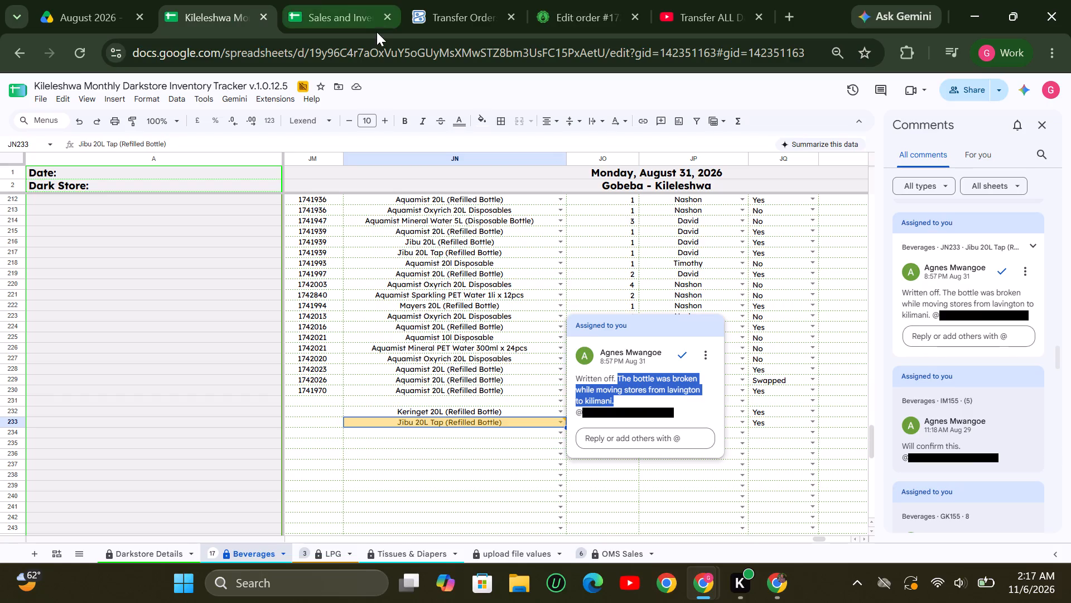
{"action": "left_click", "coordinate": [319, 4]}
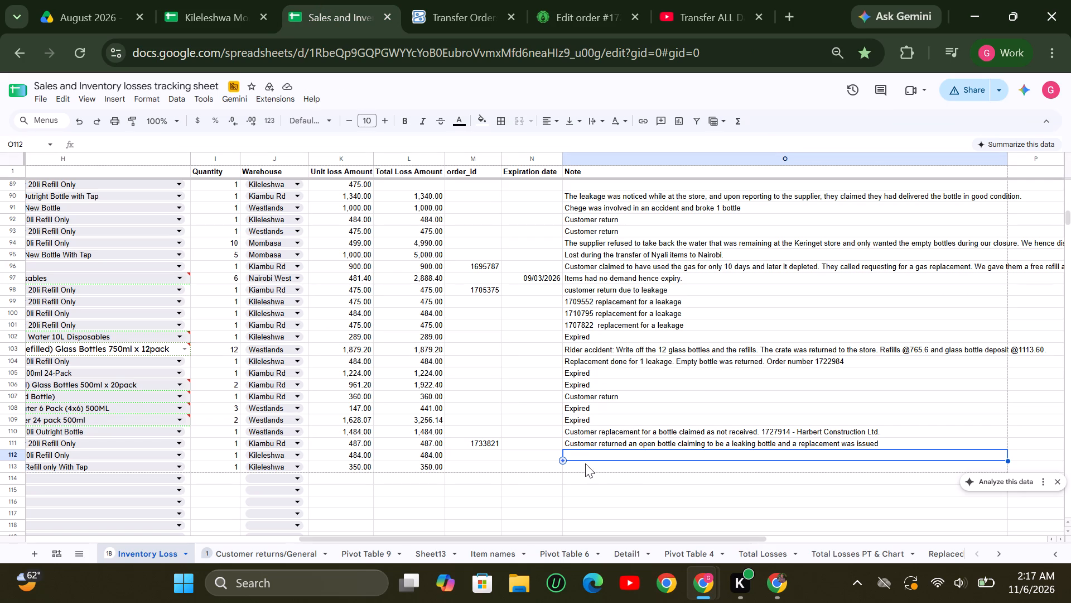
{"action": "left_click", "coordinate": [585, 463]}
{"action": "key", "text": "ctrl+v"}
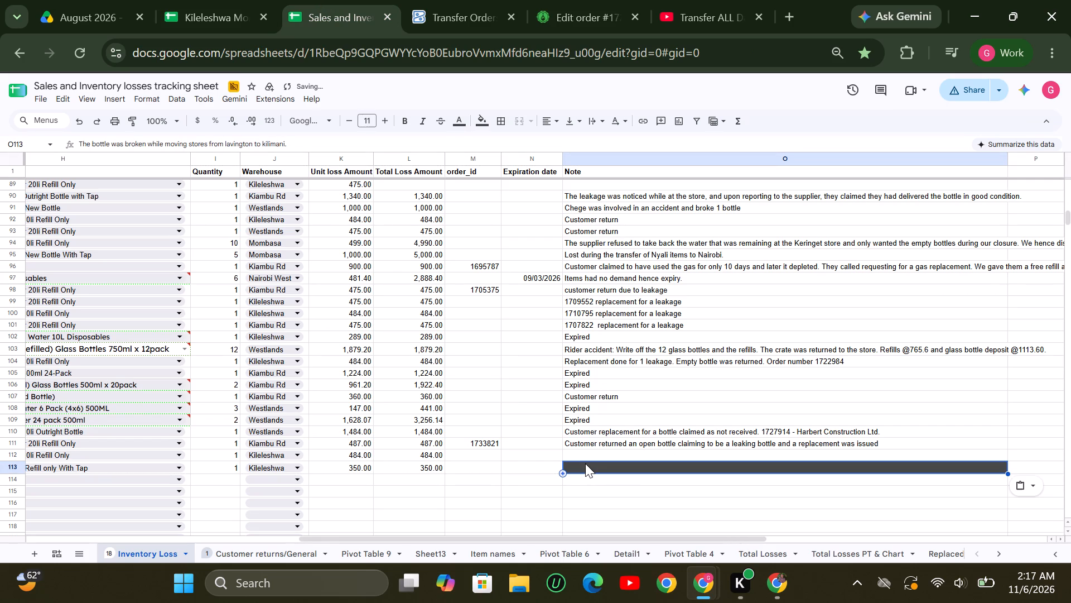
{"action": "left_click", "coordinate": [81, 125]}
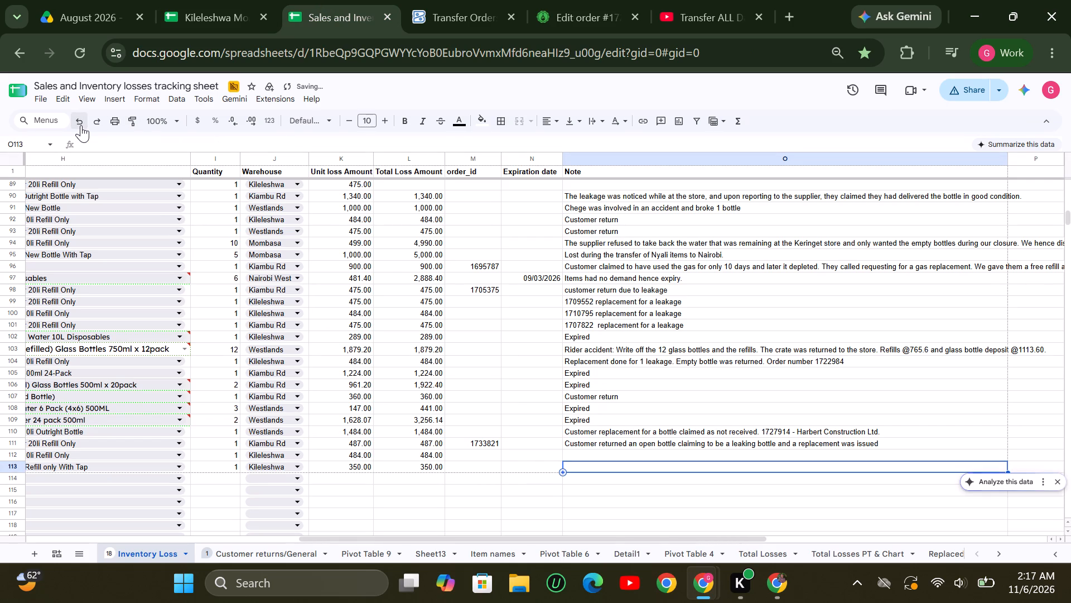
{"action": "key", "text": "ctrl+shift+v"}
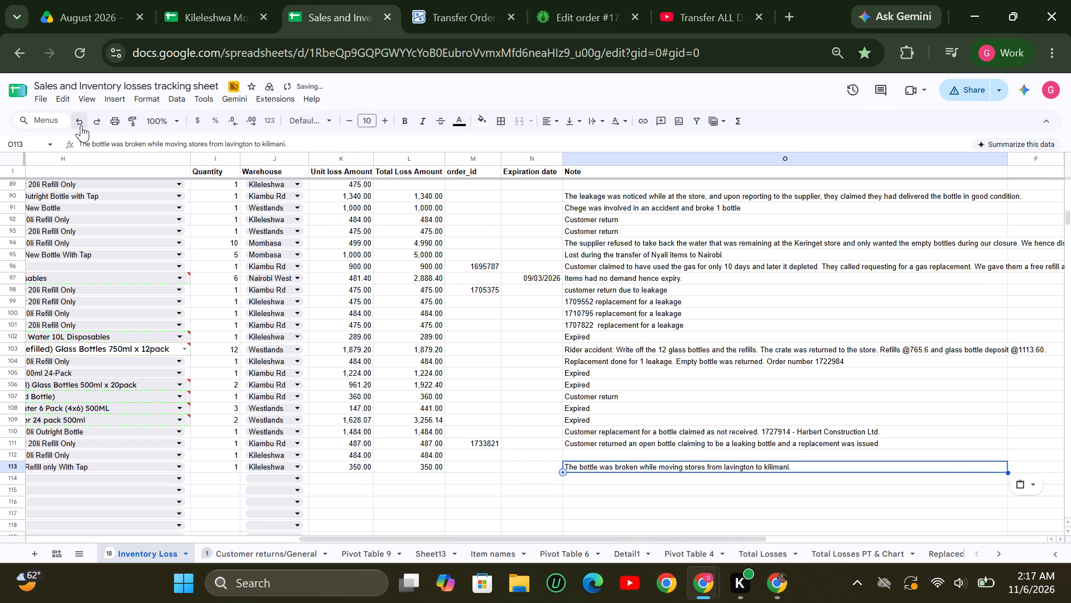
Copy the note "customer return due to leakage" from row 98 into row 112's note.
{"action": "left_click", "coordinate": [587, 451]}
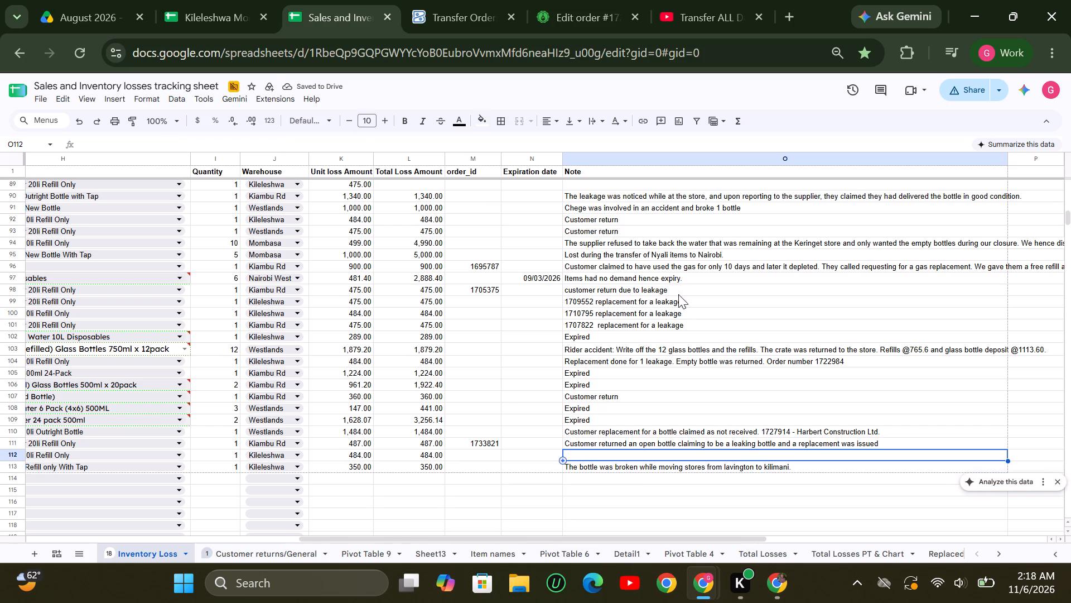
{"action": "left_click", "coordinate": [601, 291]}
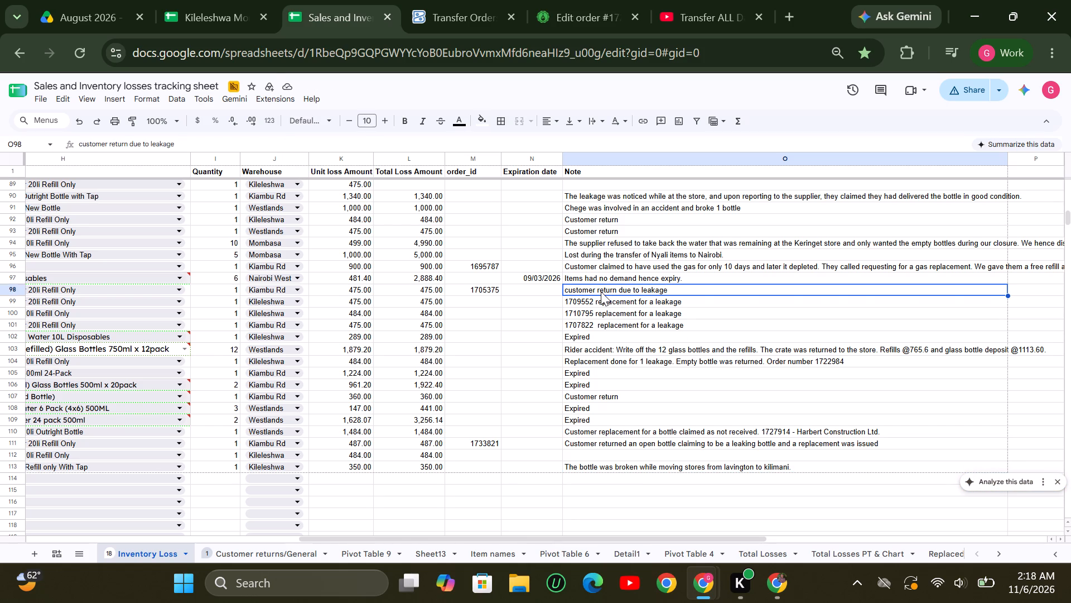
{"action": "key", "text": "ctrl+c"}
{"action": "left_click", "coordinate": [601, 454]}
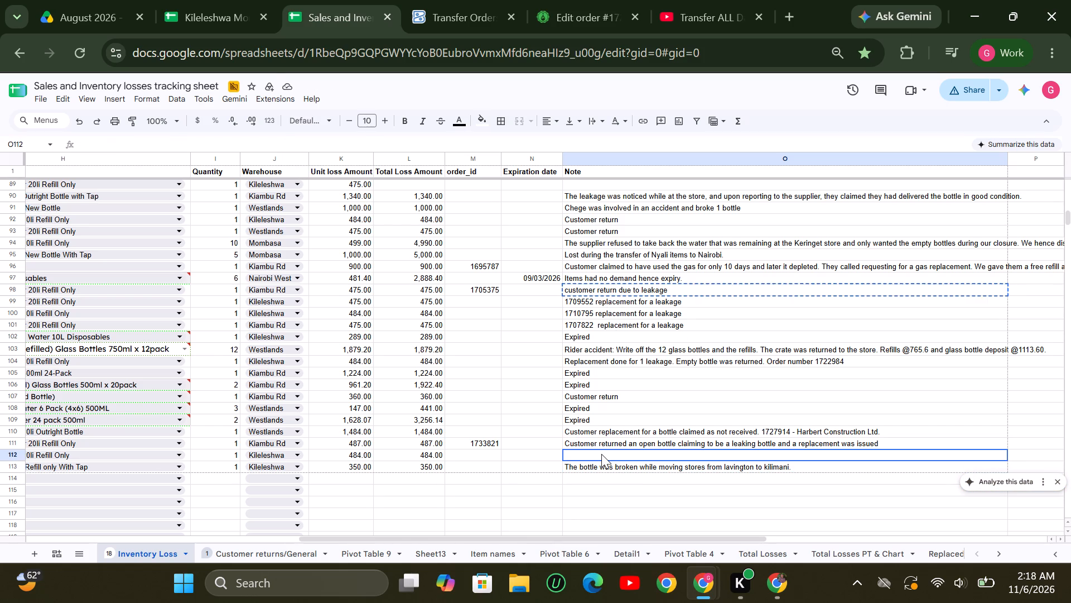
{"action": "key", "text": "ctrl+v"}
{"action": "left_click", "coordinate": [627, 490]}
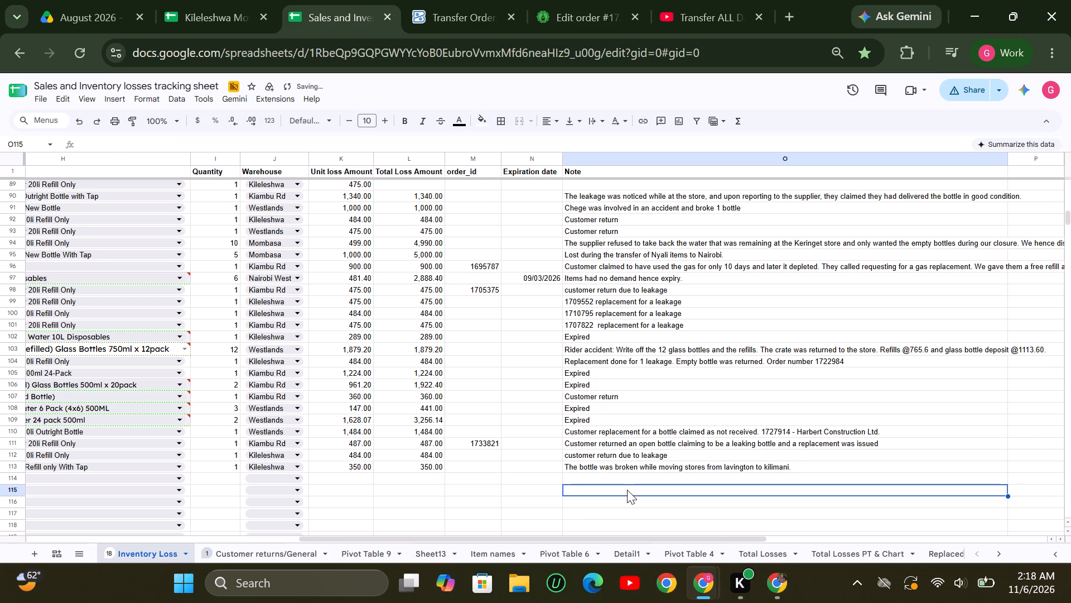
Check the entries across row 113 from the note back to the date.
{"action": "left_click", "coordinate": [543, 464]}
{"action": "key", "text": "Right"}
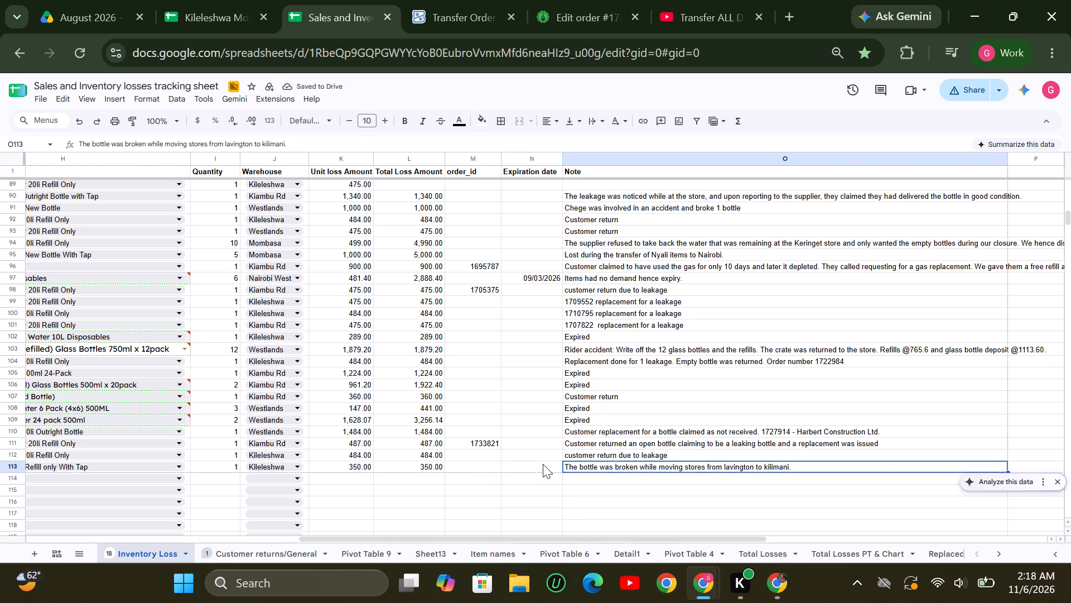
{"action": "key", "text": "Right"}
{"action": "key", "text": "Right"}
{"action": "key", "text": "Right"}
{"action": "key", "text": "Left"}
{"action": "key", "text": "Left"}
{"action": "key", "text": "Left"}
{"action": "key", "text": "Left"}
{"action": "key", "text": "Left"}
{"action": "key", "text": "Left"}
{"action": "key", "text": "Left"}
{"action": "key", "text": "Left"}
{"action": "key", "text": "Left"}
{"action": "key", "text": "Left"}
{"action": "key", "text": "Left"}
{"action": "key", "text": "Left"}
{"action": "key", "text": "Left"}
{"action": "key", "text": "Left"}
{"action": "key", "text": "Left"}
{"action": "key", "text": "Left"}
{"action": "key", "text": "Left"}
{"action": "key", "text": "Left"}
{"action": "key", "text": "Left"}
{"action": "key", "text": "Left"}
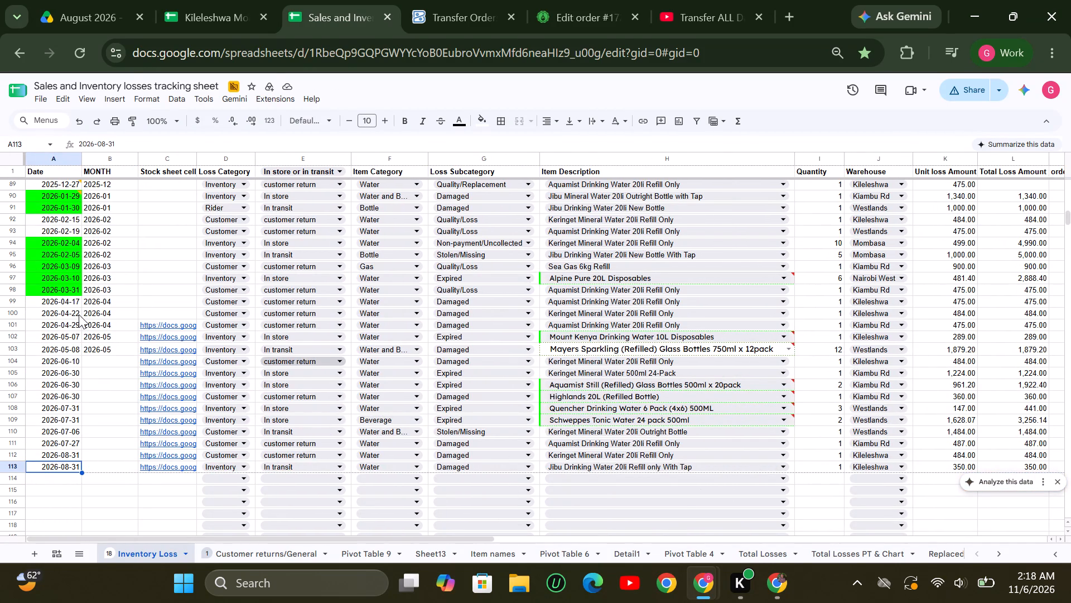
{"action": "left_click", "coordinate": [210, 14]}
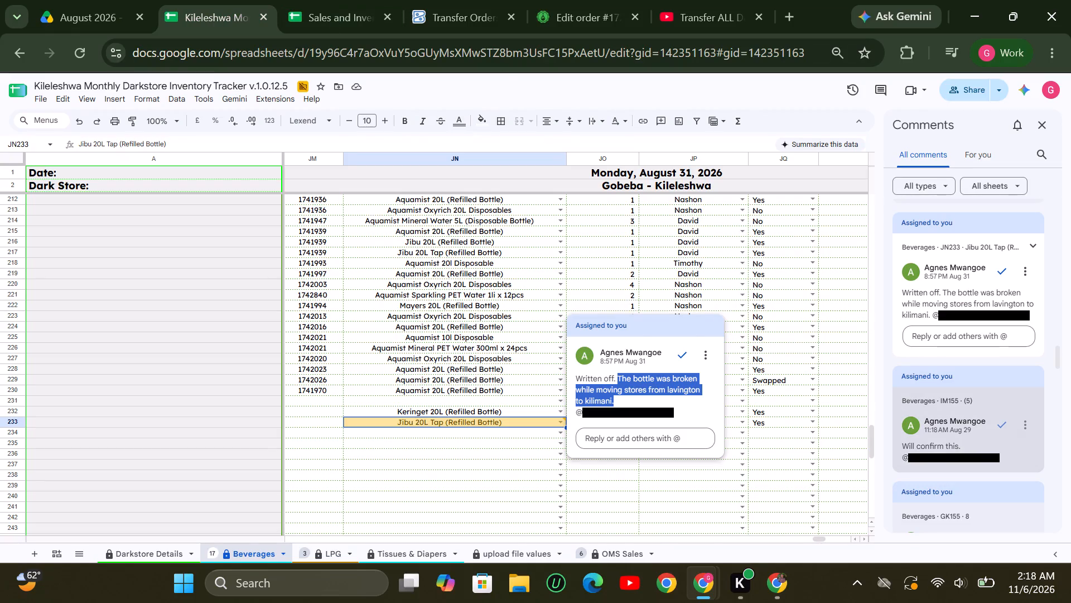
{"action": "left_click", "coordinate": [928, 441]}
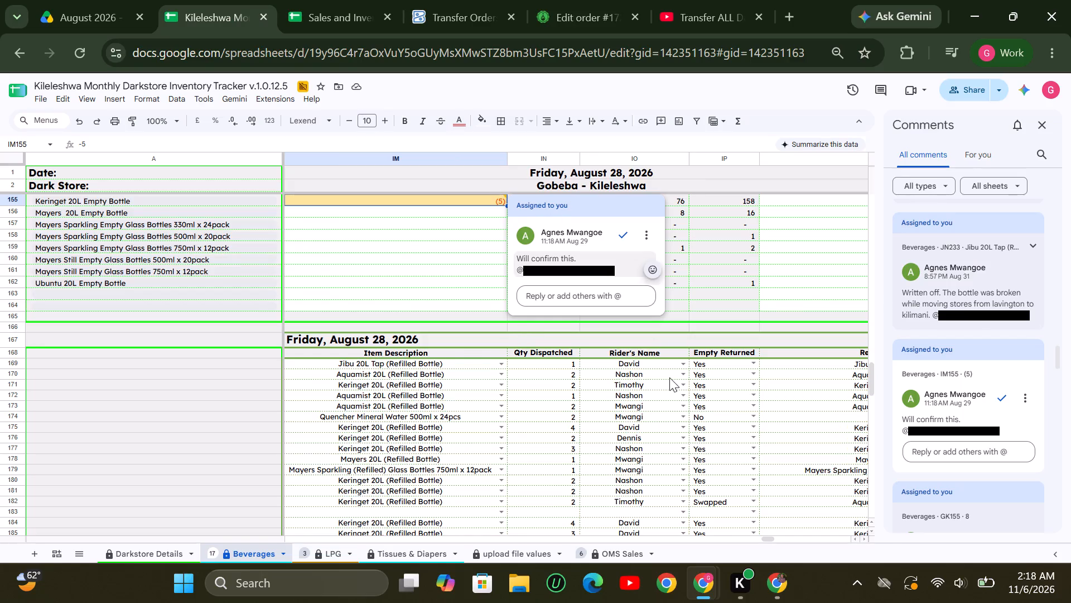
{"action": "scroll", "coordinate": [947, 433], "scroll_direction": "down", "scroll_amount": 1}
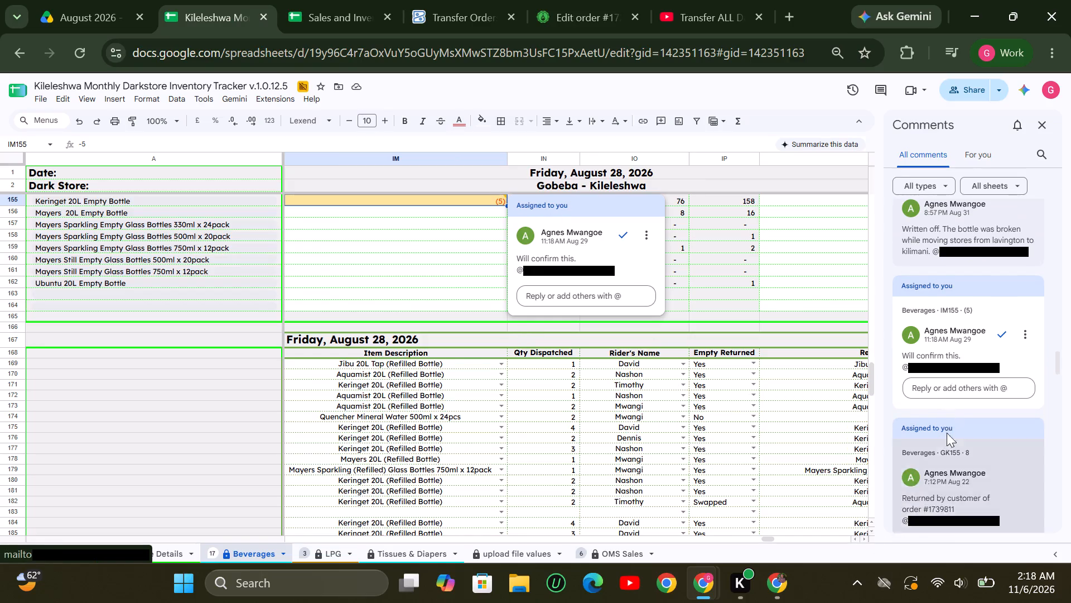
{"action": "scroll", "coordinate": [947, 433], "scroll_direction": "down", "scroll_amount": 2}
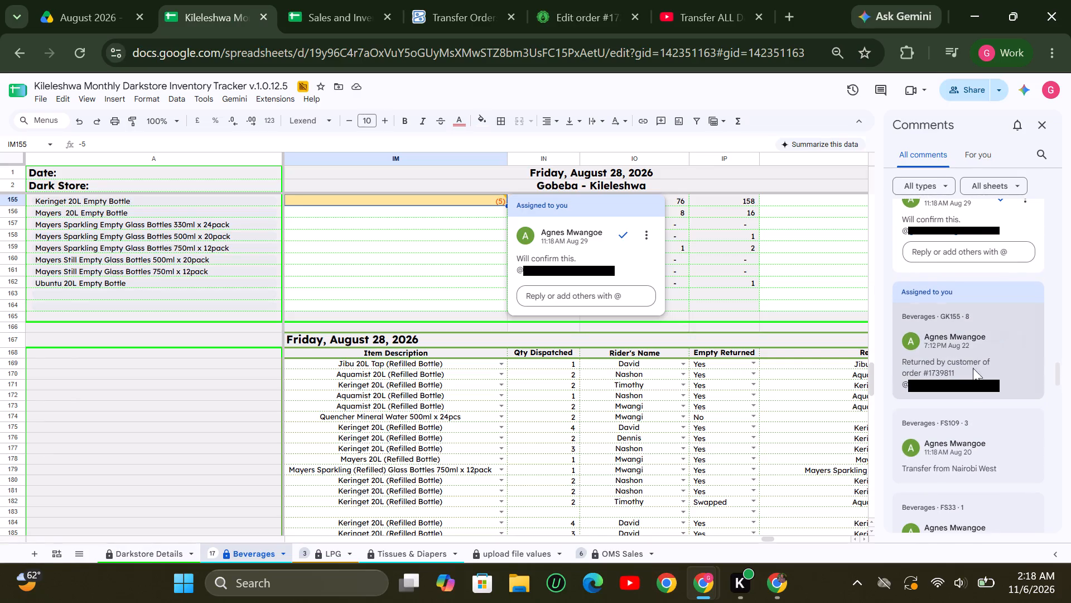
{"action": "left_click", "coordinate": [948, 358]}
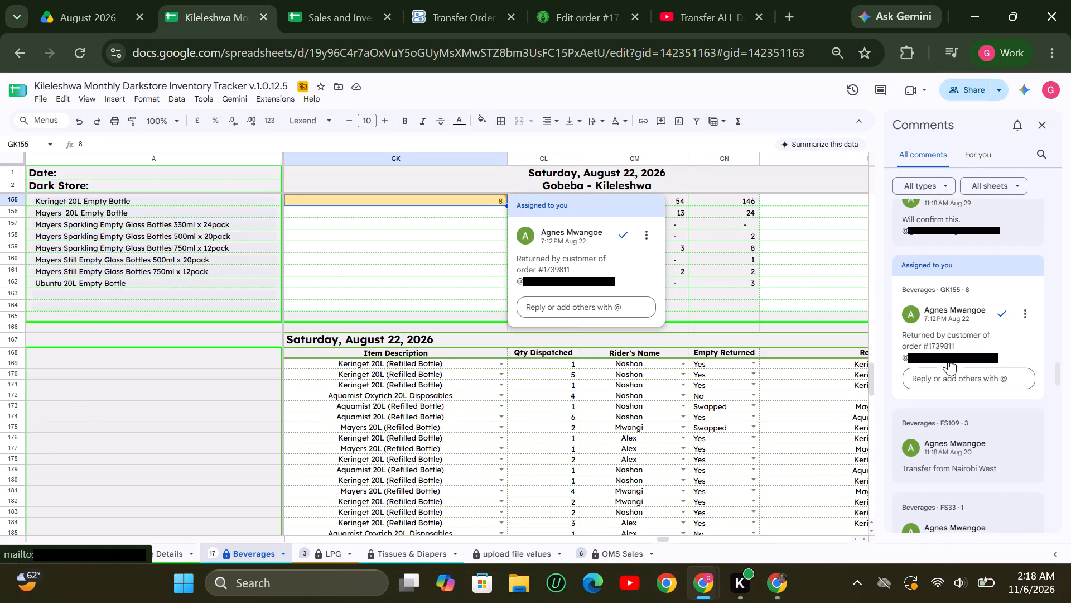
{"action": "left_click_drag", "start_coordinate": [971, 347], "coordinate": [939, 343]}
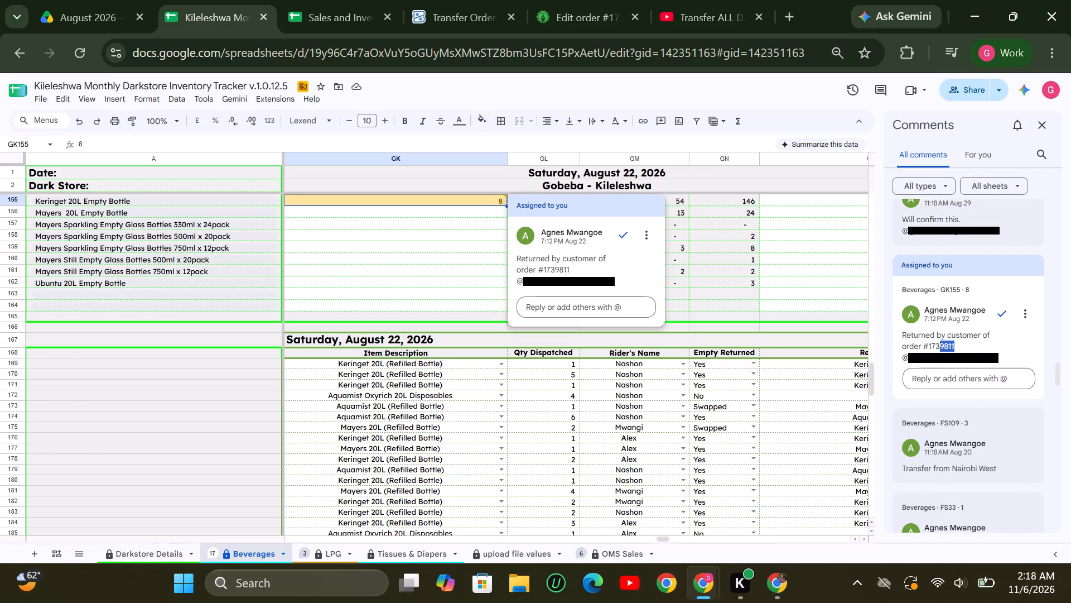
{"action": "left_click_drag", "start_coordinate": [939, 343], "coordinate": [904, 332]}
{"action": "key", "text": "ctrl+c"}
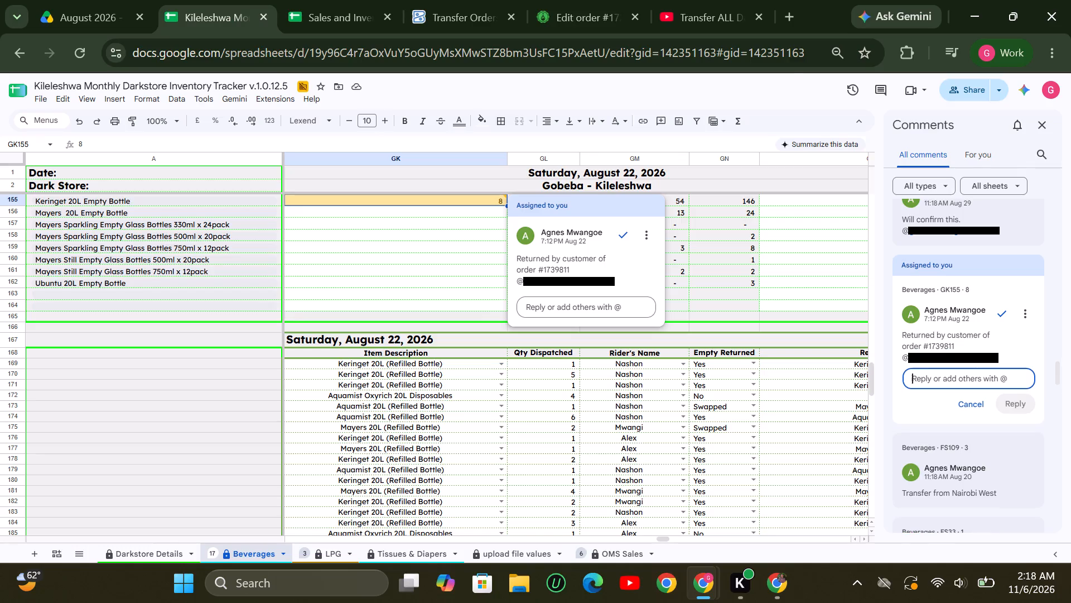
{"action": "left_click", "coordinate": [328, 11]}
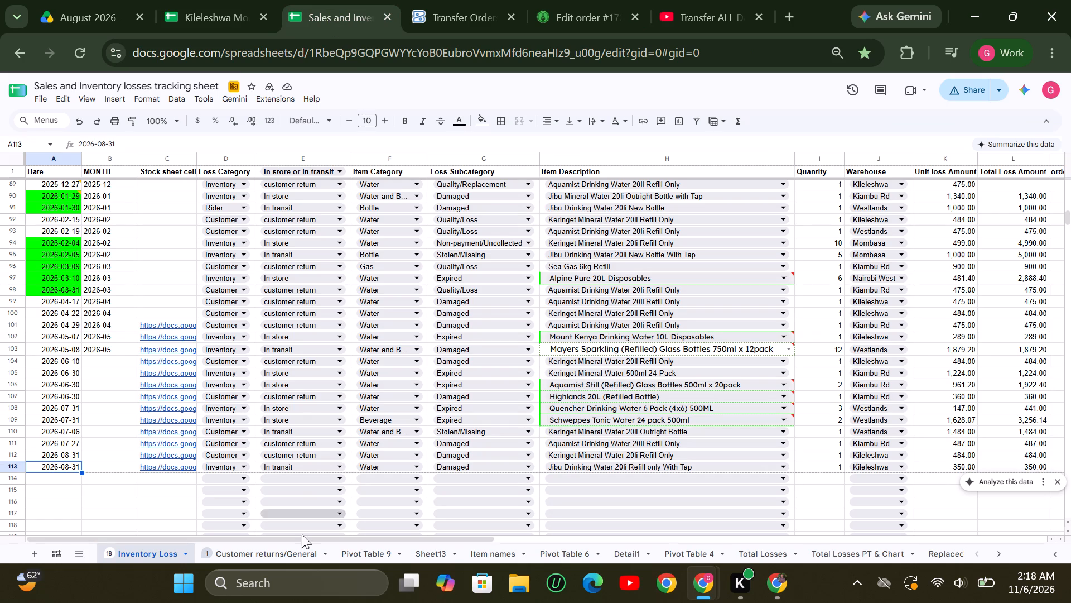
{"action": "left_click", "coordinate": [288, 554]}
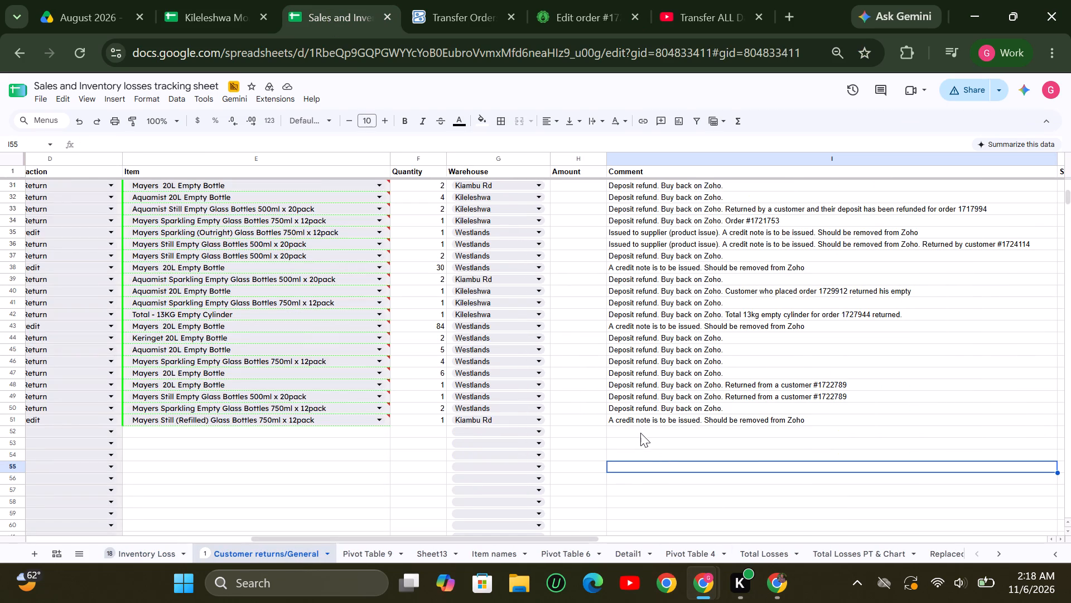
{"action": "double_click", "coordinate": [639, 430]}
{"action": "key", "text": "ctrl+shift+v"}
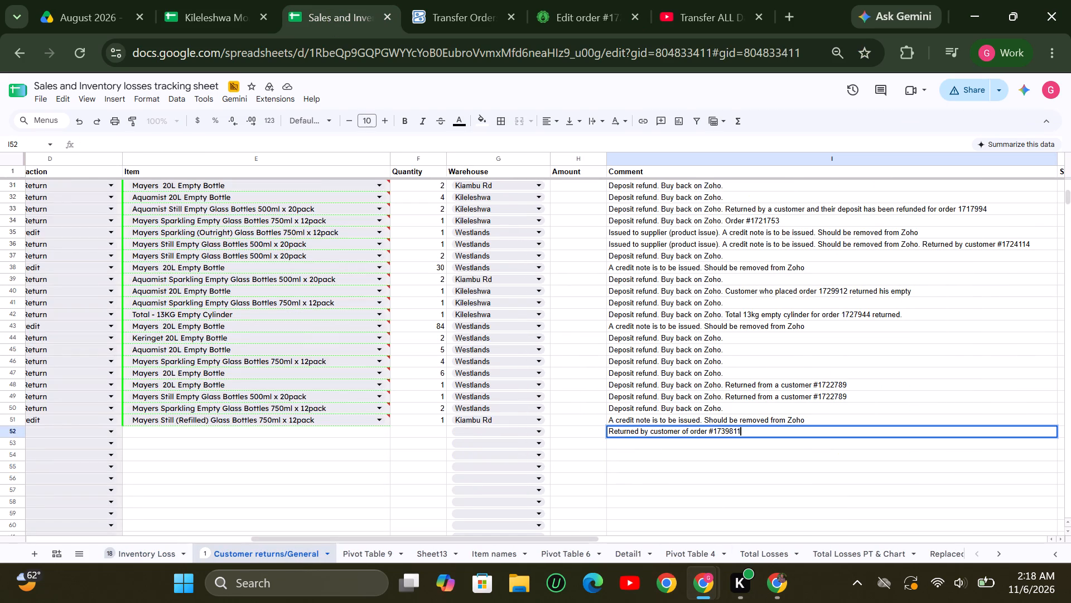
{"action": "left_click", "coordinate": [688, 430]}
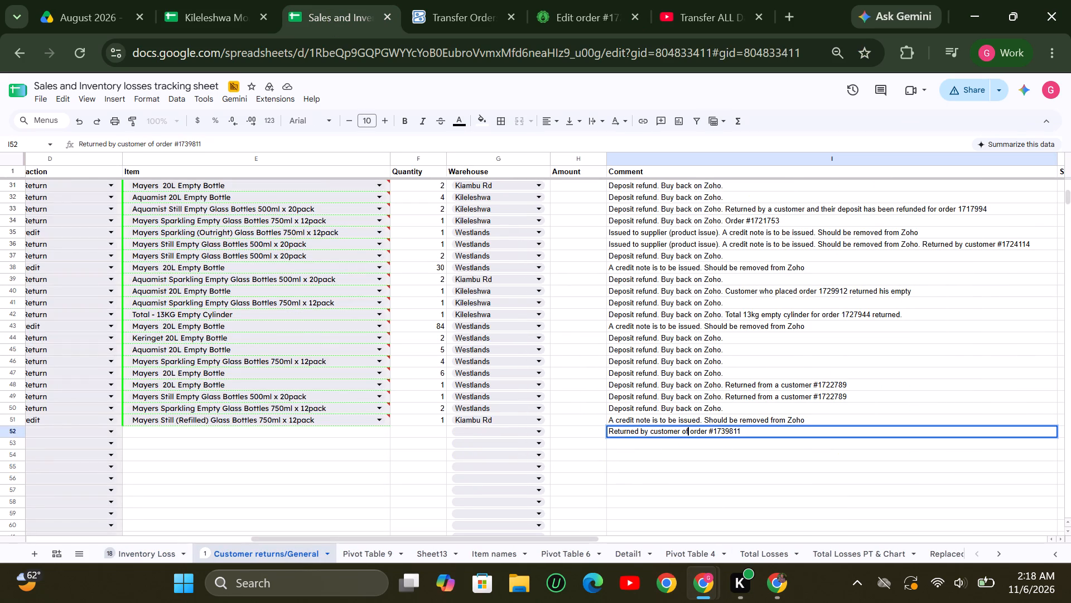
{"action": "key", "text": "BackSpace"}
{"action": "key", "text": "BackSpace"}
{"action": "type", "text": "for"}
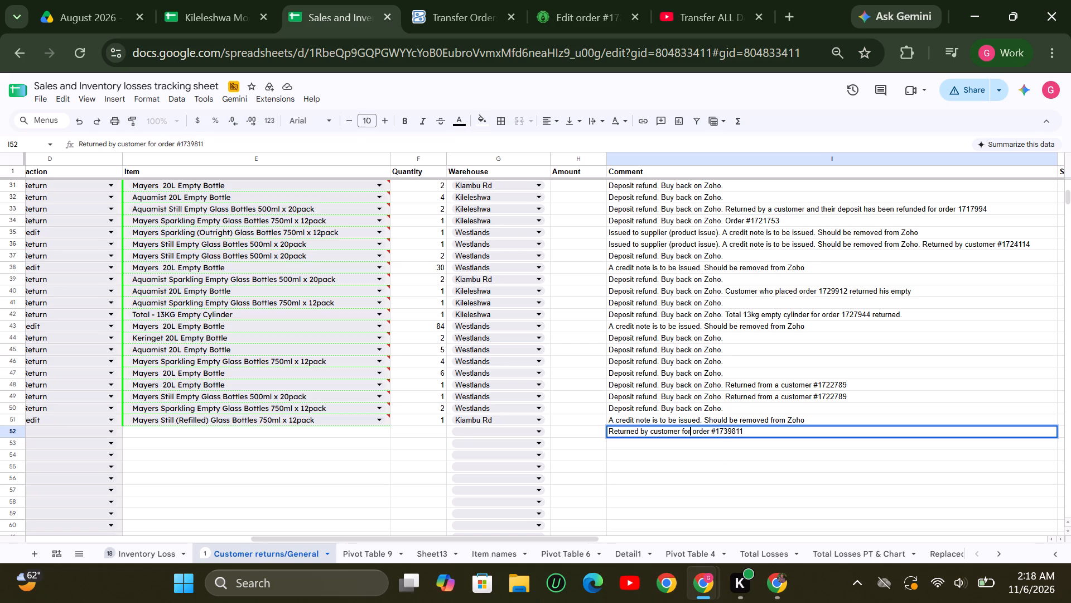
Prefix row 52's comment with "Deposit refund. Buy back on Zoho." copied from row 47, followed by a space.
{"action": "left_click", "coordinate": [648, 371]}
{"action": "key", "text": "ctrl+c"}
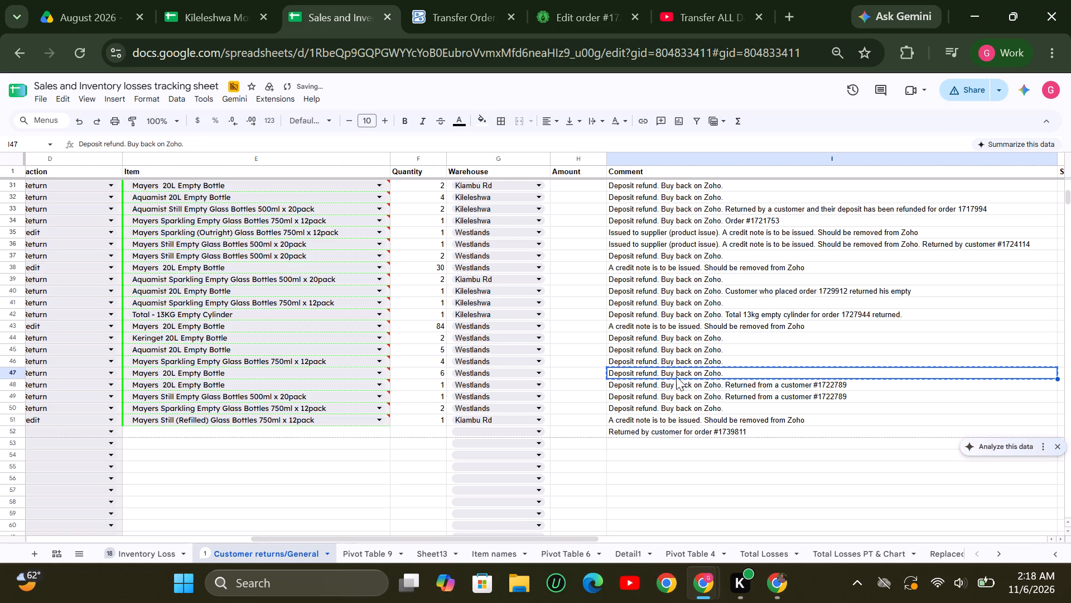
{"action": "double_click", "coordinate": [678, 435]}
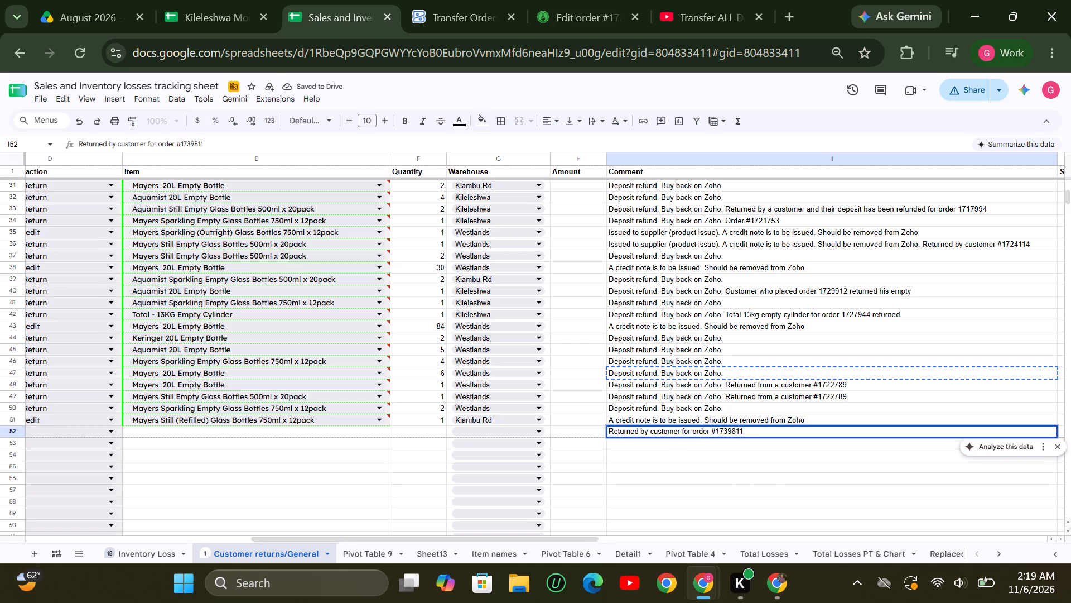
{"action": "left_click", "coordinate": [613, 427]}
{"action": "key", "text": "Left"}
{"action": "key", "text": "ctrl+v"}
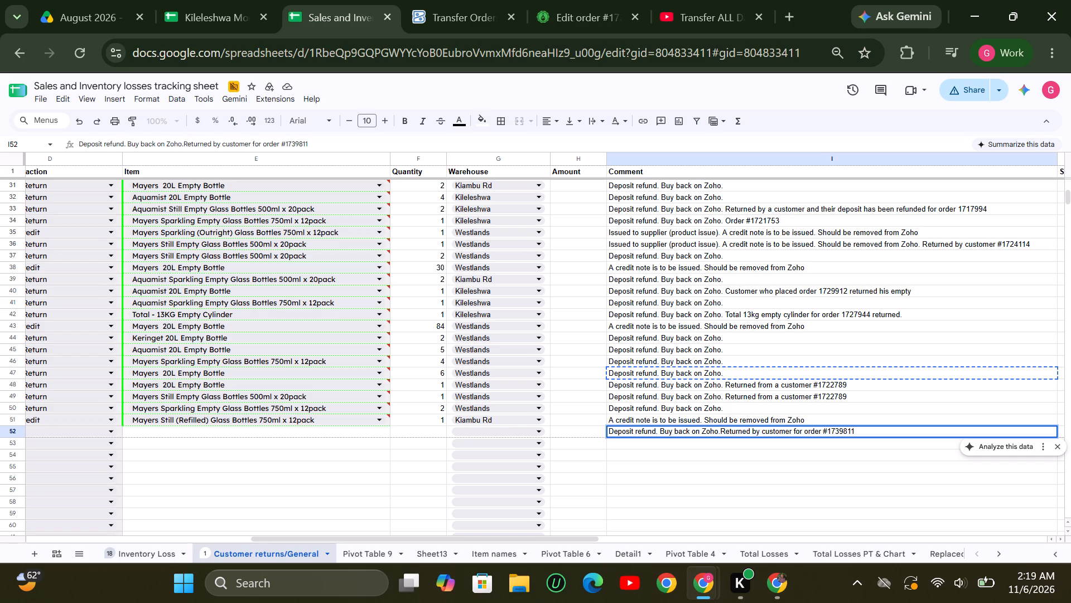
{"action": "key", "text": "space"}
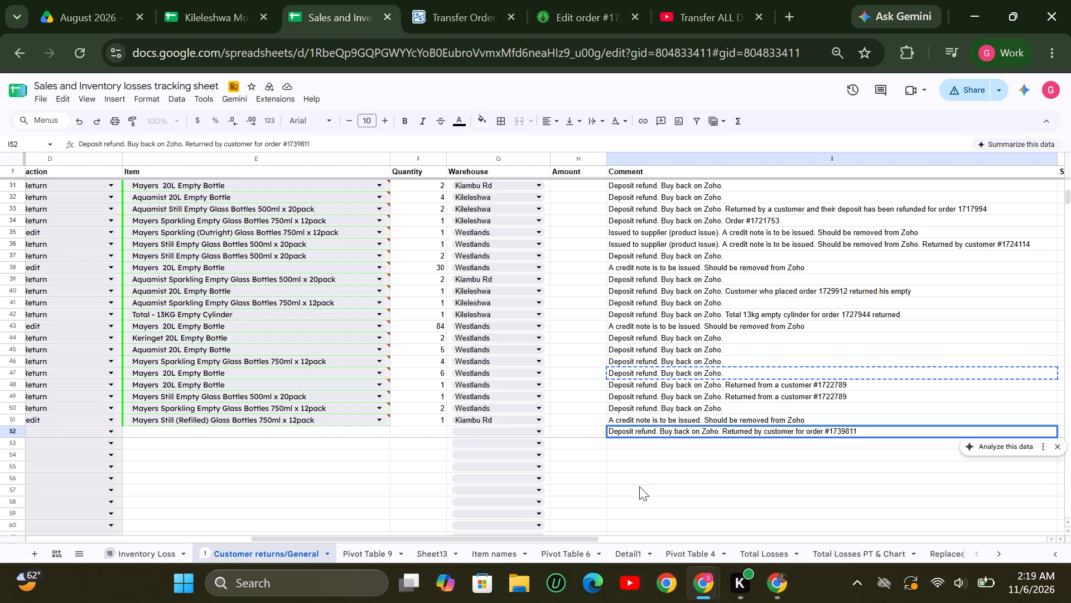
Set row 52's warehouse to Kileleshwa.
{"action": "left_click", "coordinate": [544, 432]}
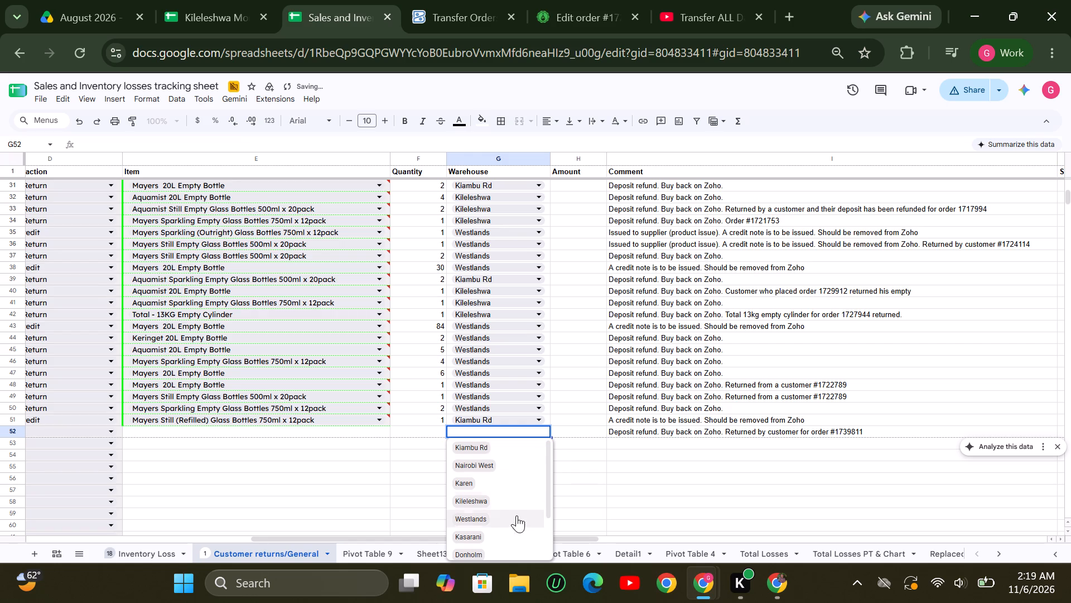
{"action": "left_click", "coordinate": [479, 506]}
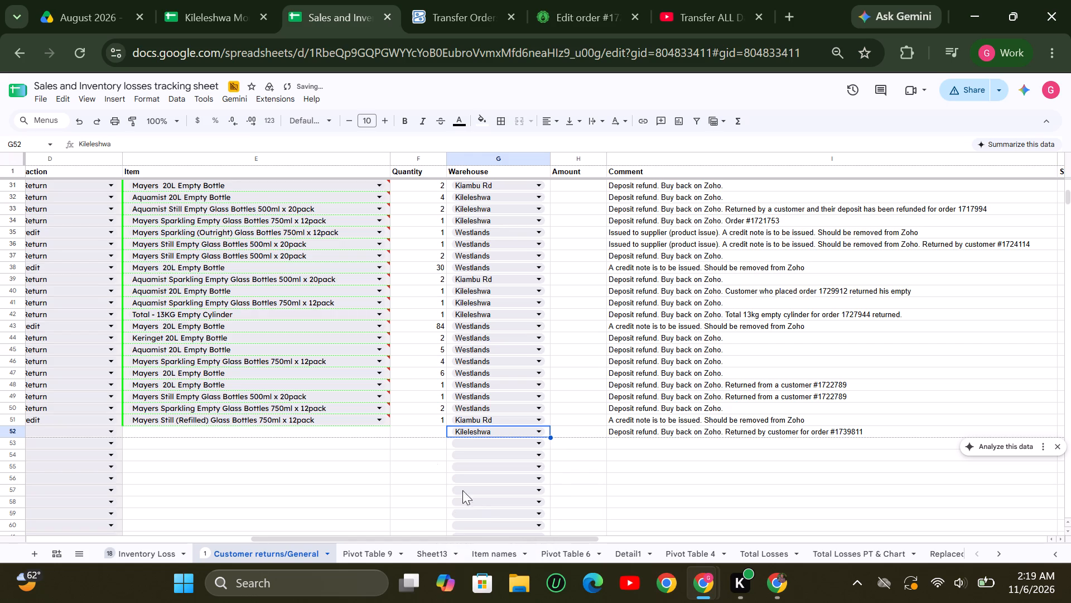
Give row 52 a quantity of 8 and the item Keringet 20L Empty Bottle, copied from the Kileleshwa tracker's row 155.
{"action": "left_click", "coordinate": [413, 434]}
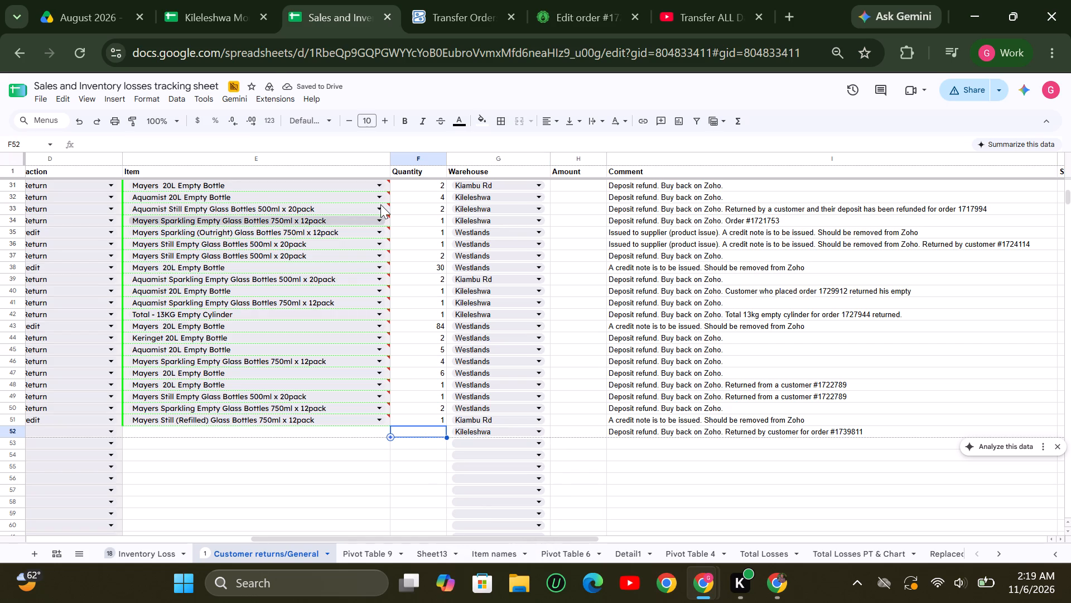
{"action": "left_click", "coordinate": [212, 7]}
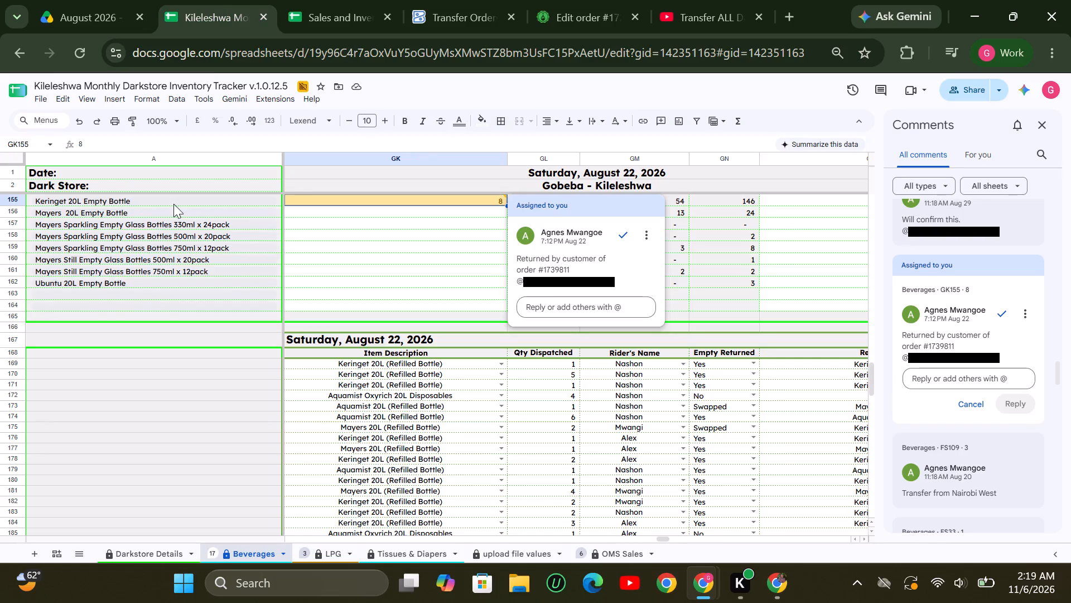
{"action": "left_click", "coordinate": [156, 199]}
{"action": "key", "text": "ctrl+c"}
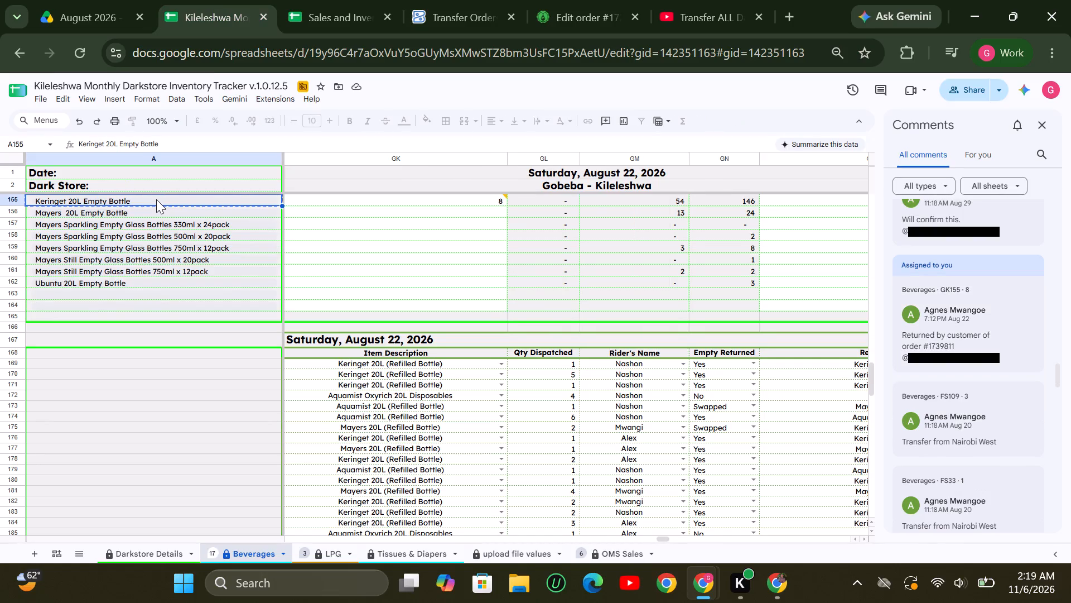
{"action": "left_click", "coordinate": [338, 22]}
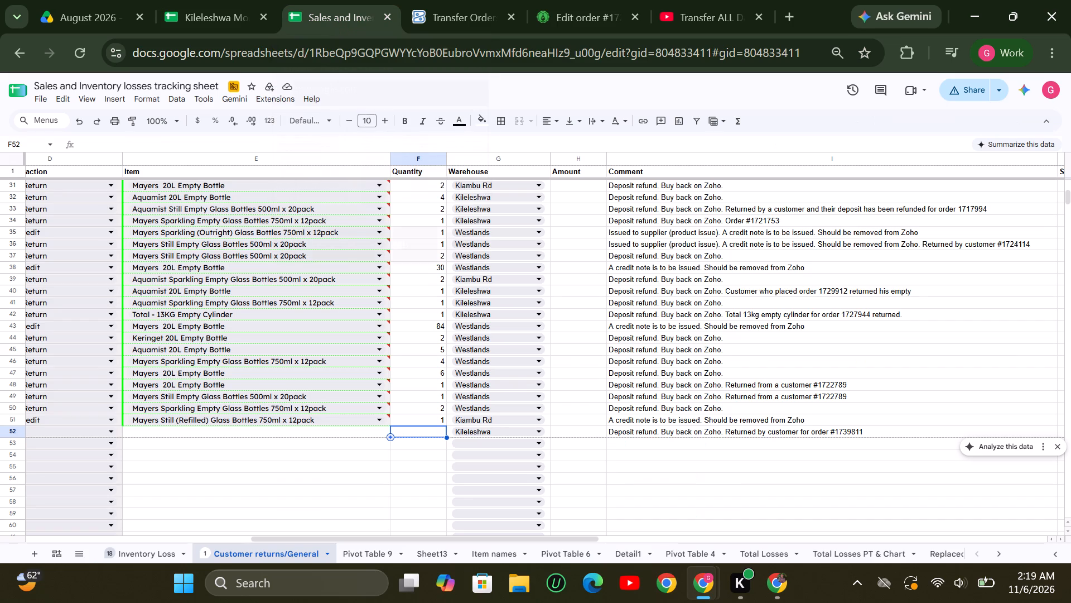
{"action": "key", "text": "8"}
{"action": "key", "text": "Left"}
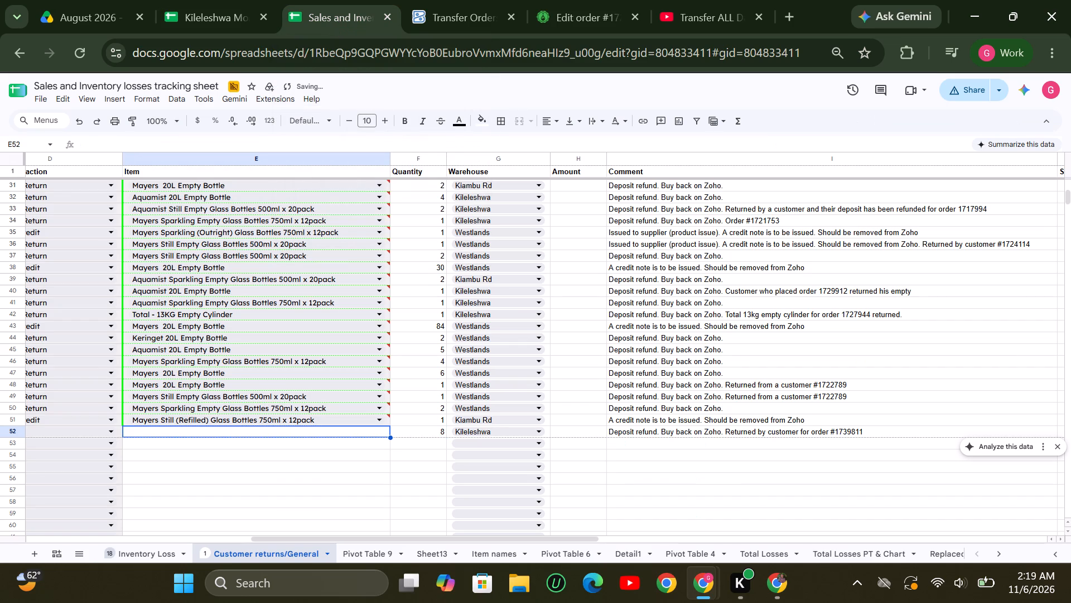
{"action": "key", "text": "ctrl+v"}
Set row 52's type of transaction to Customer Return.
{"action": "key", "text": "Left"}
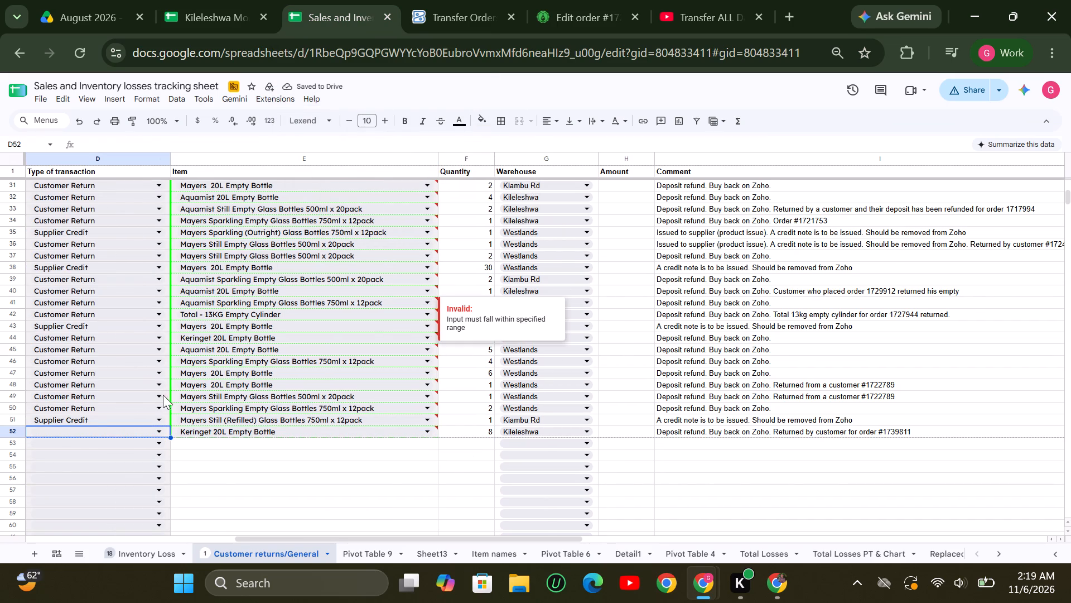
{"action": "left_click", "coordinate": [156, 433]}
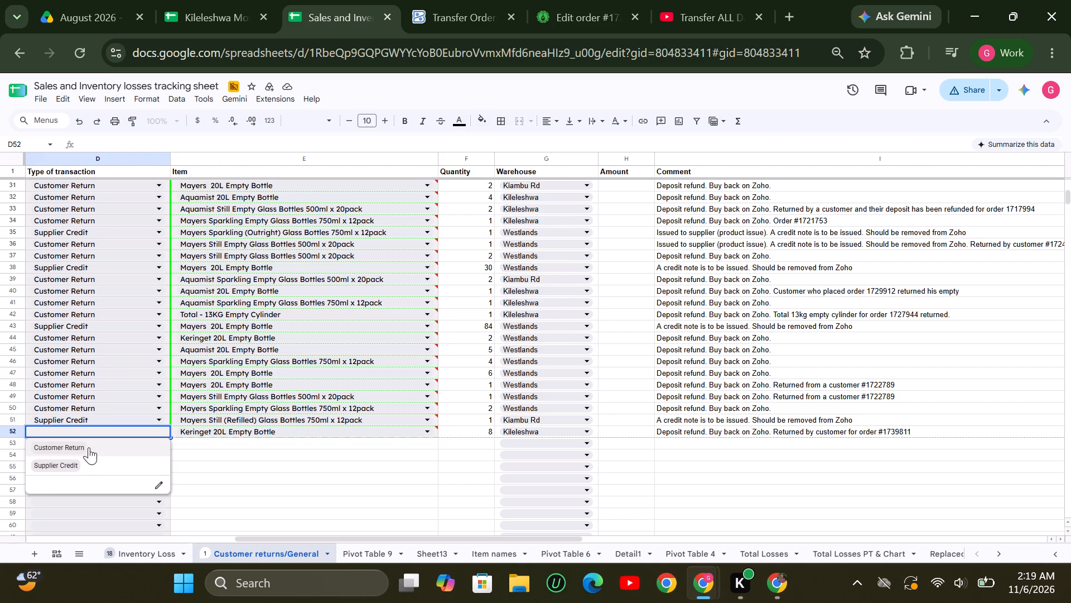
{"action": "left_click", "coordinate": [75, 453]}
Copy the link to cell GK155 of the Kileleshwa tracker into row 52's stock sheet cell link.
{"action": "key", "text": "Left"}
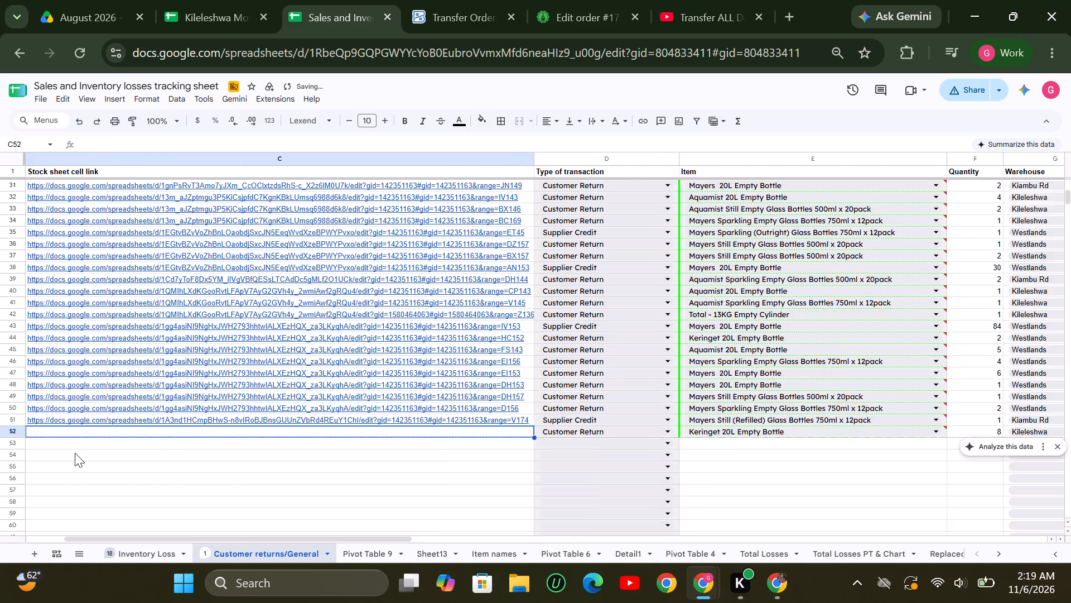
{"action": "key", "text": "Left"}
{"action": "key", "text": "Left"}
{"action": "key", "text": "Left"}
{"action": "key", "text": "Left"}
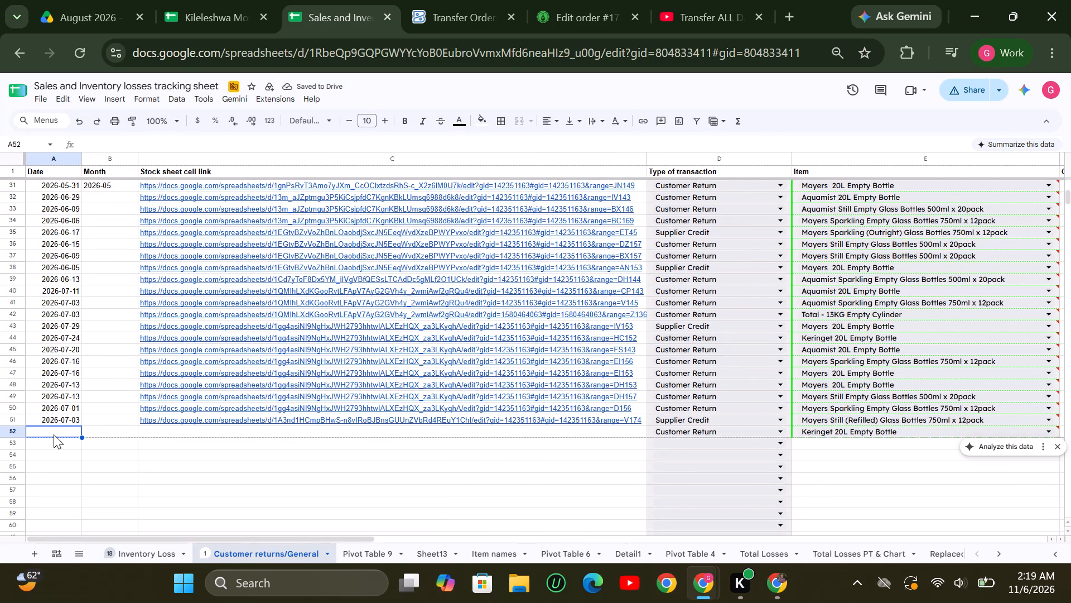
{"action": "left_click", "coordinate": [54, 434]}
{"action": "left_click", "coordinate": [176, 9]}
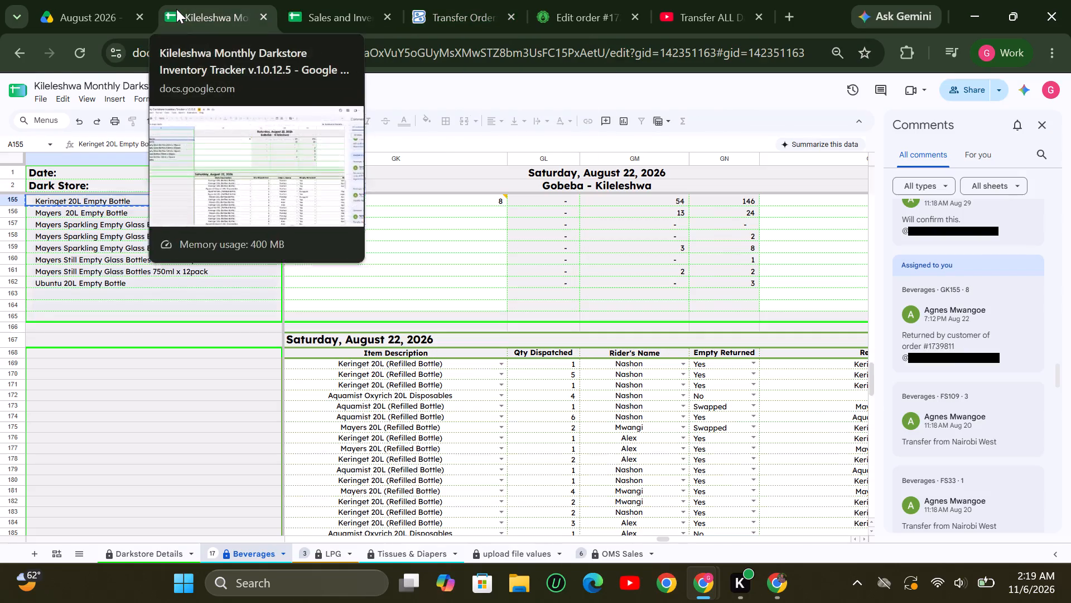
{"action": "scroll", "coordinate": [340, 266], "scroll_direction": "up", "scroll_amount": 1}
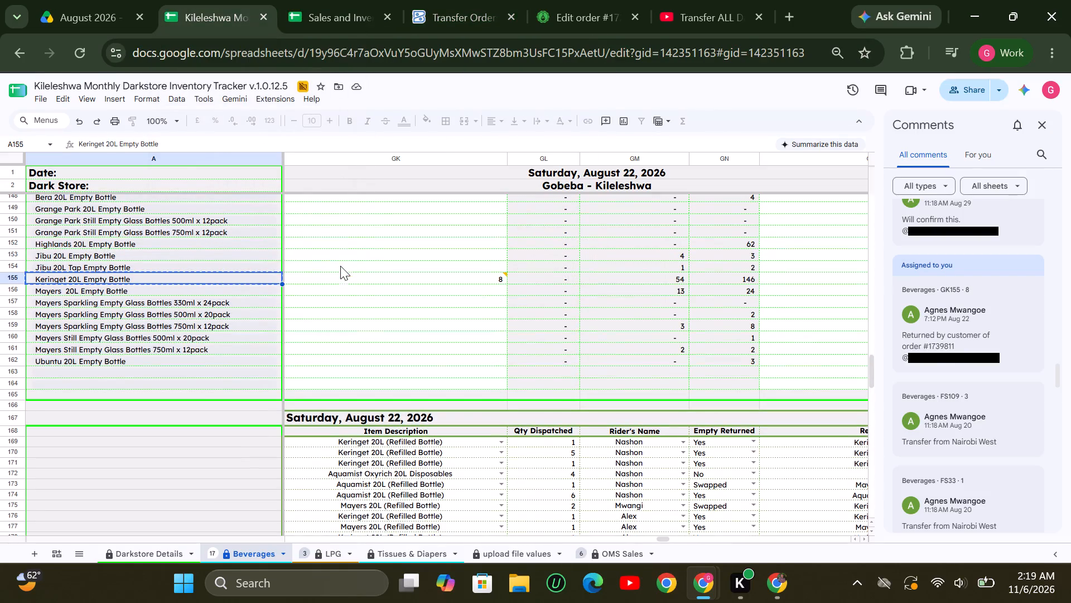
{"action": "left_click", "coordinate": [356, 280]}
{"action": "right_click", "coordinate": [356, 280]}
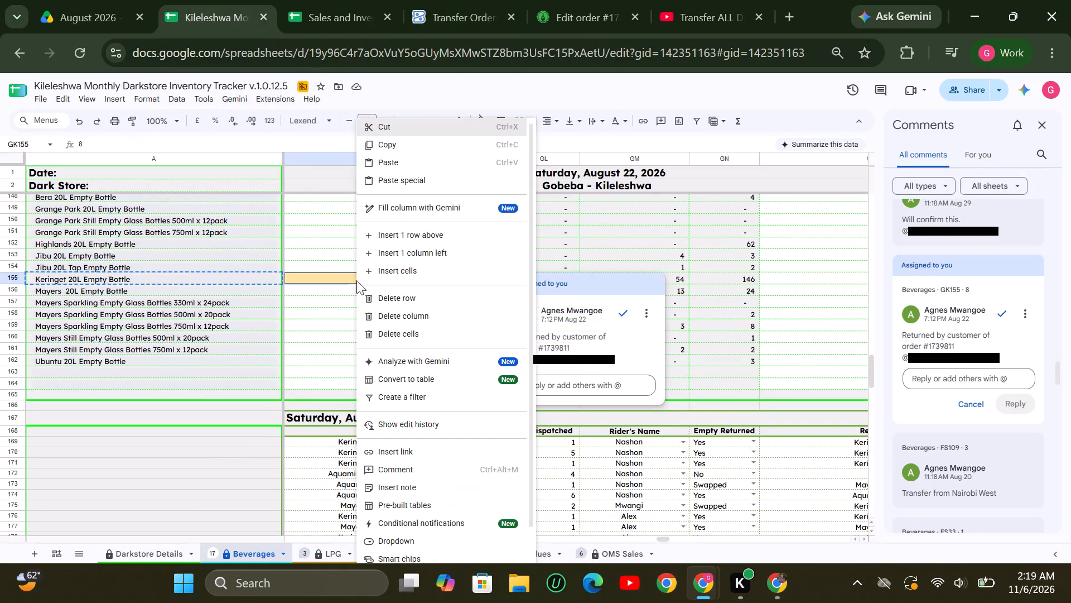
{"action": "scroll", "coordinate": [457, 480], "scroll_direction": "down", "scroll_amount": 4}
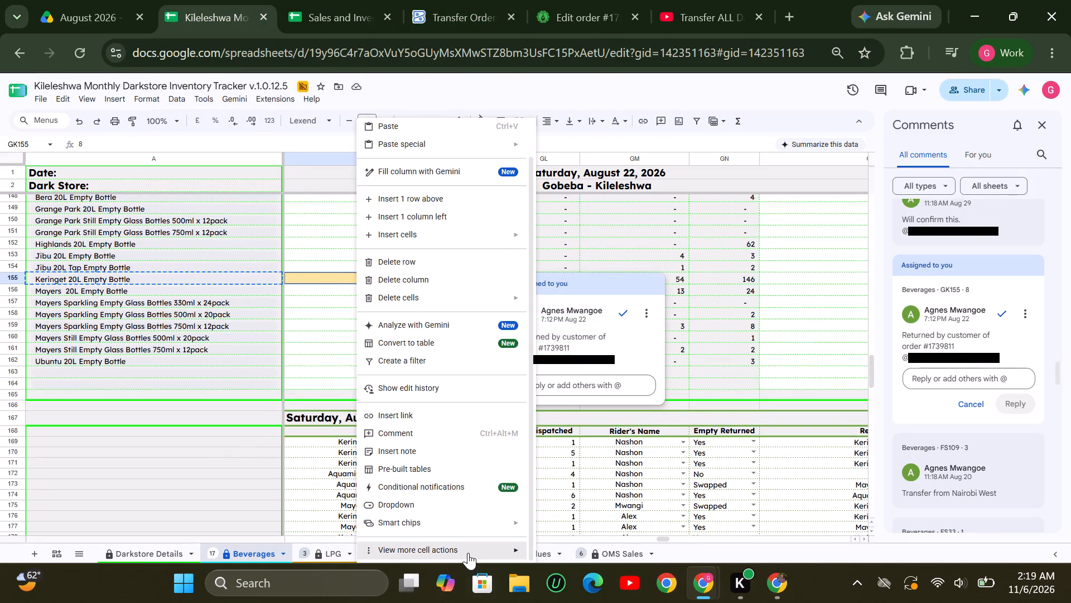
{"action": "left_click", "coordinate": [543, 514]}
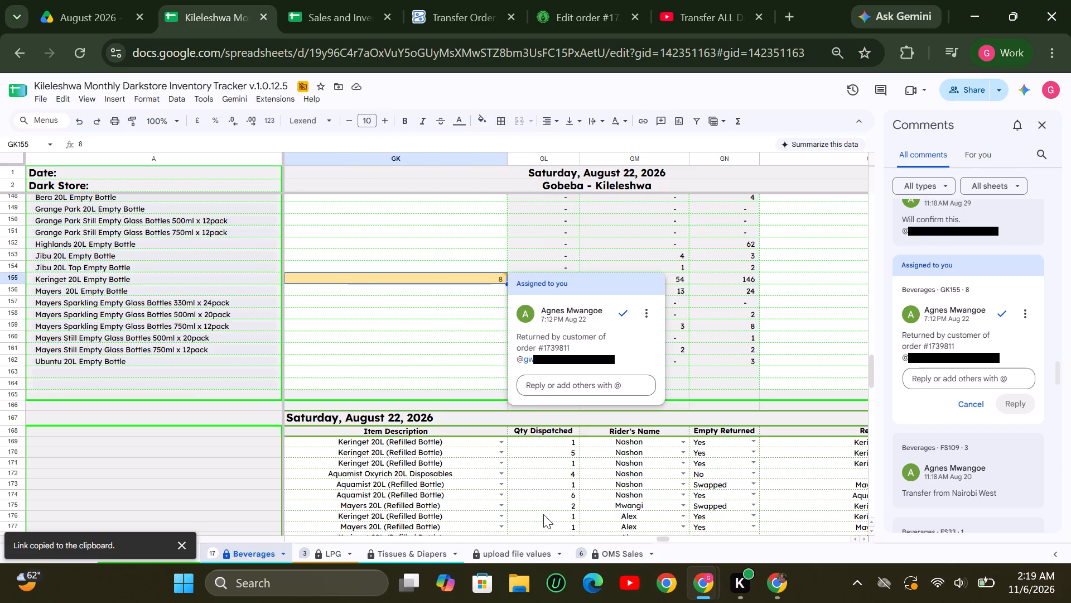
{"action": "left_click", "coordinate": [308, 23]}
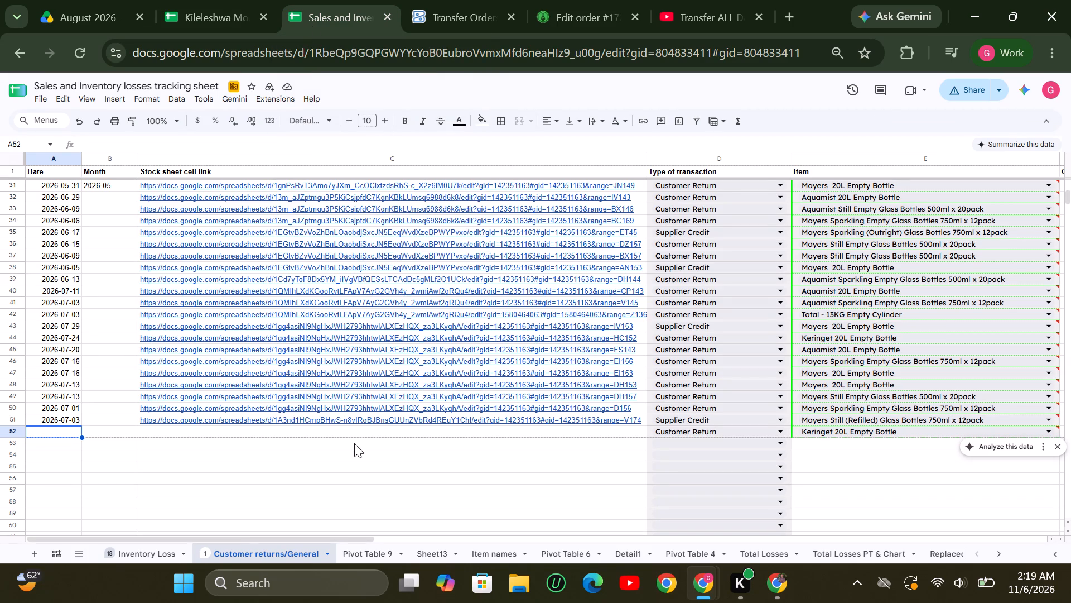
{"action": "left_click", "coordinate": [351, 435]}
{"action": "right_click", "coordinate": [351, 435]}
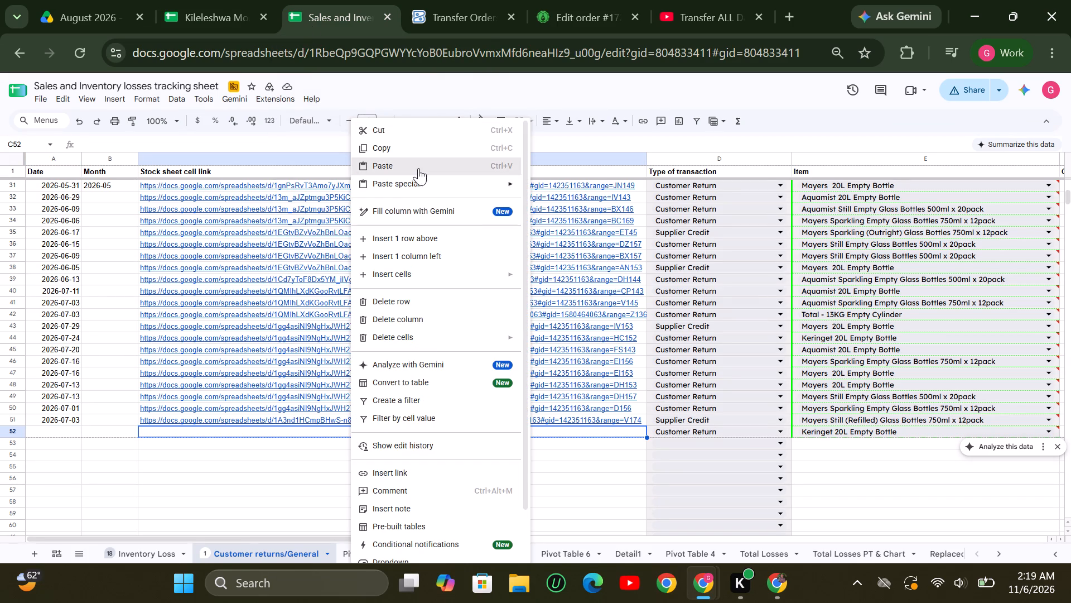
{"action": "left_click", "coordinate": [411, 164]}
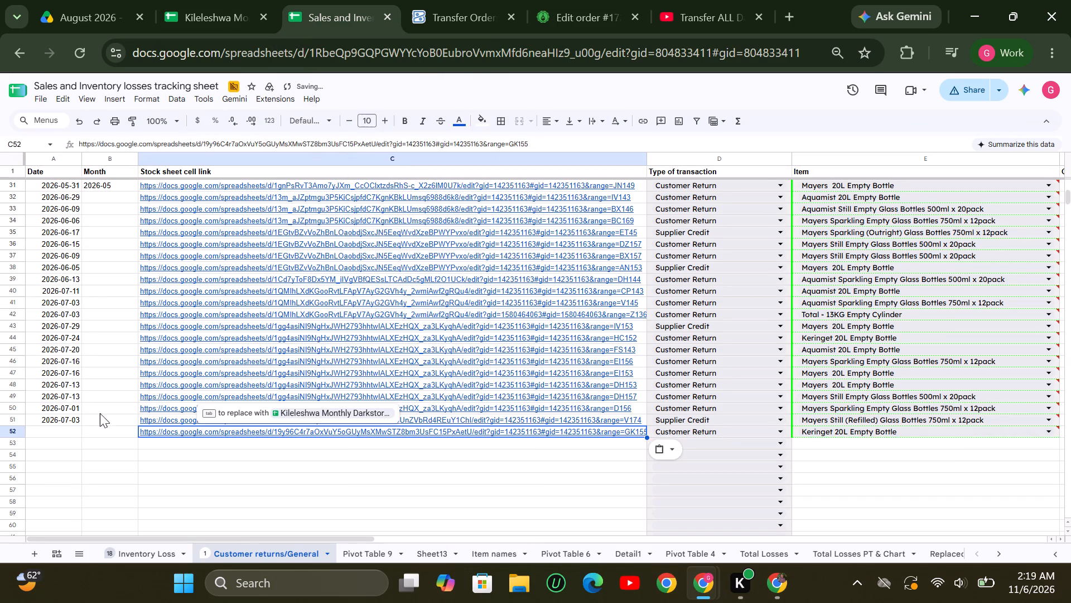
Enter the date 2026-08-22 for row 52, matching the tracker's date for GK155.
{"action": "left_click", "coordinate": [73, 431]}
{"action": "type", "text": "2026"}
{"action": "type", "text": "-08-"}
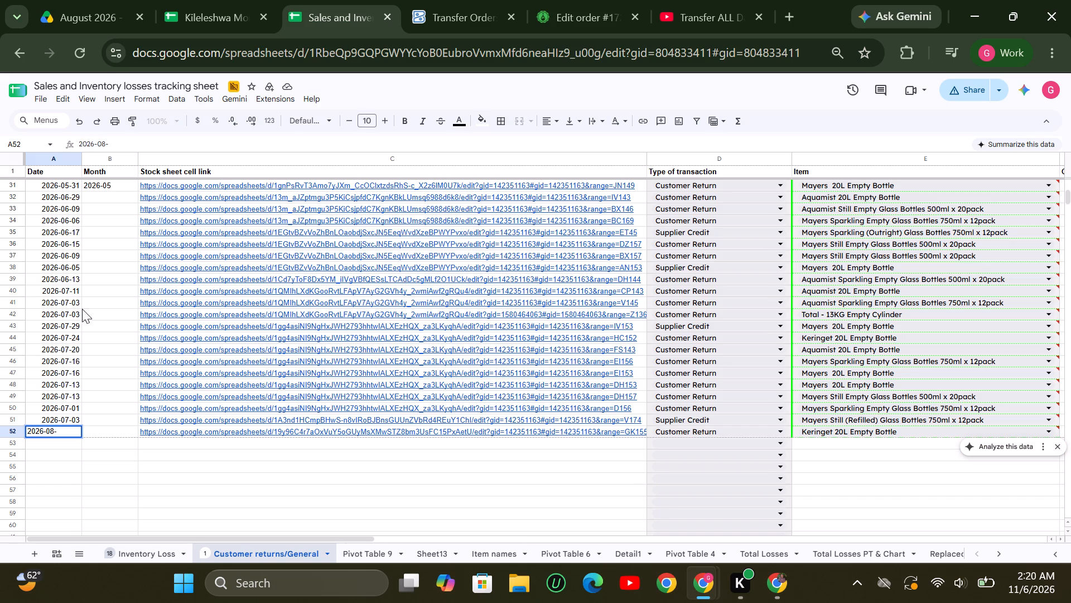
{"action": "left_click", "coordinate": [189, 11]}
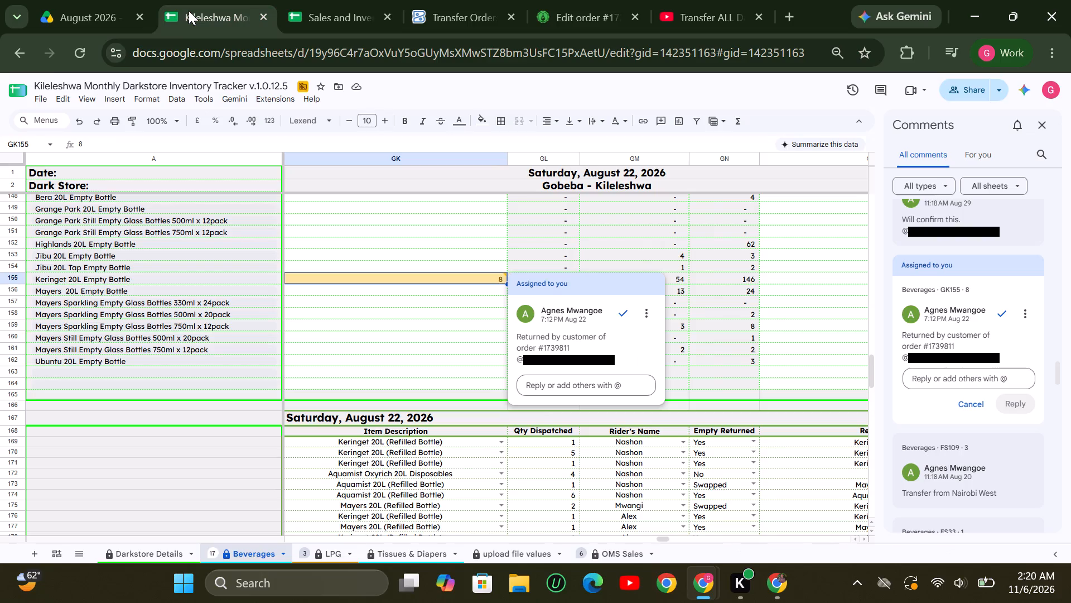
{"action": "left_click", "coordinate": [317, 17]}
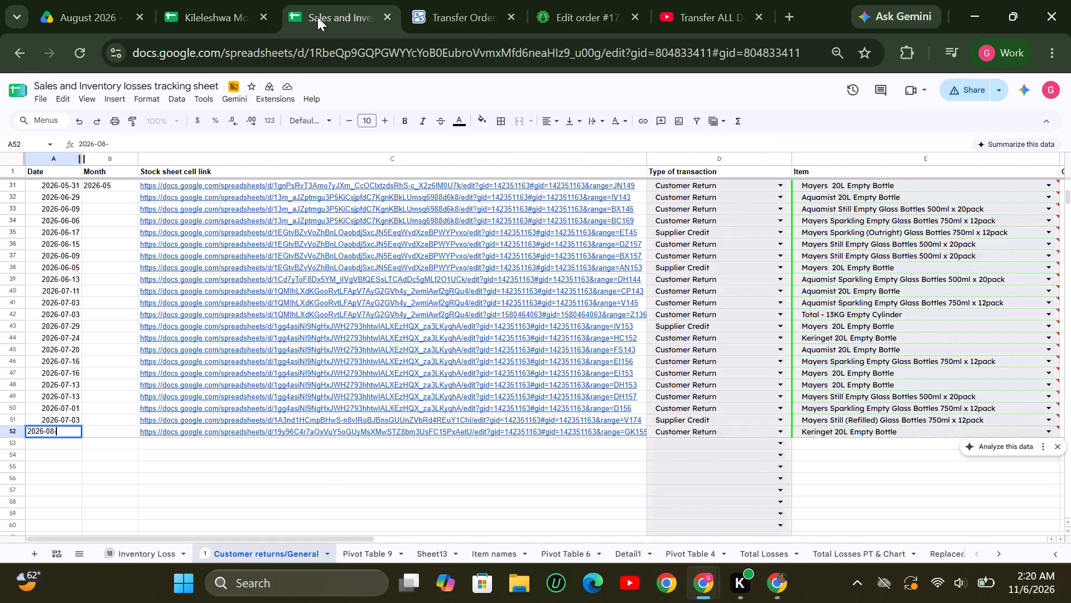
{"action": "key", "text": "2"}
{"action": "key", "text": "2"}
{"action": "left_click", "coordinate": [73, 446]}
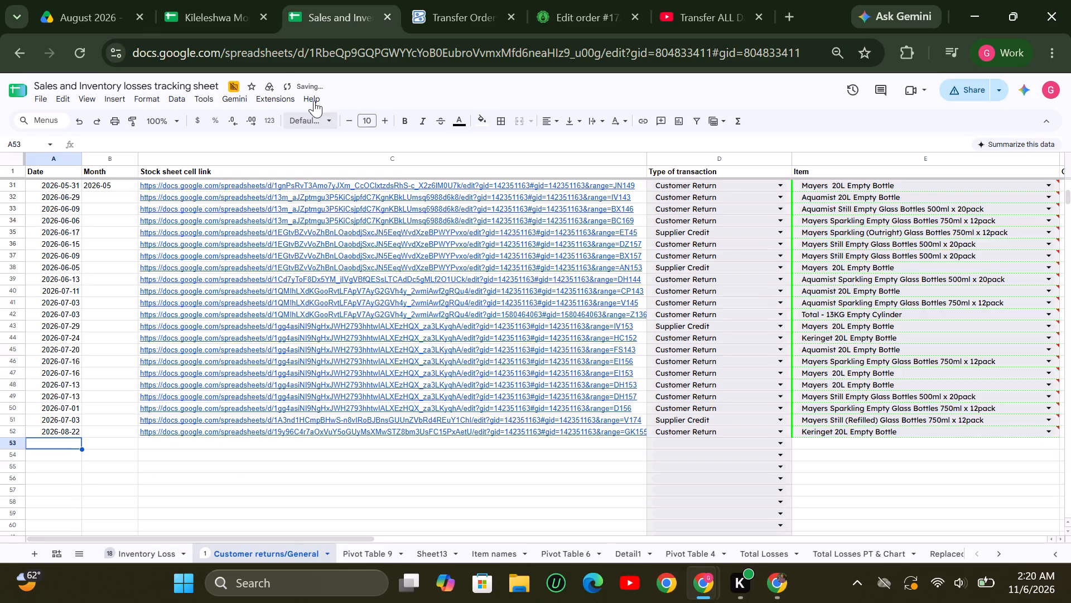
Check the Kileleshwa tracker's FS109 comment "Transfer from Nairobi West" against the Zoho Books transfer orders list.
{"action": "left_click", "coordinate": [214, 22]}
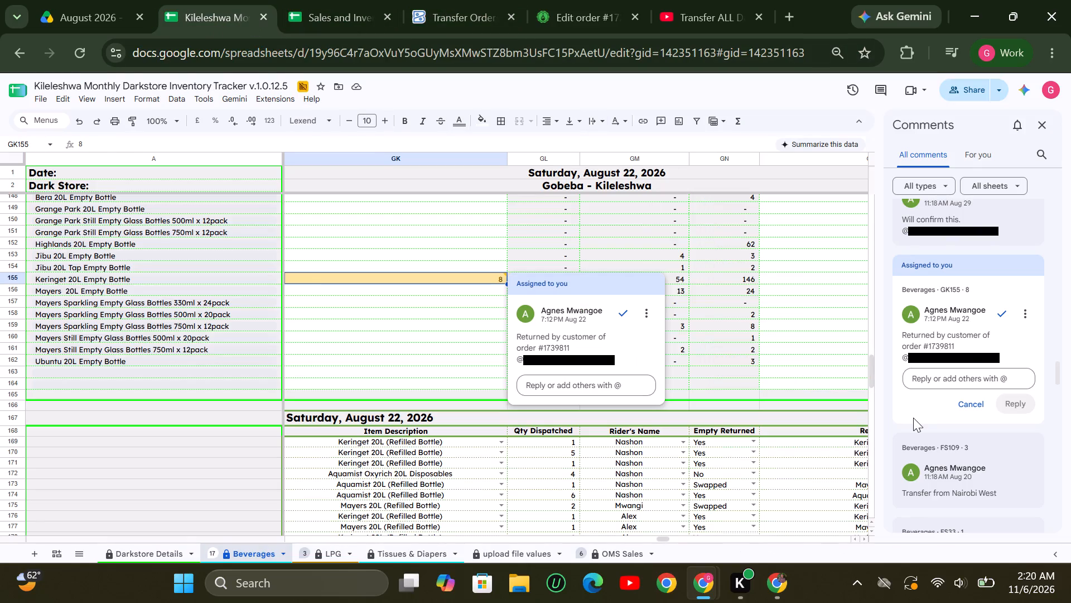
{"action": "scroll", "coordinate": [913, 418], "scroll_direction": "down", "scroll_amount": 2}
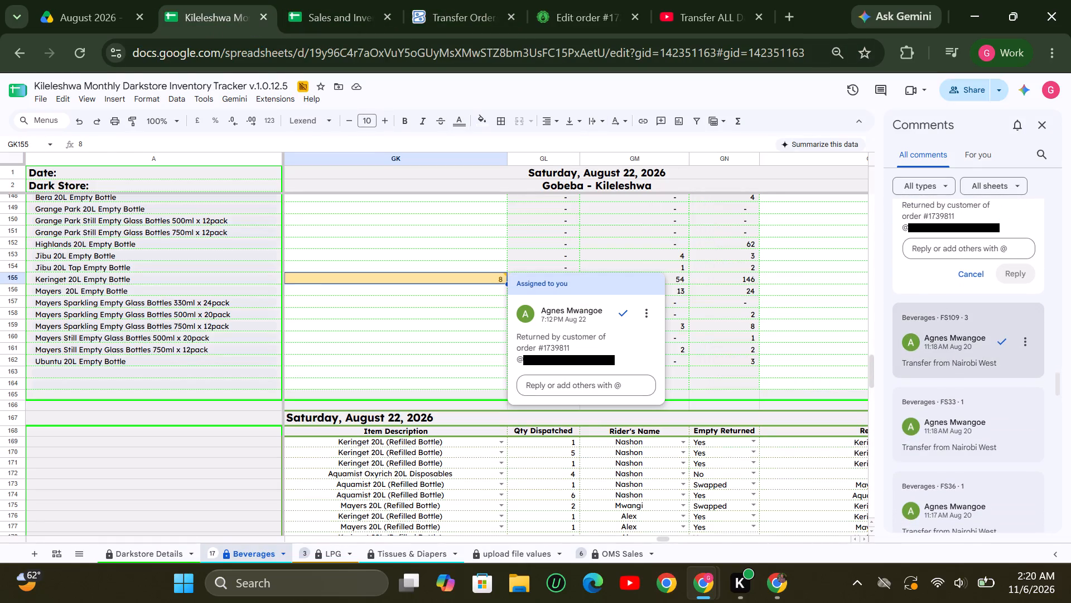
{"action": "left_click", "coordinate": [945, 361]}
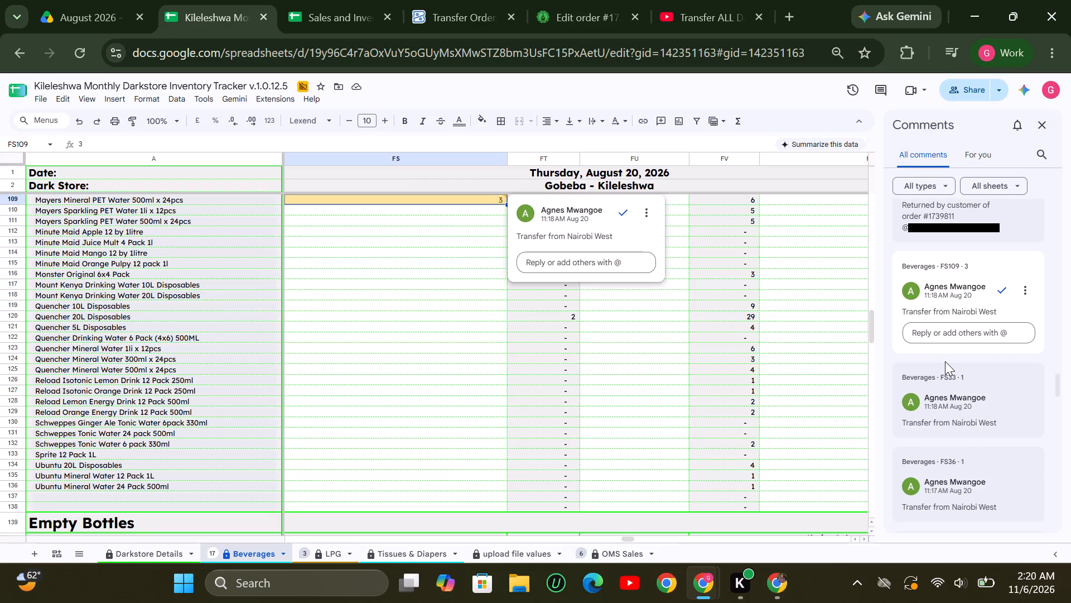
{"action": "left_click", "coordinate": [460, 12]}
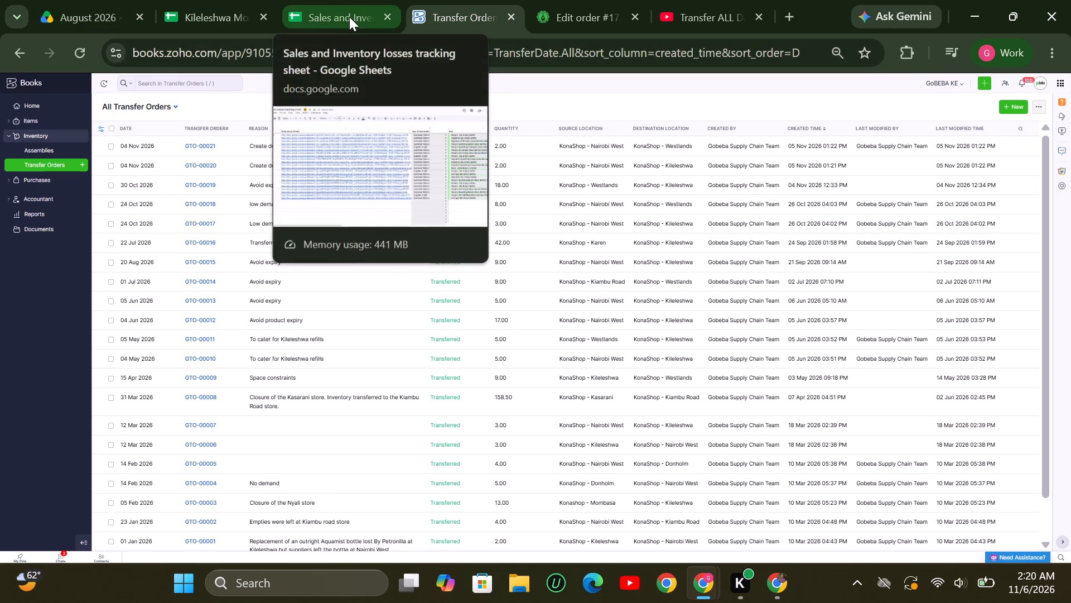
{"action": "left_click", "coordinate": [231, 6]}
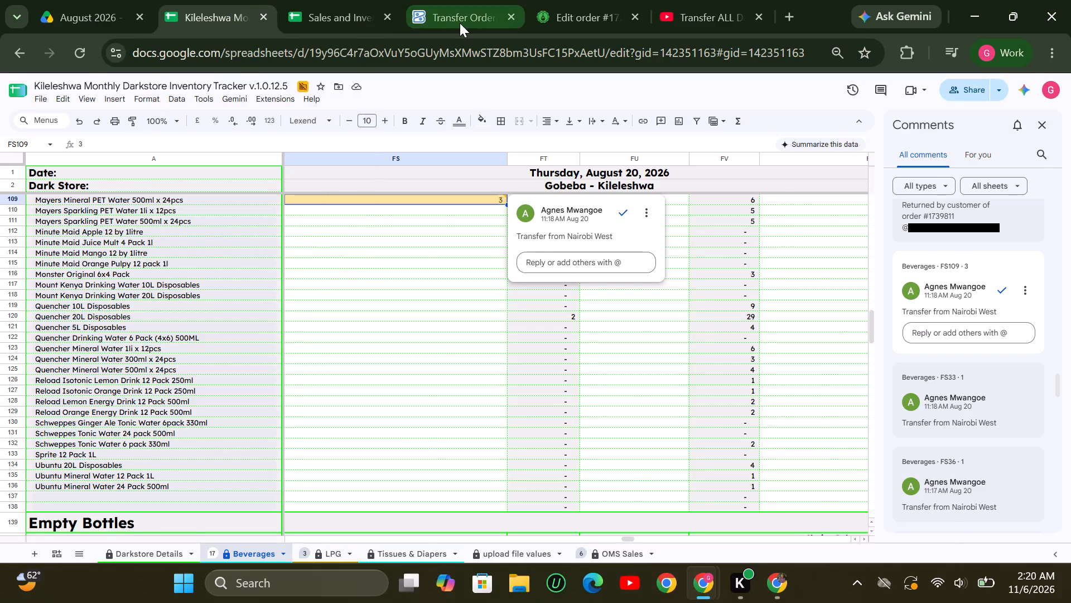
{"action": "left_click", "coordinate": [460, 23]}
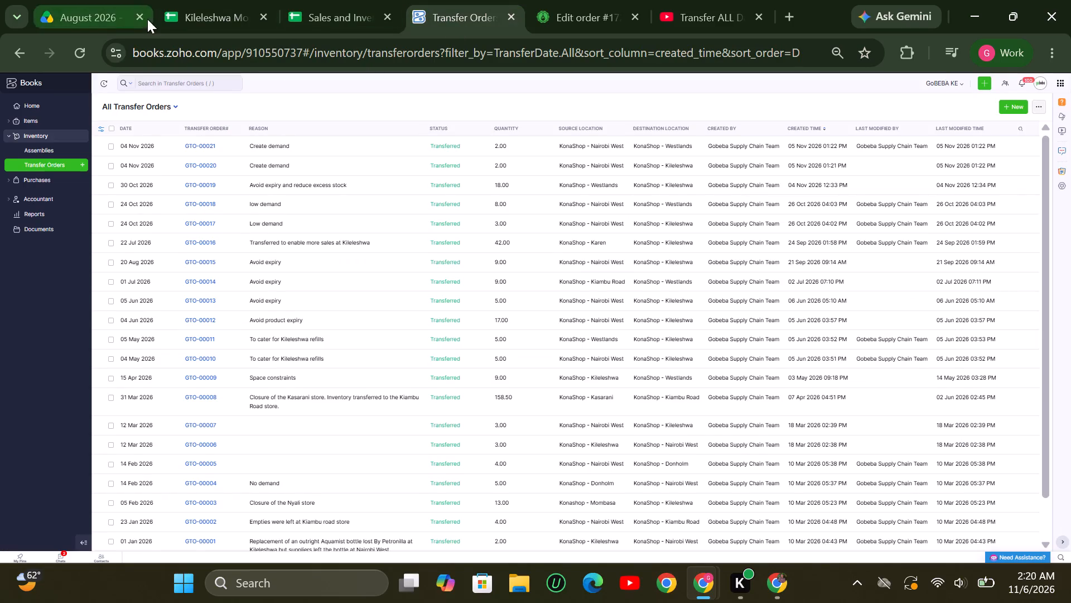
{"action": "left_click", "coordinate": [316, 16]}
{"action": "left_click", "coordinate": [219, 6]}
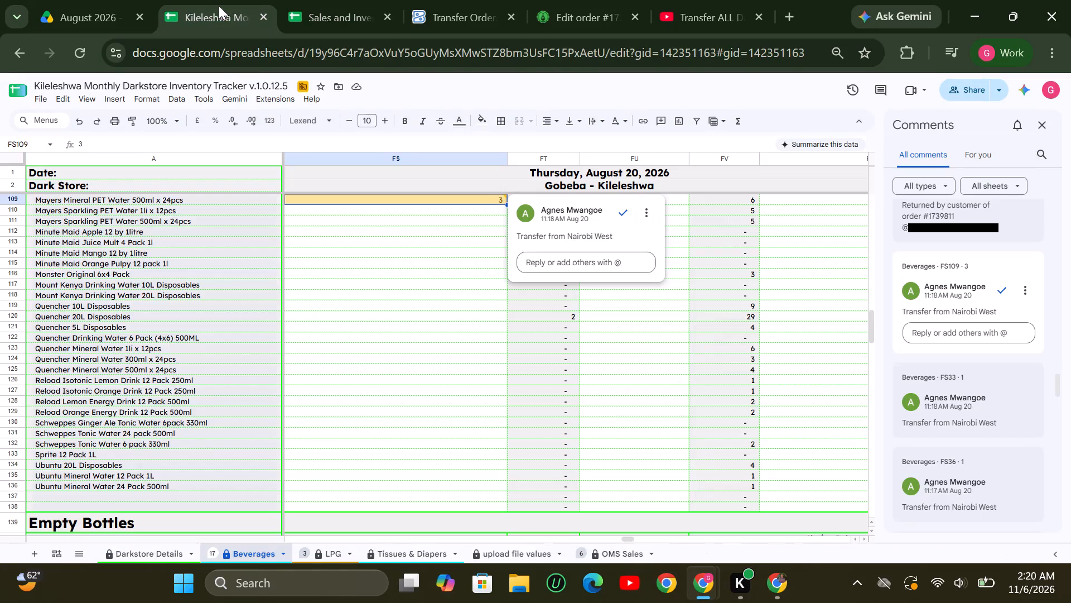
{"action": "scroll", "coordinate": [945, 377], "scroll_direction": "down", "scroll_amount": 1}
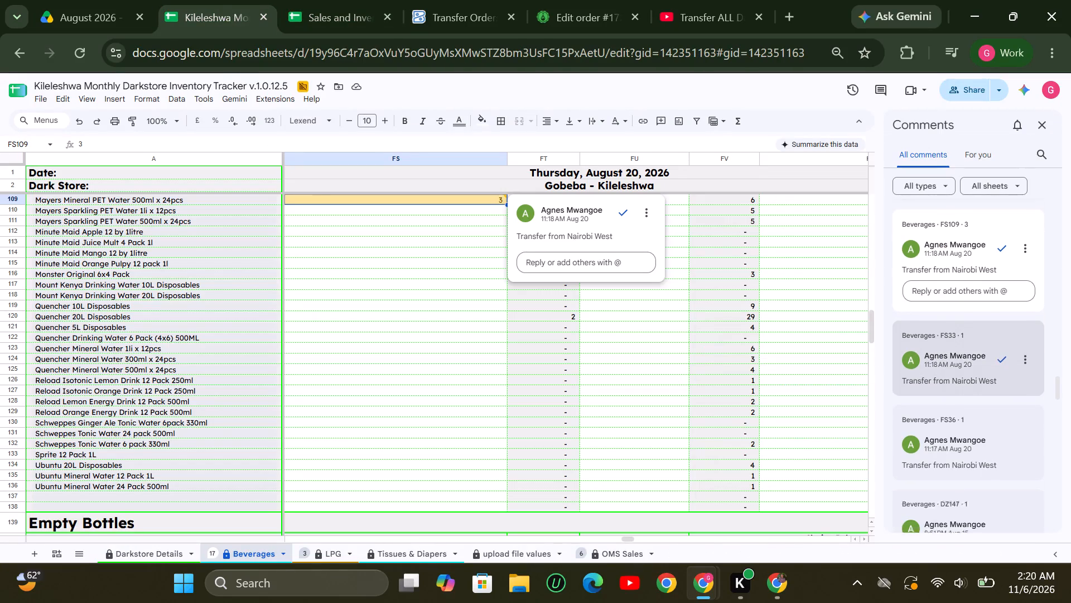
{"action": "scroll", "coordinate": [945, 377], "scroll_direction": "down", "scroll_amount": 3}
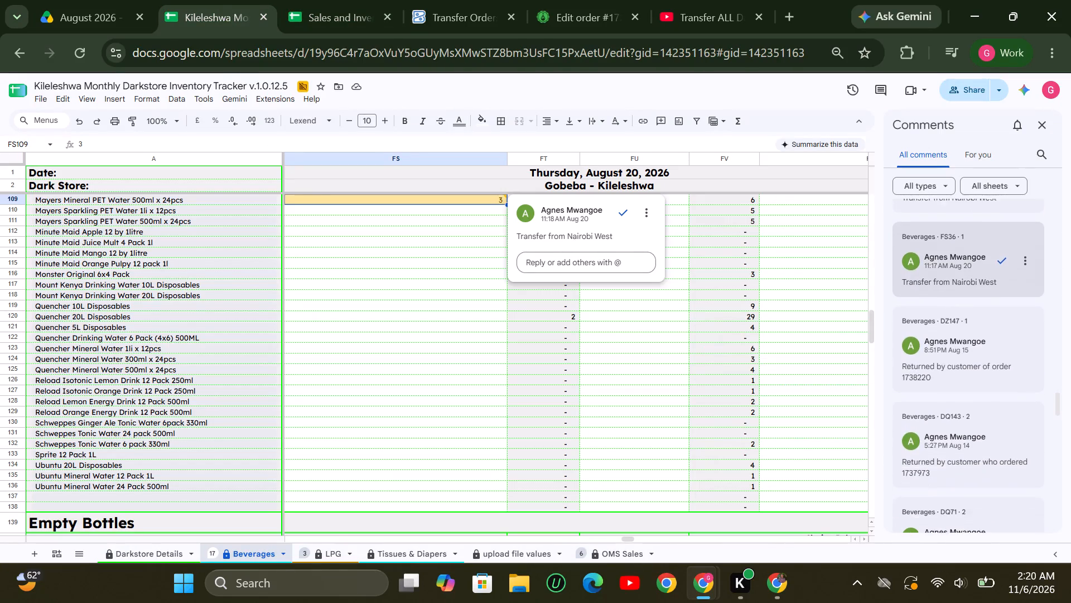
{"action": "scroll", "coordinate": [954, 350], "scroll_direction": "down", "scroll_amount": 2}
{"action": "left_click", "coordinate": [971, 318]}
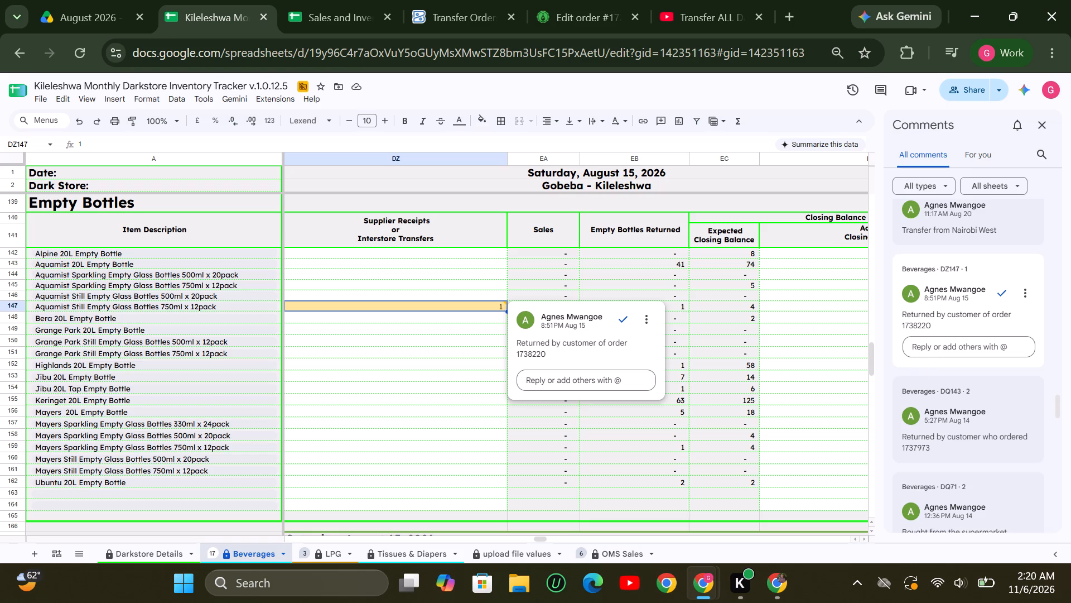
{"action": "left_click_drag", "start_coordinate": [935, 323], "coordinate": [909, 310]}
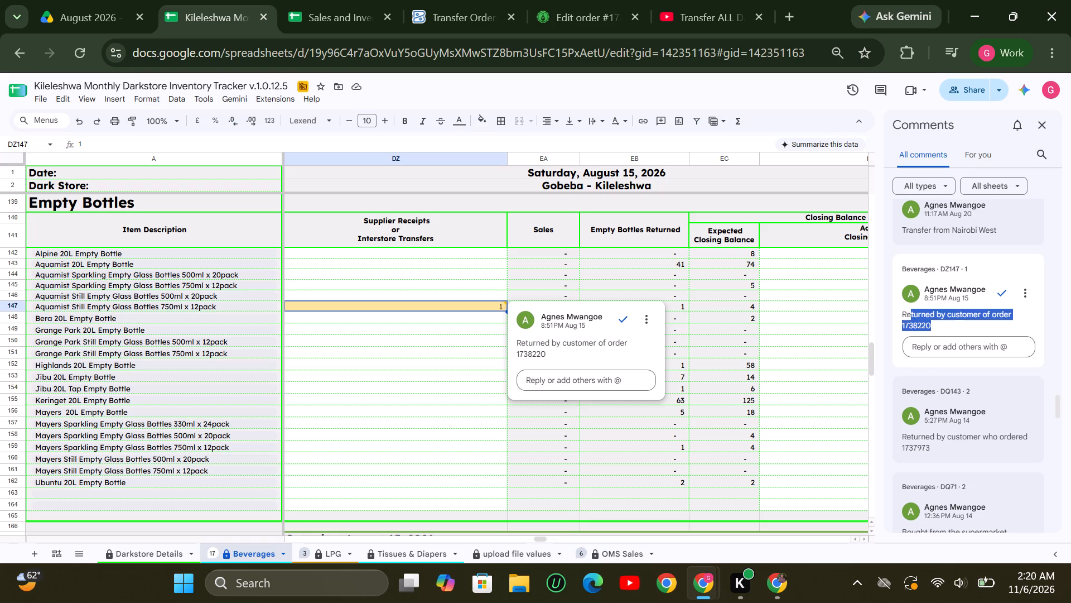
{"action": "left_click_drag", "start_coordinate": [909, 310], "coordinate": [896, 310]}
{"action": "key", "text": "ctrl+c"}
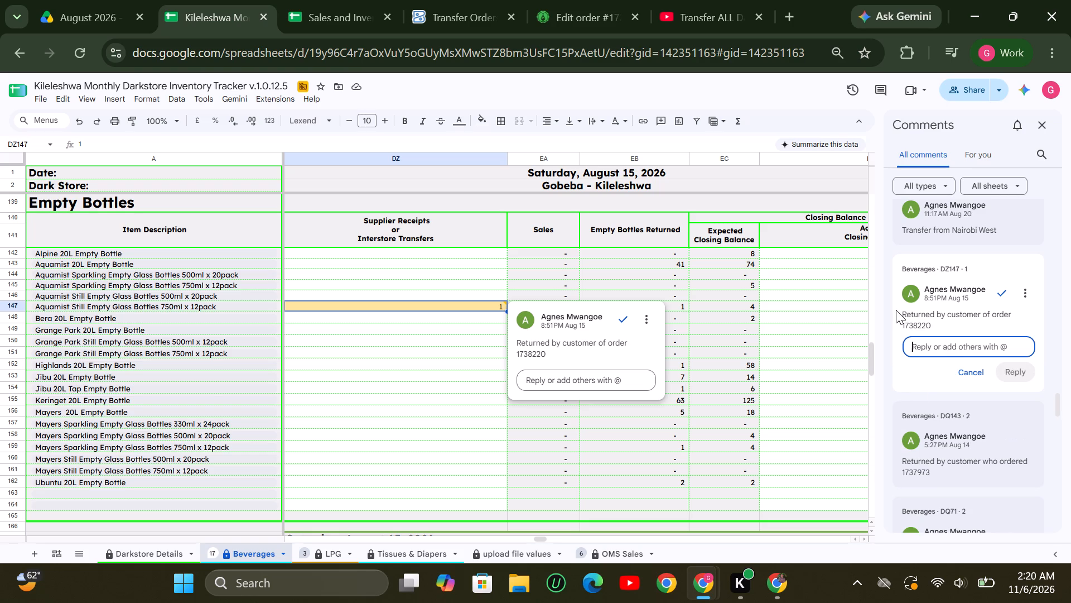
{"action": "left_click", "coordinate": [333, 25]}
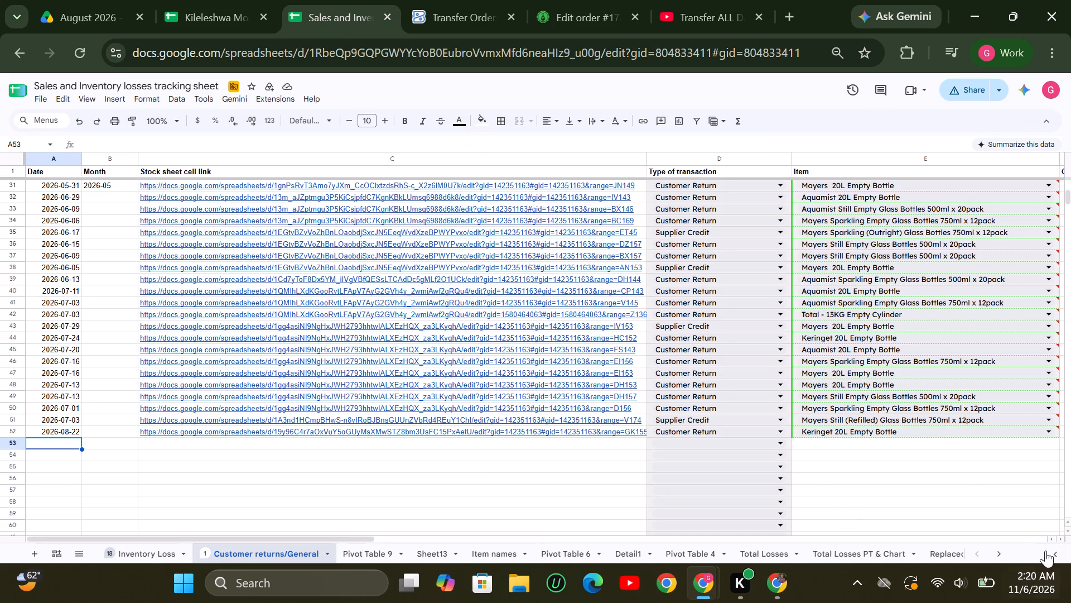
{"action": "left_click", "coordinate": [1033, 542]}
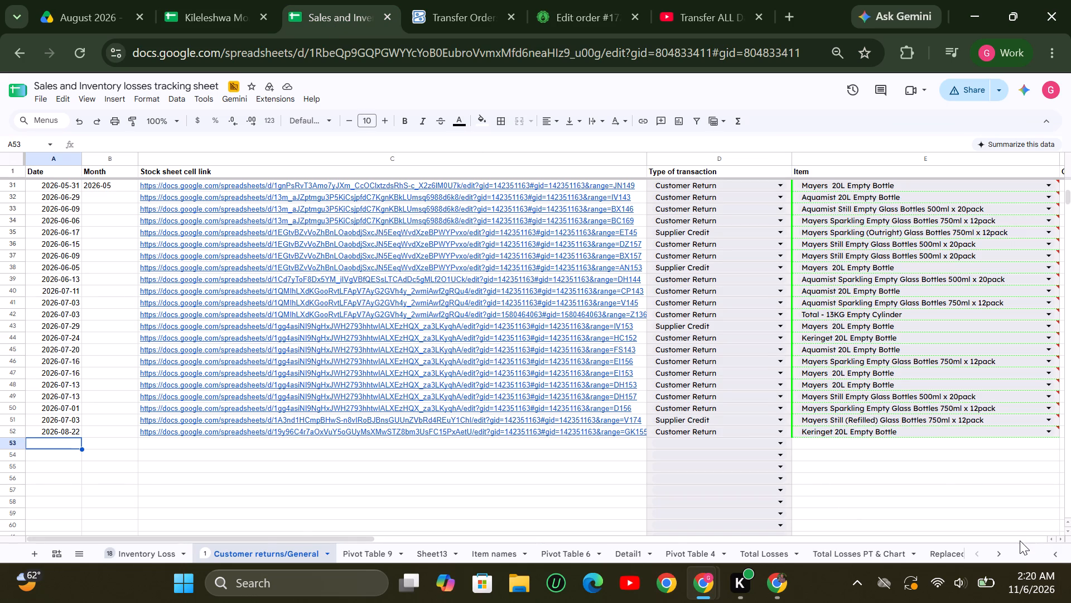
{"action": "left_click", "coordinate": [1019, 540]}
{"action": "left_click", "coordinate": [490, 444]}
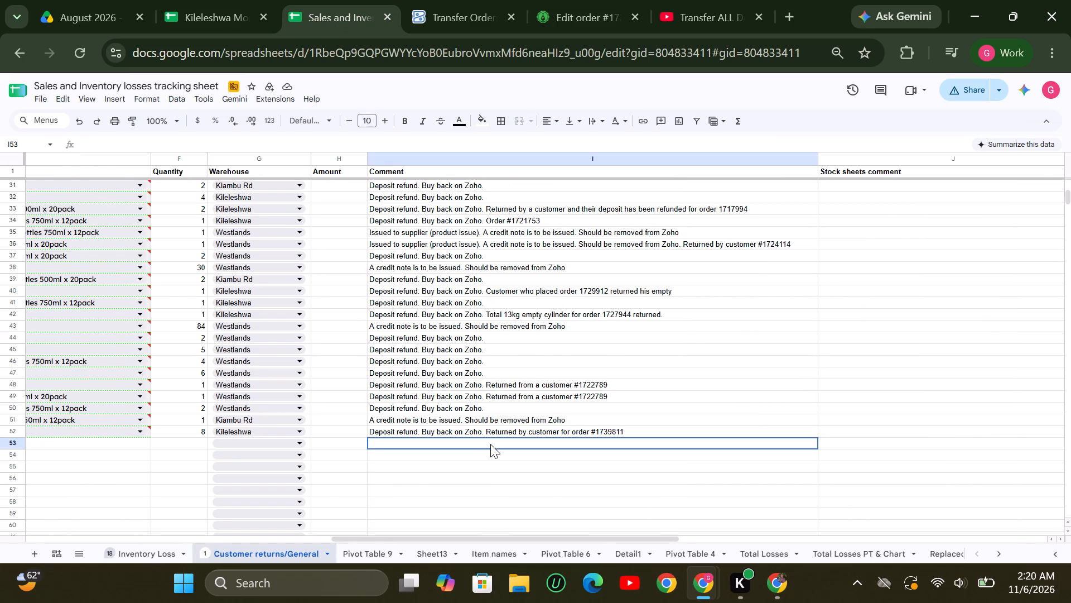
{"action": "key", "text": "ctrl+shift+v"}
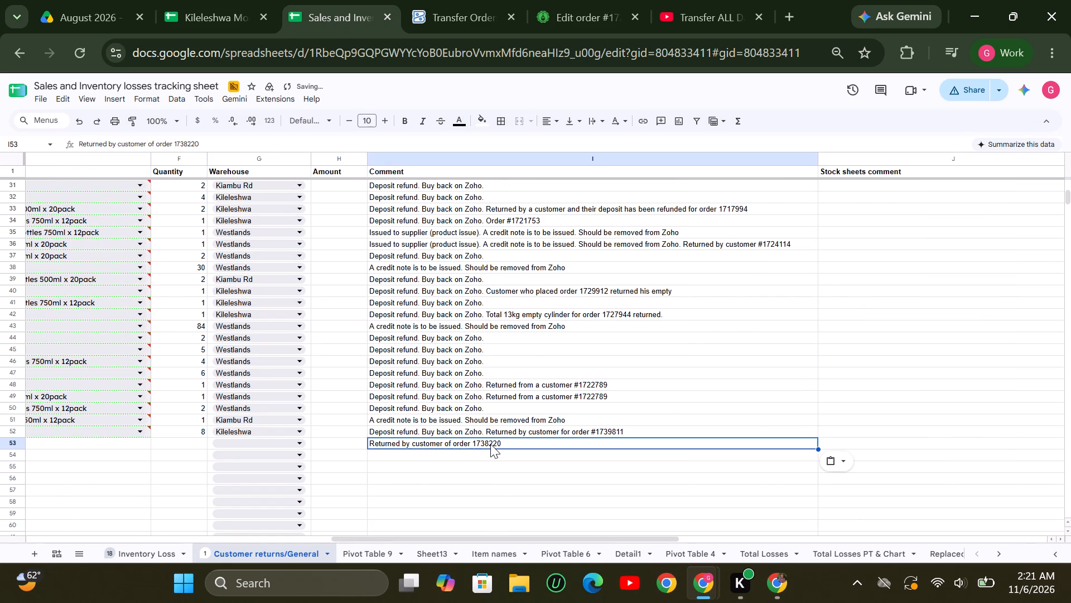
{"action": "double_click", "coordinate": [454, 444]}
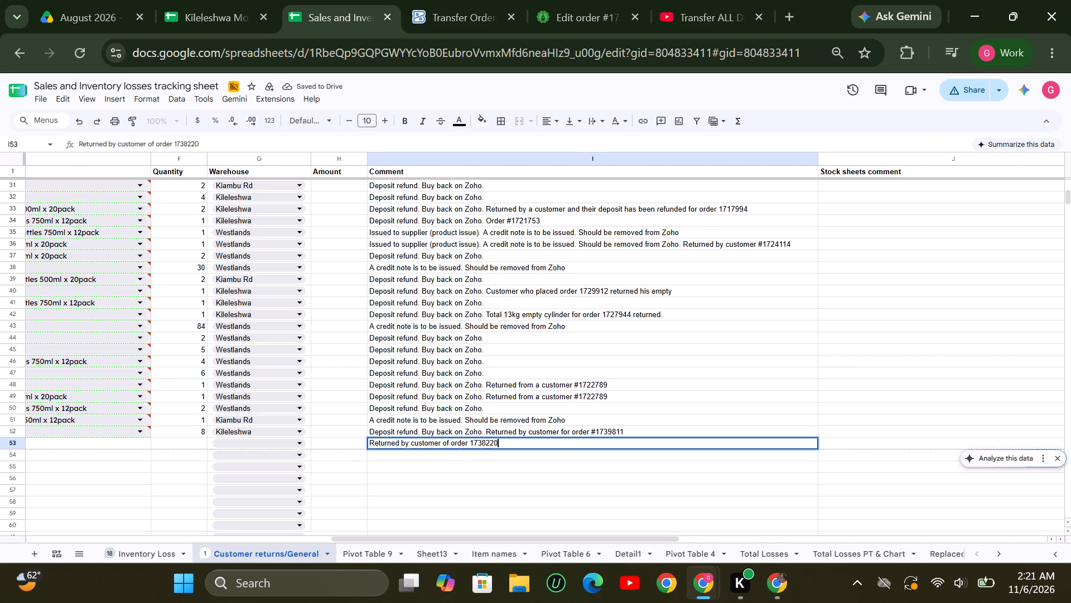
{"action": "left_click", "coordinate": [448, 443]}
{"action": "key", "text": "BackSpace"}
{"action": "key", "text": "BackSpace"}
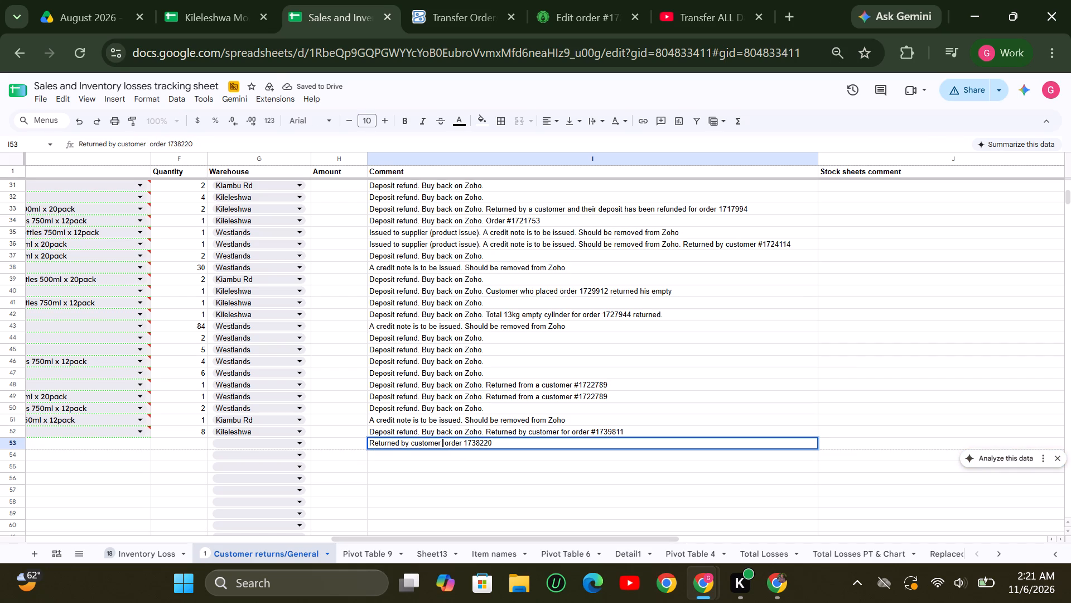
{"action": "type", "text": "for"}
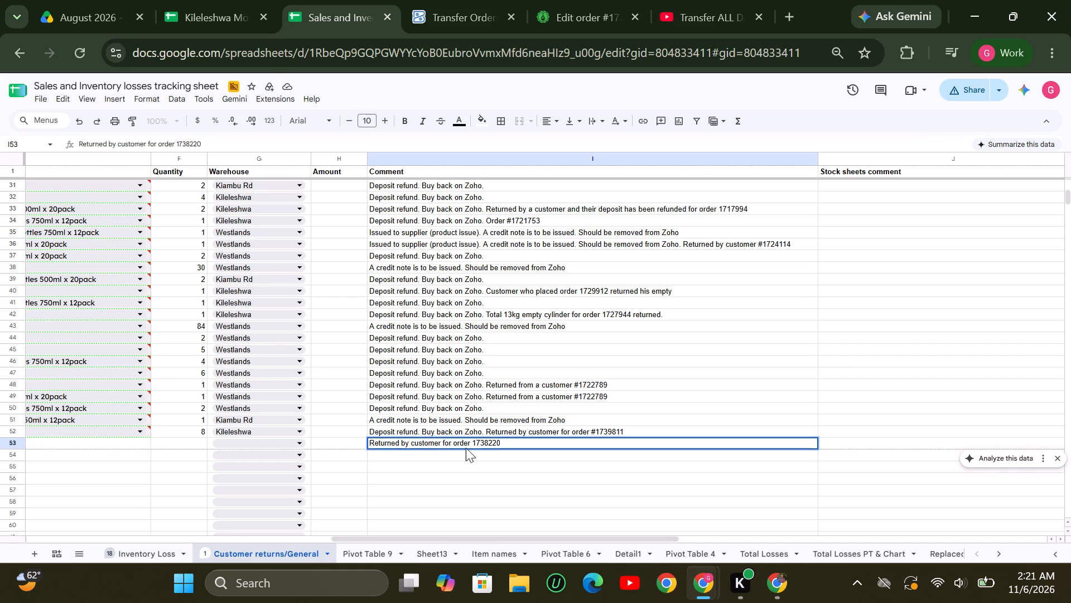
{"action": "left_click", "coordinate": [423, 414]}
{"action": "key", "text": "ctrl+c"}
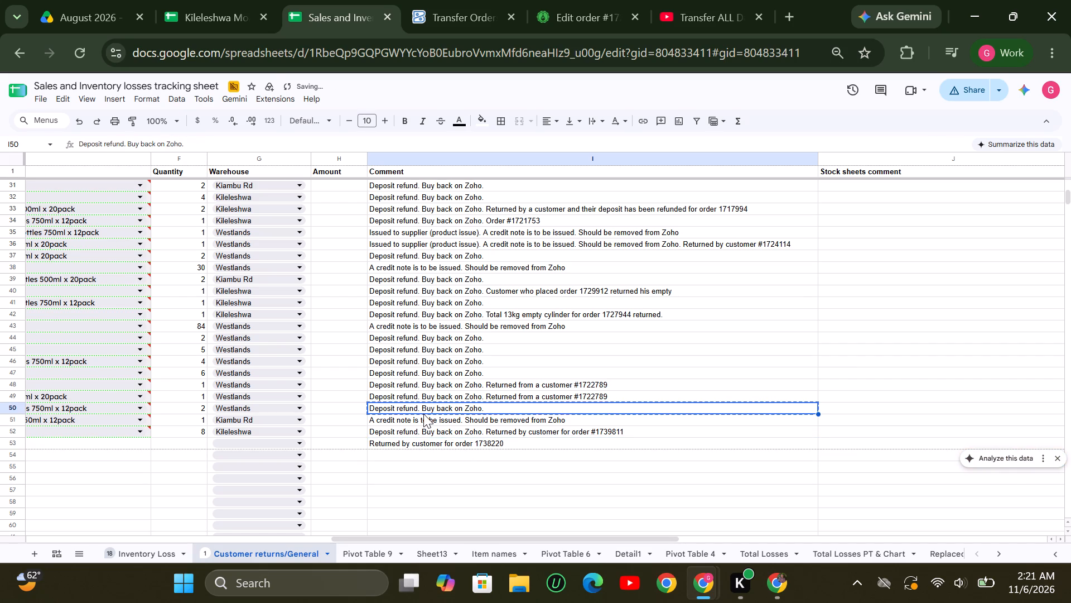
{"action": "double_click", "coordinate": [408, 441]}
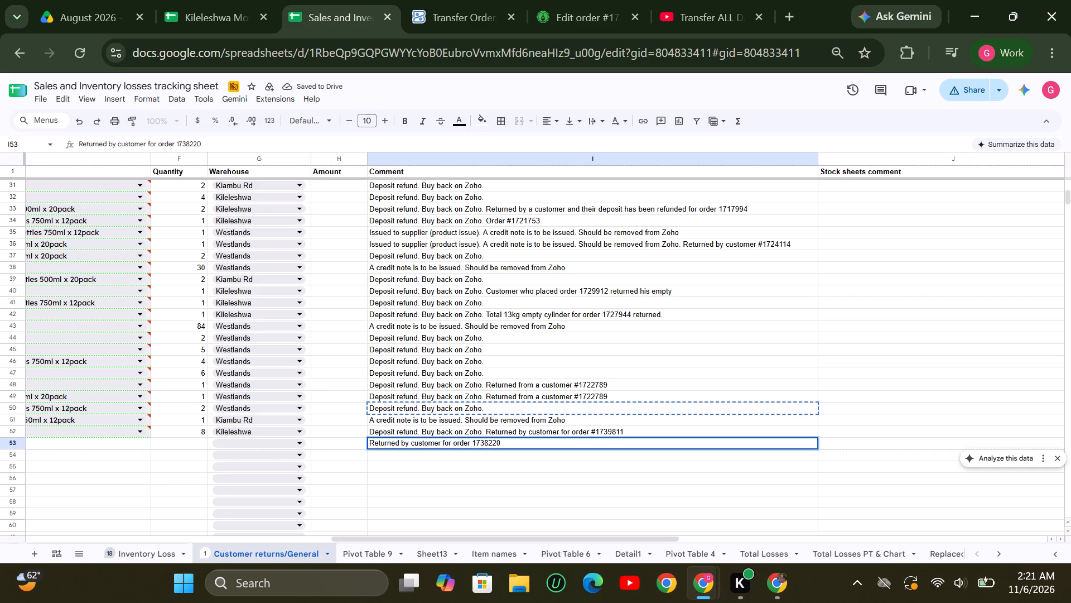
{"action": "left_click", "coordinate": [370, 443]}
{"action": "key", "text": "ctrl+v"}
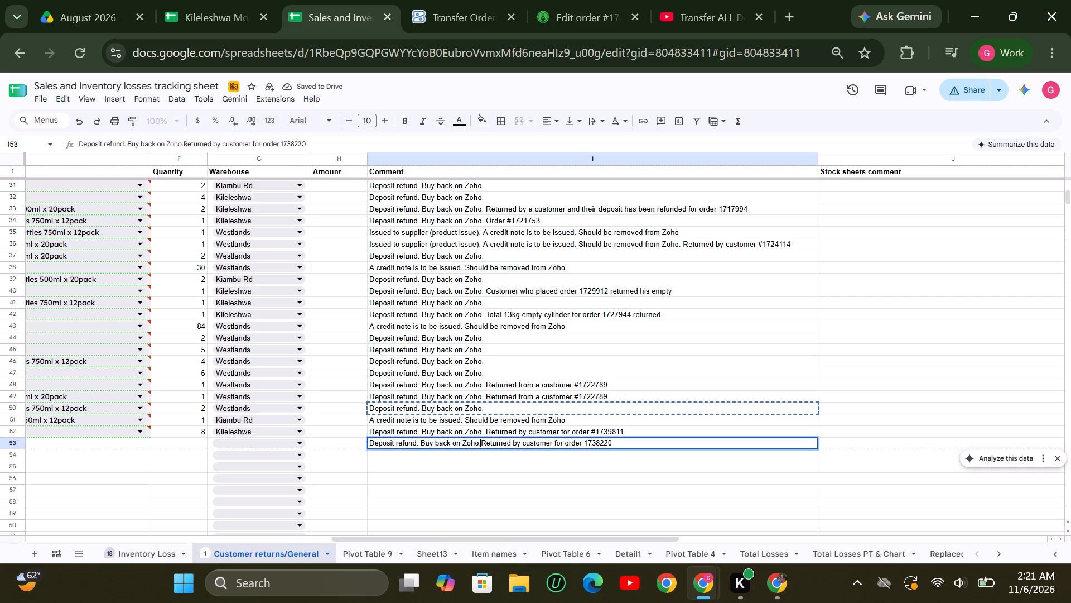
{"action": "key", "text": "space"}
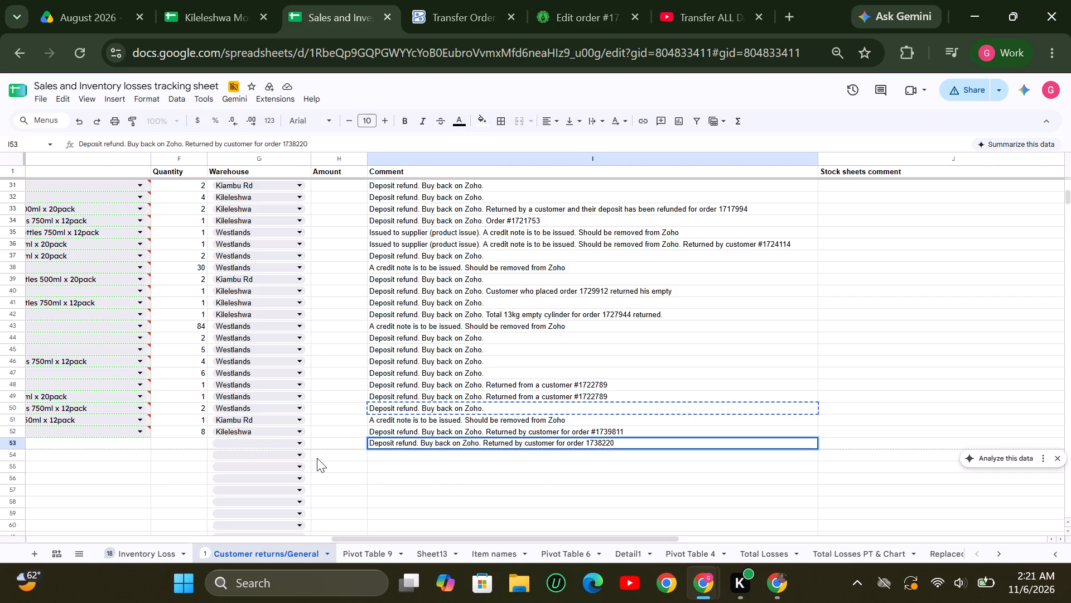
Set row 53's warehouse to Kileleshwa and its quantity to 1.
{"action": "left_click", "coordinate": [301, 445]}
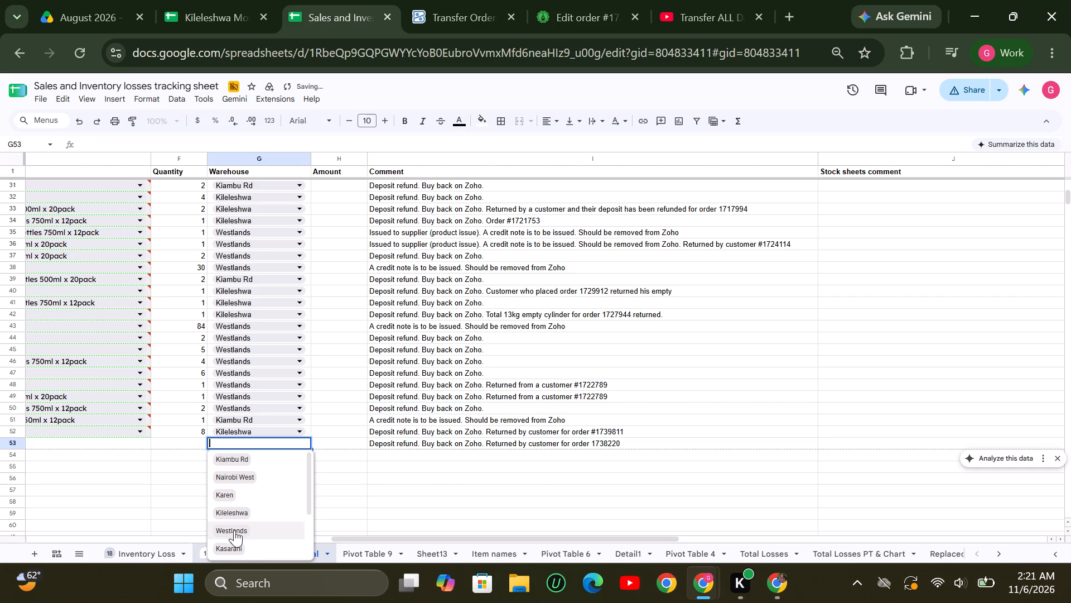
{"action": "left_click", "coordinate": [234, 513]}
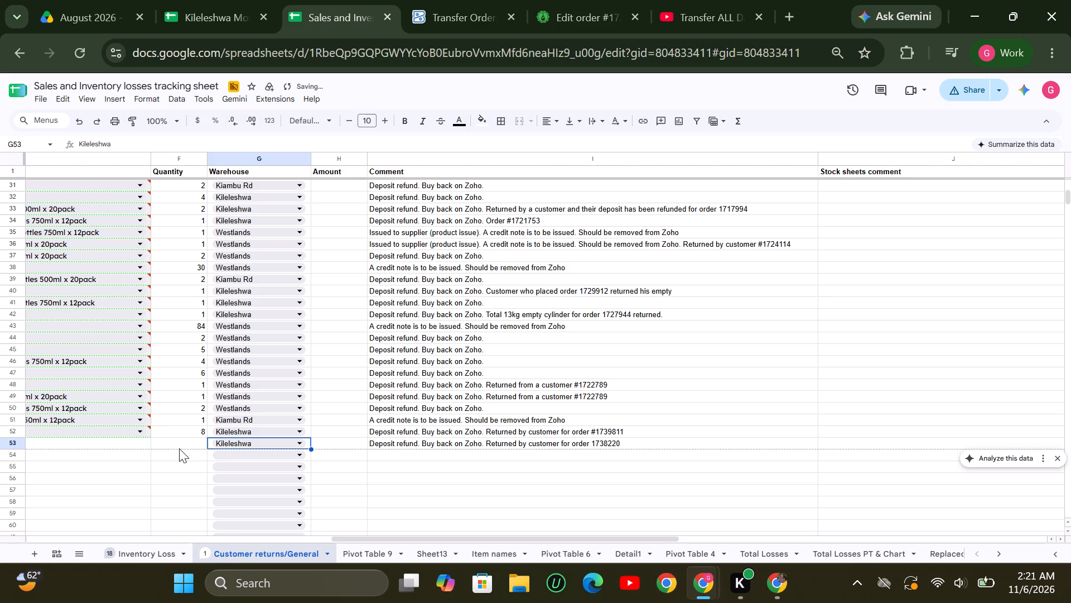
{"action": "left_click", "coordinate": [177, 444]}
{"action": "key", "text": "1"}
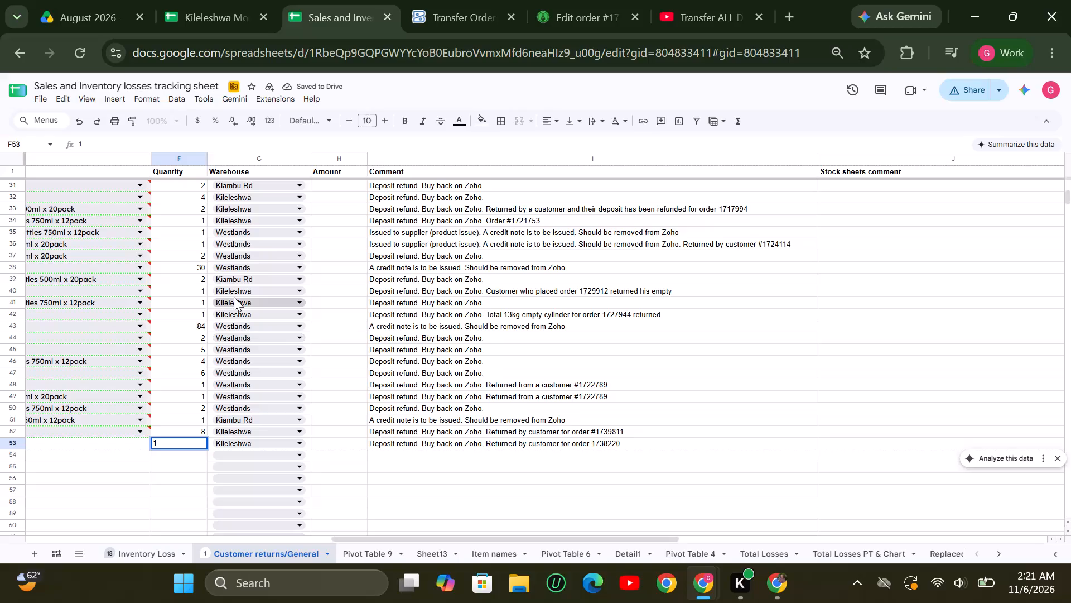
Copy the item name "Aquamist Still Empty Glass Bottles 750ml x 12pack" from row 147 of the Kileleshwa tracker into row 53's item cell.
{"action": "left_click", "coordinate": [455, 8]}
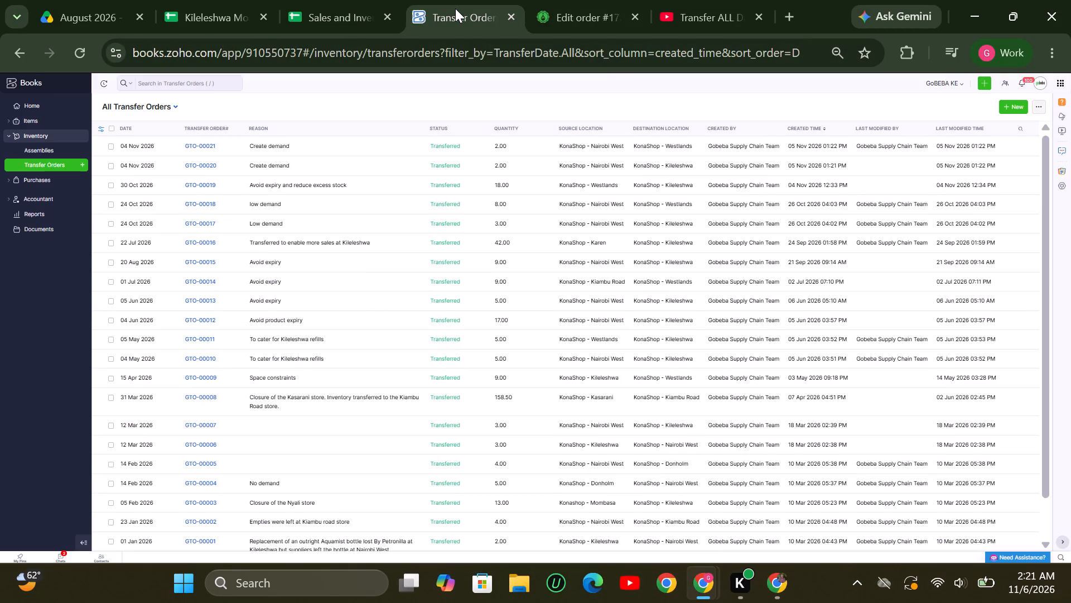
{"action": "left_click", "coordinate": [233, 18]}
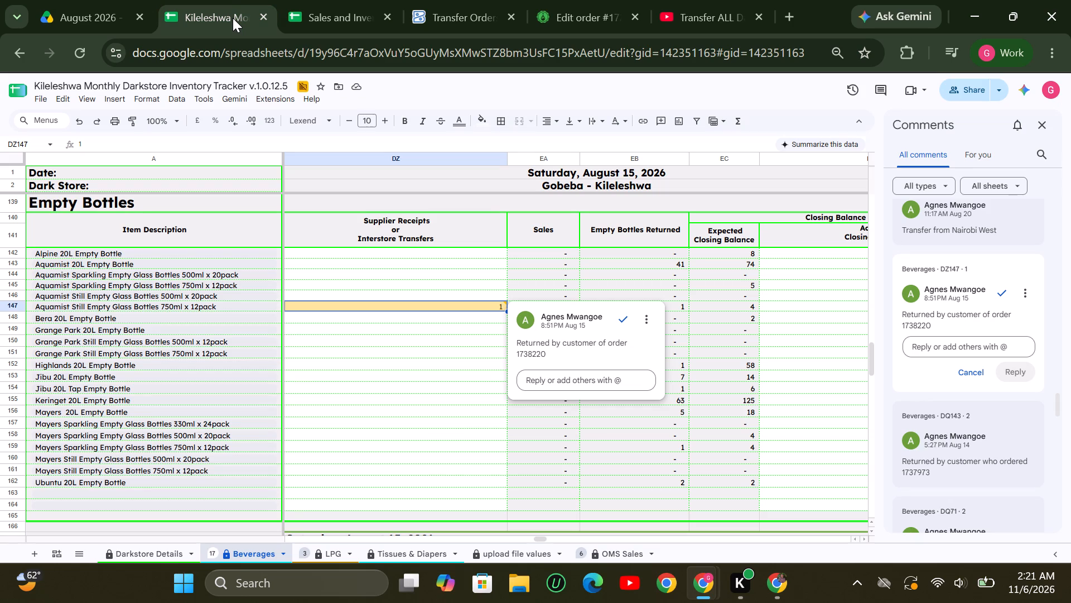
{"action": "left_click", "coordinate": [308, 12]}
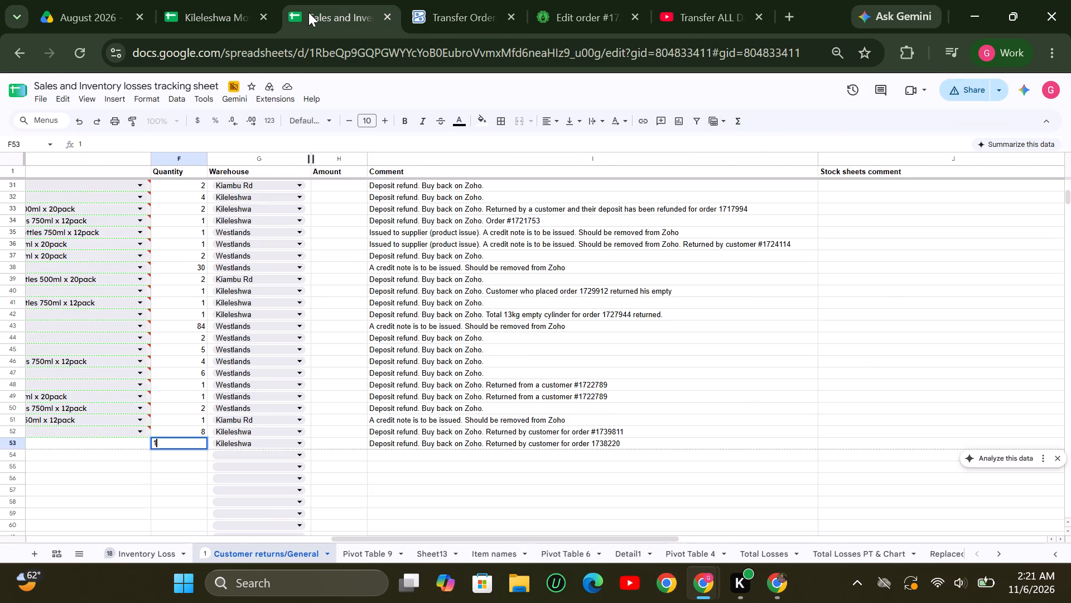
{"action": "left_click", "coordinate": [120, 444]}
{"action": "key", "text": "Left"}
{"action": "key", "text": "Left"}
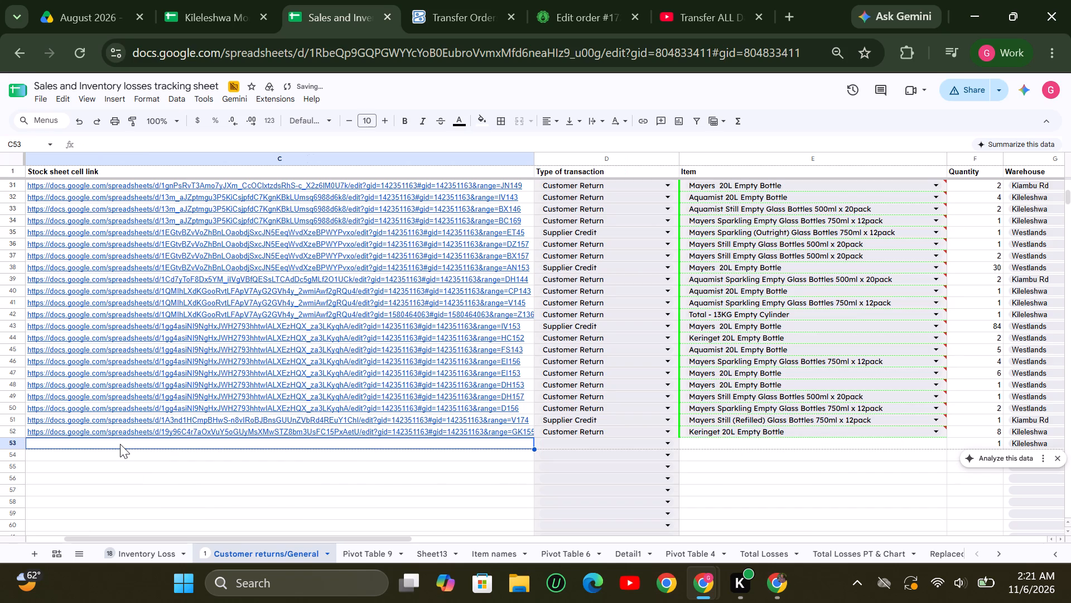
{"action": "key", "text": "Right"}
{"action": "key", "text": "Right"}
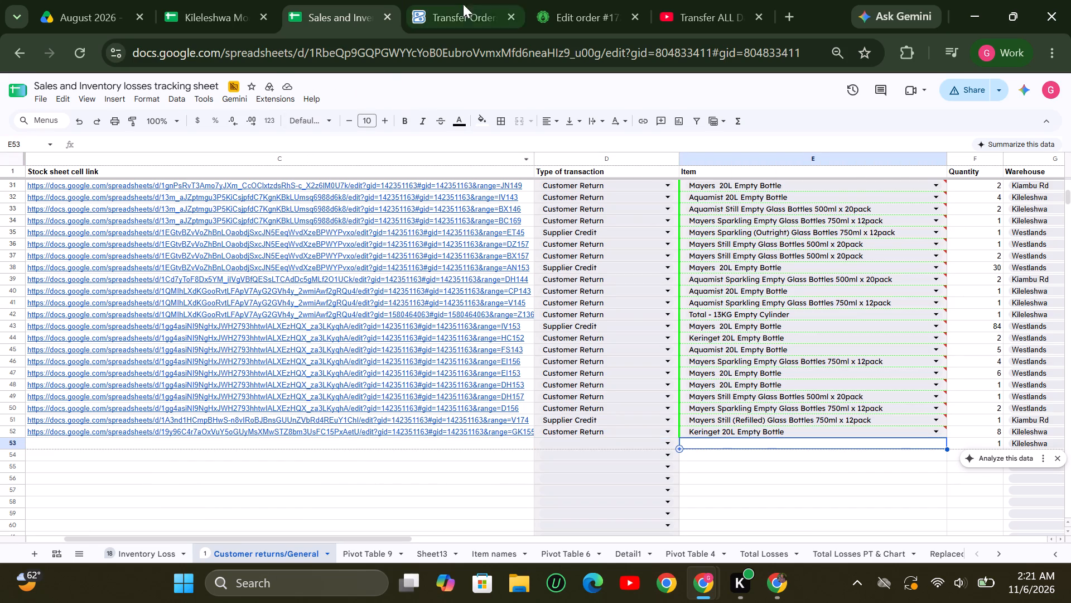
{"action": "left_click", "coordinate": [452, 15]}
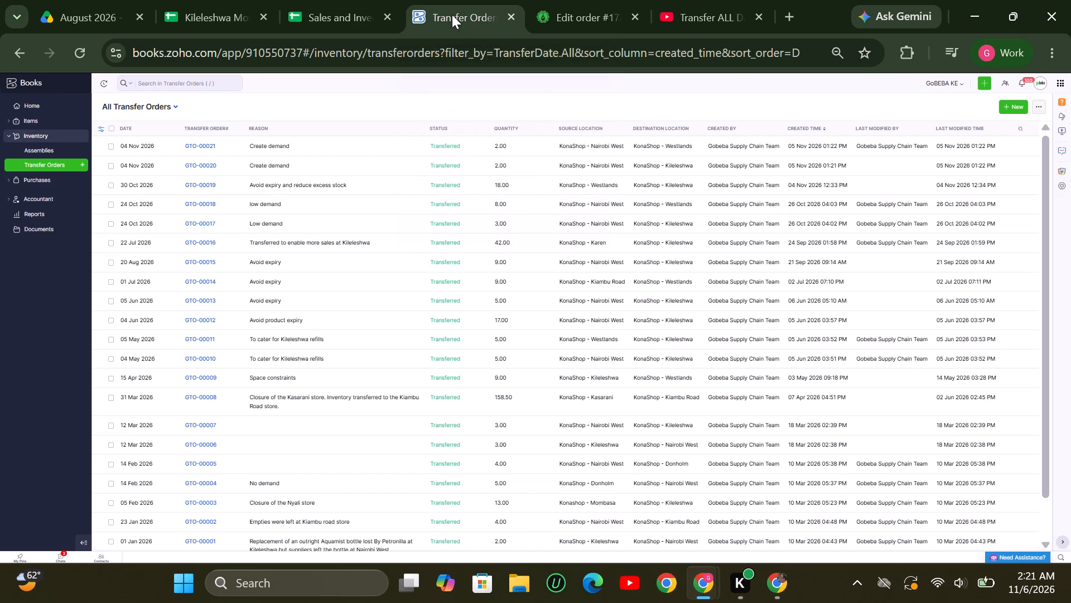
{"action": "left_click", "coordinate": [232, 19]}
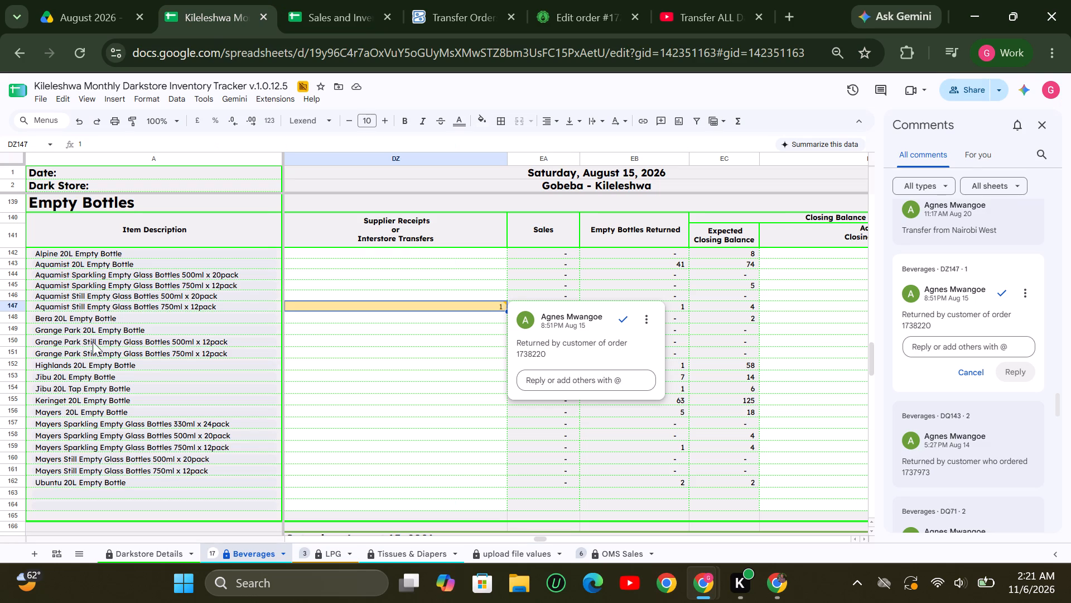
{"action": "left_click", "coordinate": [155, 309]}
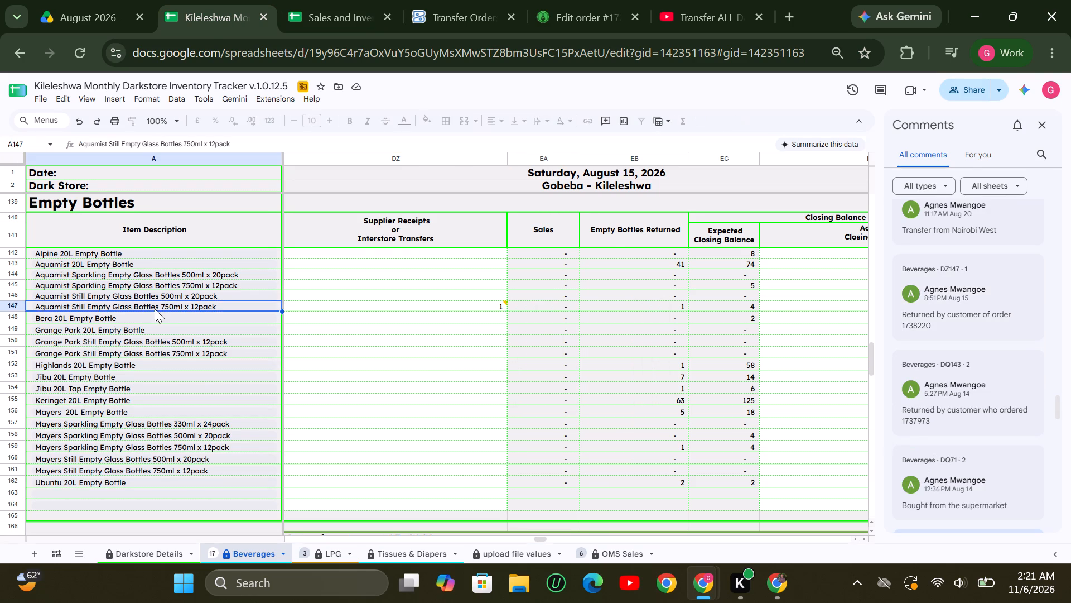
{"action": "key", "text": "ctrl+c"}
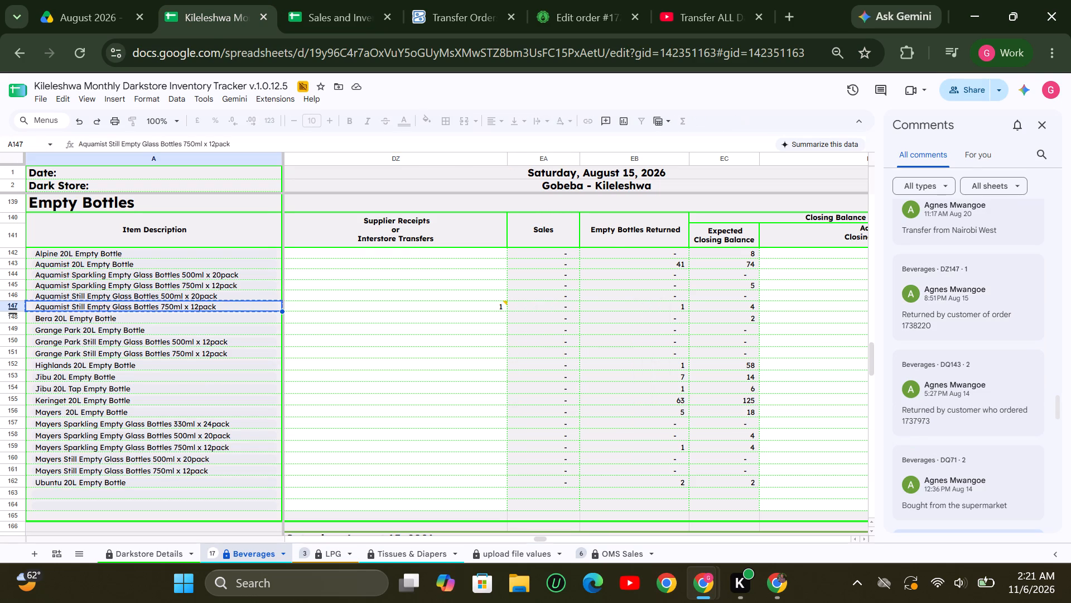
{"action": "left_click", "coordinate": [19, 304]}
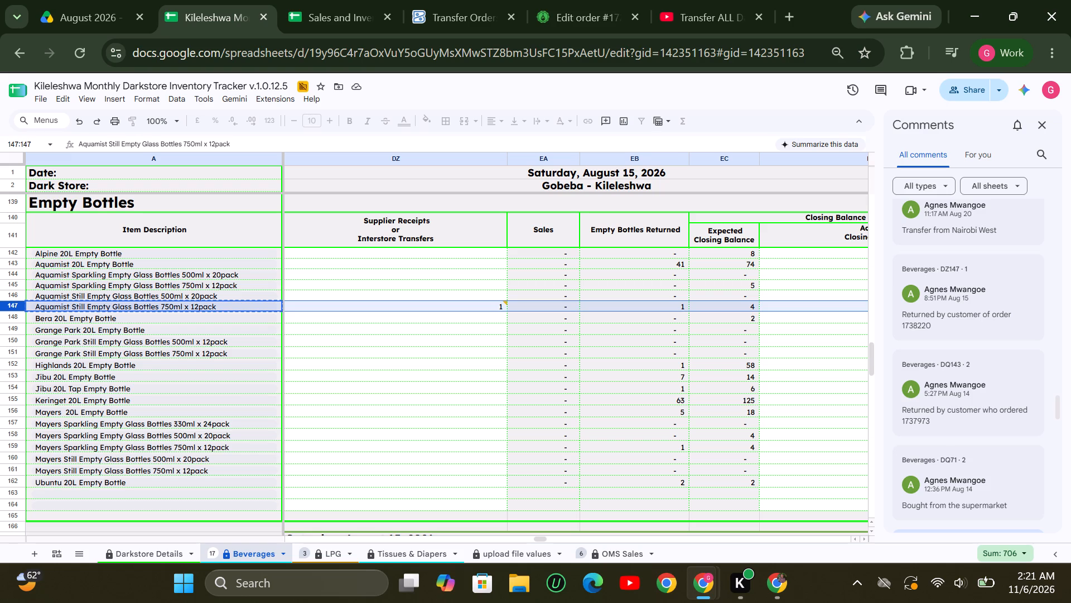
{"action": "left_click", "coordinate": [337, 13]}
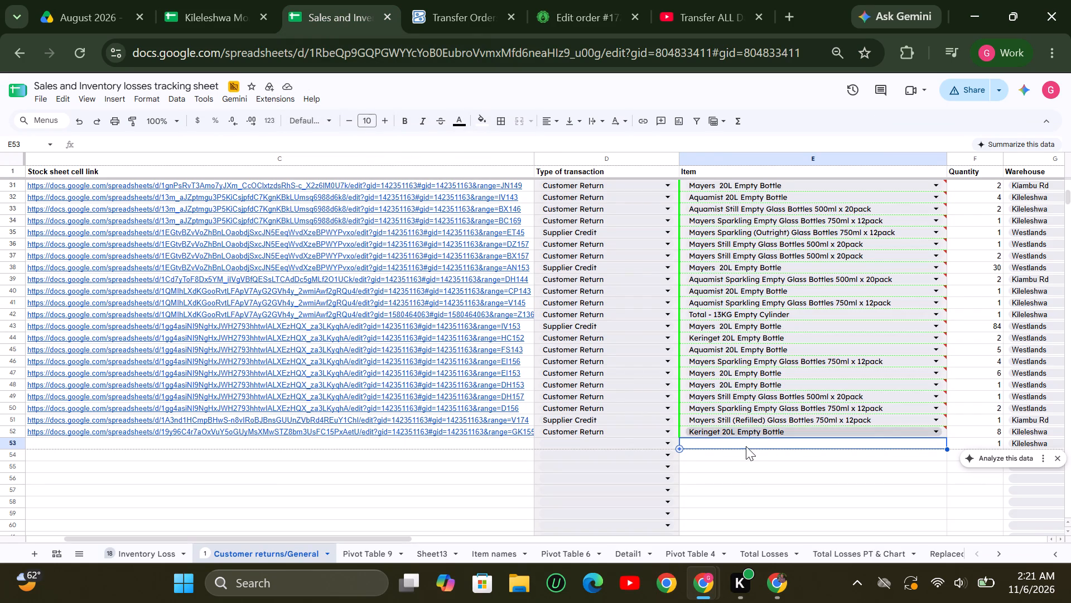
{"action": "key", "text": "ctrl+v"}
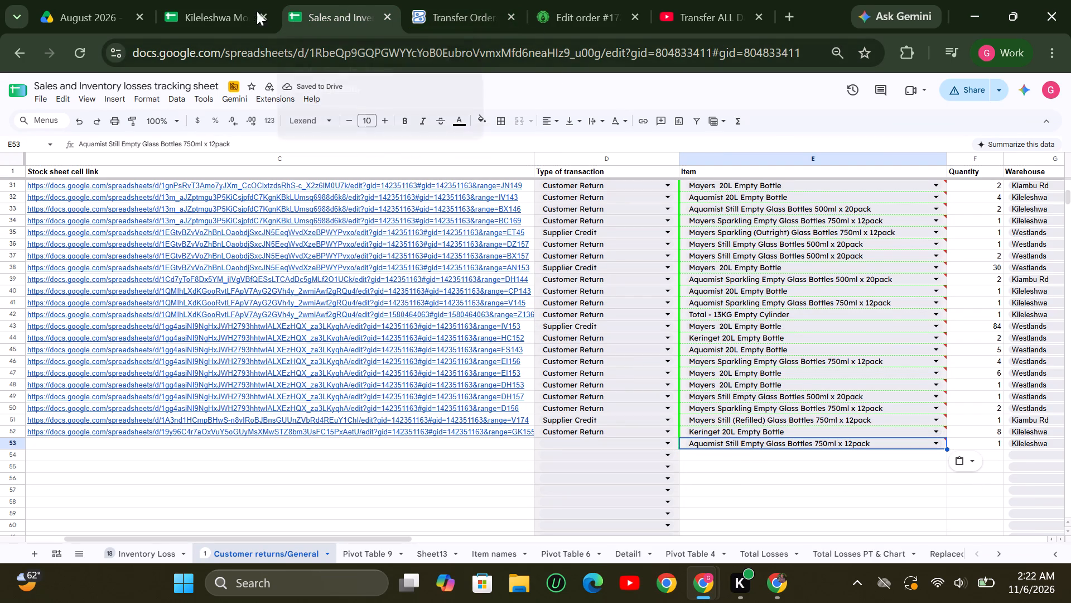
Copy the link to cell DZ147 in the Kileleshwa tracker into row 53's stock sheet link cell in the losses tracking sheet.
{"action": "left_click", "coordinate": [240, 11]}
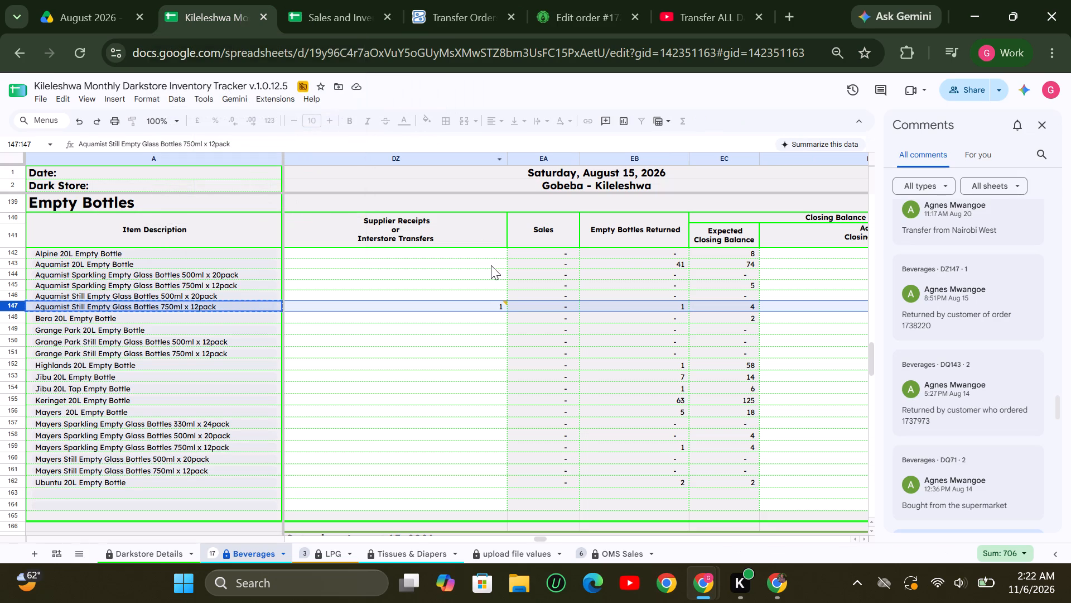
{"action": "left_click", "coordinate": [457, 311]}
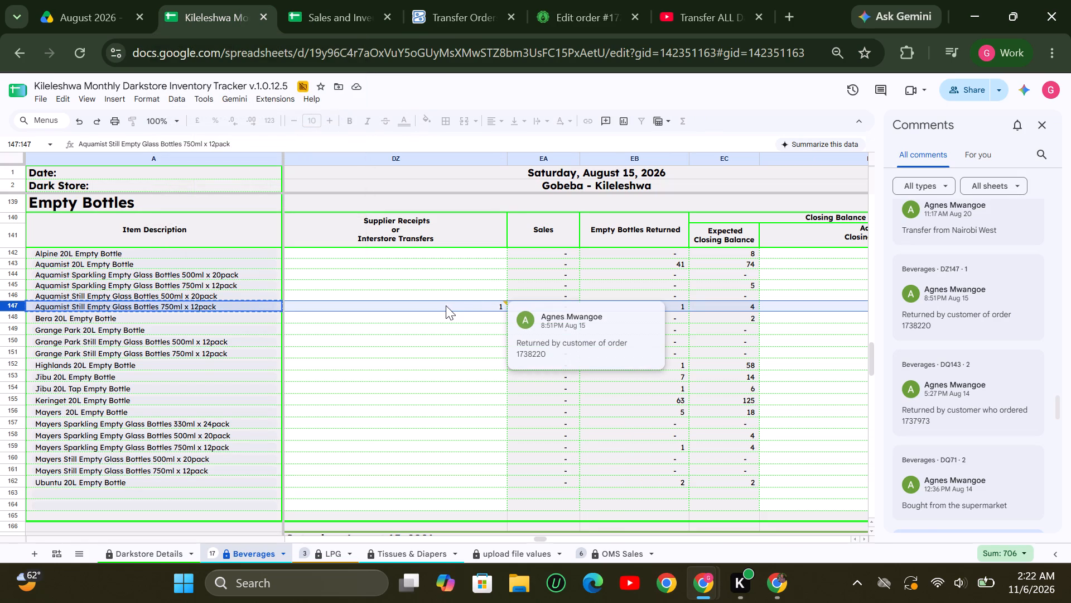
{"action": "left_click", "coordinate": [446, 305]}
{"action": "right_click", "coordinate": [446, 305]}
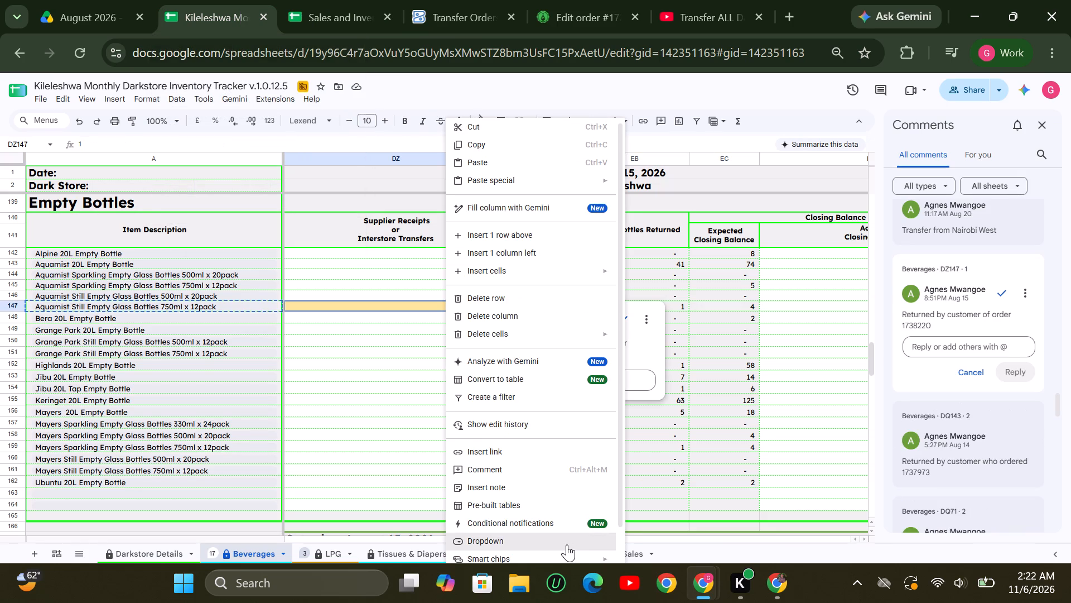
{"action": "scroll", "coordinate": [567, 544], "scroll_direction": "down", "scroll_amount": 3}
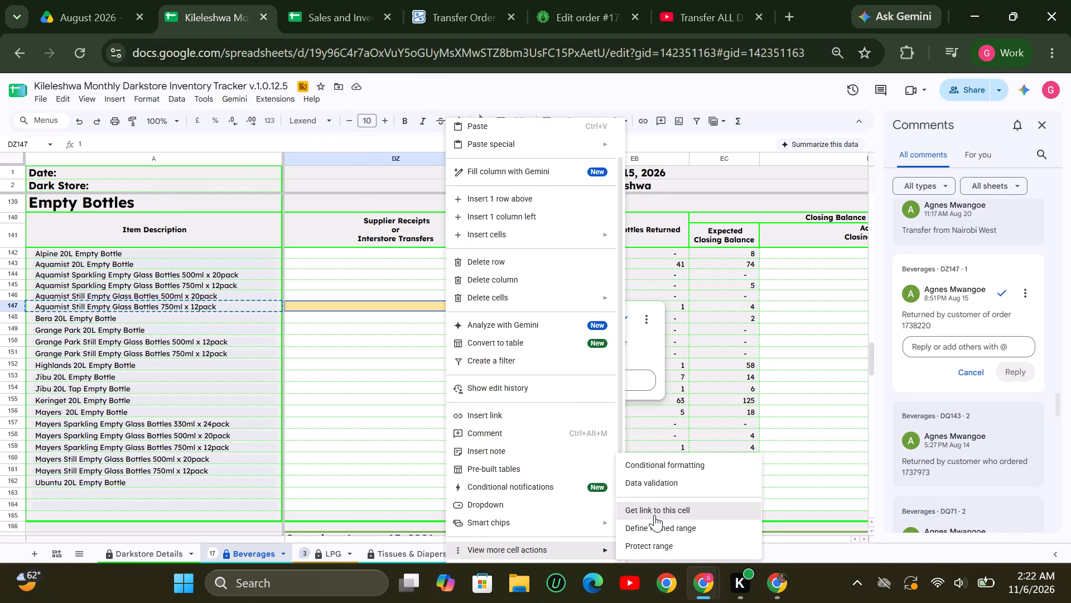
{"action": "left_click", "coordinate": [654, 515]}
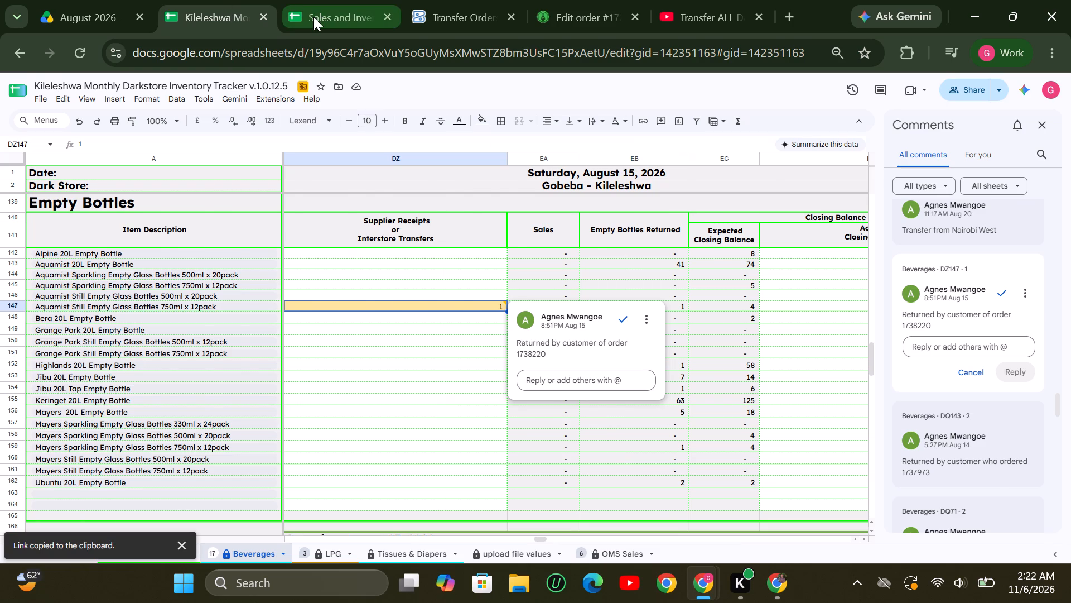
{"action": "left_click", "coordinate": [313, 17]}
{"action": "left_click", "coordinate": [440, 447]}
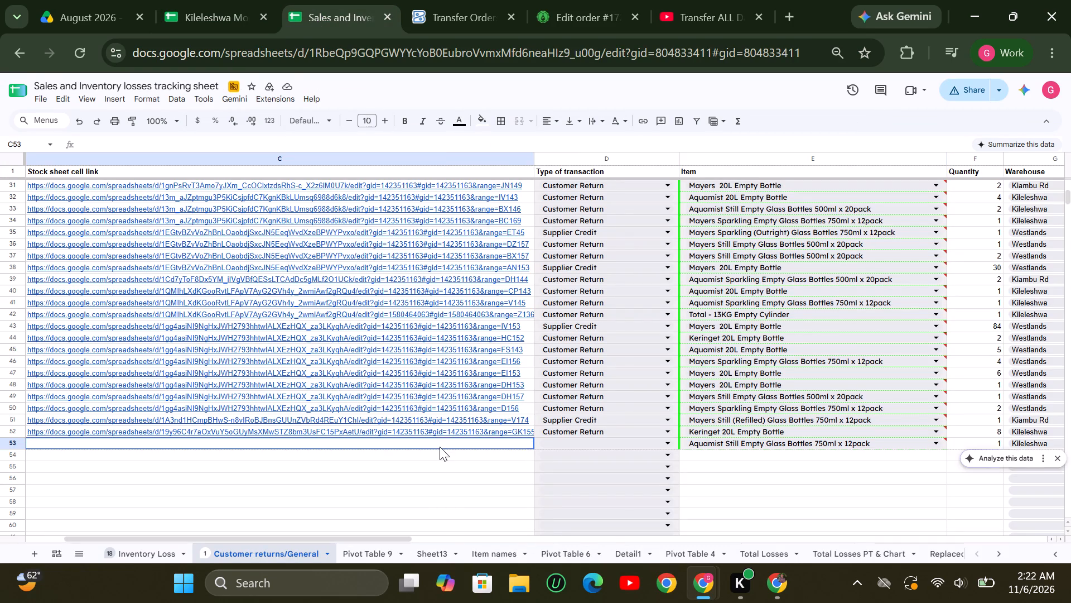
{"action": "right_click", "coordinate": [440, 447]}
{"action": "left_click", "coordinate": [471, 173]}
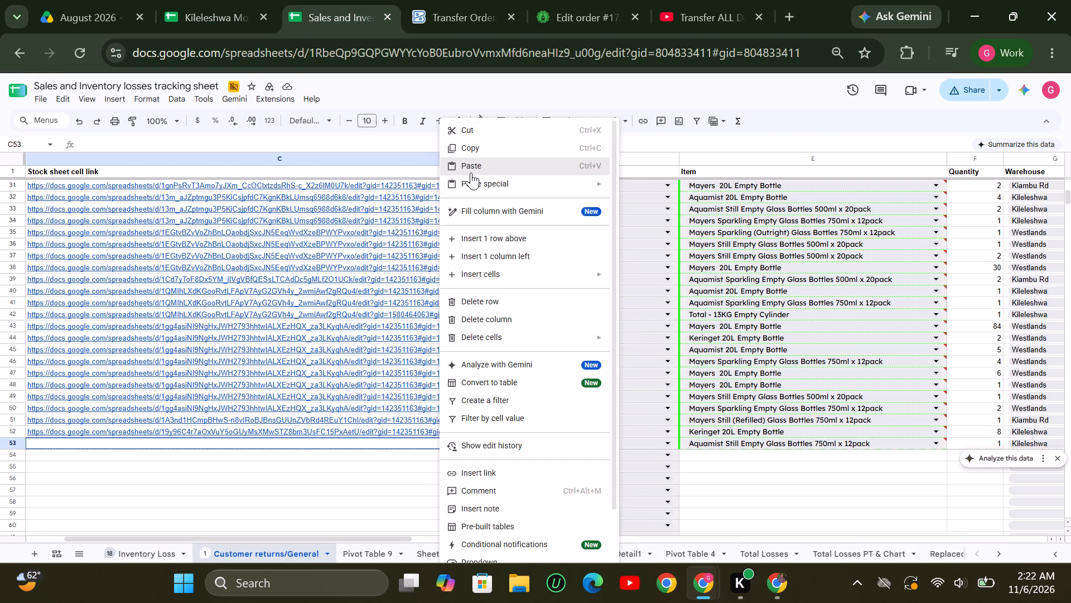
Set row 53's type of transaction to Customer Return.
{"action": "left_click", "coordinate": [667, 441]}
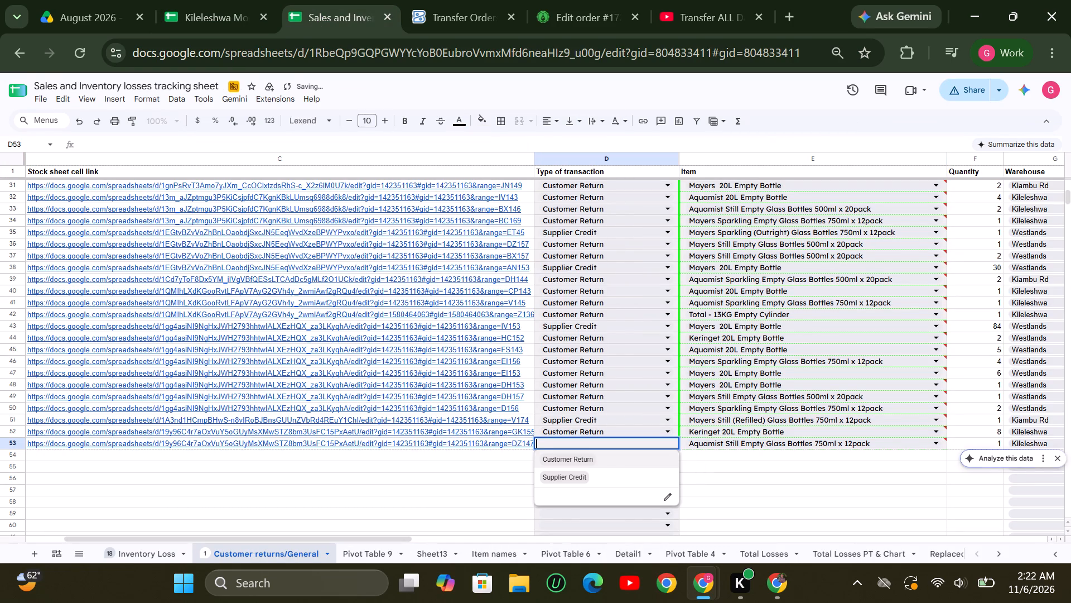
{"action": "left_click", "coordinate": [580, 458]}
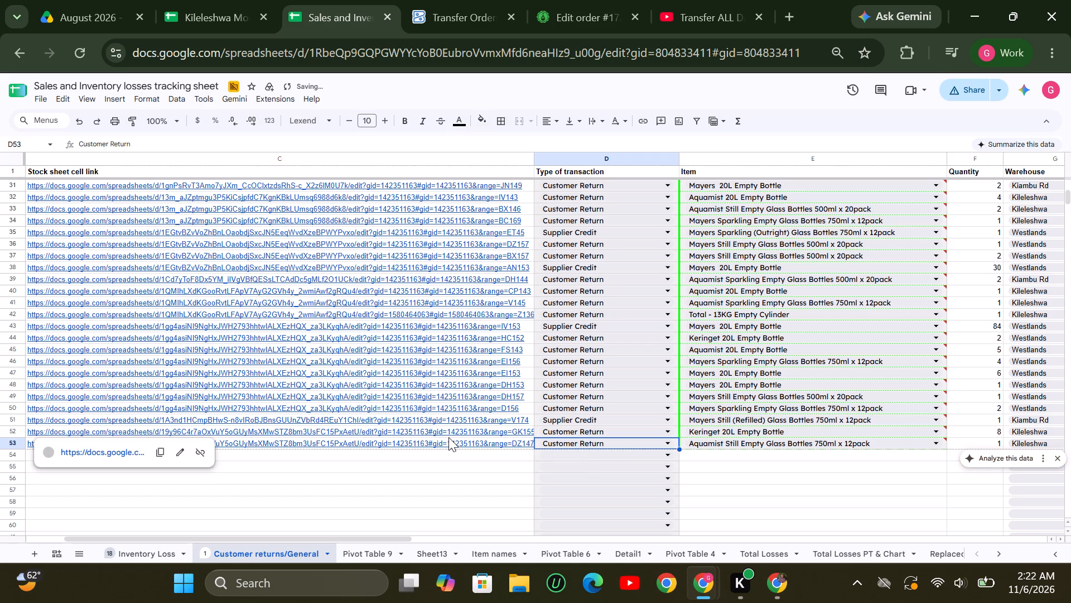
Enter 2026-08-15 as row 53's date, matching the date of the DZ147 entry in the Kileleshwa tracker.
{"action": "key", "text": "Left"}
{"action": "key", "text": "Left"}
{"action": "key", "text": "Left"}
{"action": "key", "text": "Left"}
{"action": "key", "text": "Left"}
{"action": "key", "text": "Left"}
{"action": "key", "text": "Left"}
{"action": "key", "text": "Left"}
{"action": "key", "text": "Left"}
{"action": "key", "text": "Left"}
{"action": "key", "text": "Left"}
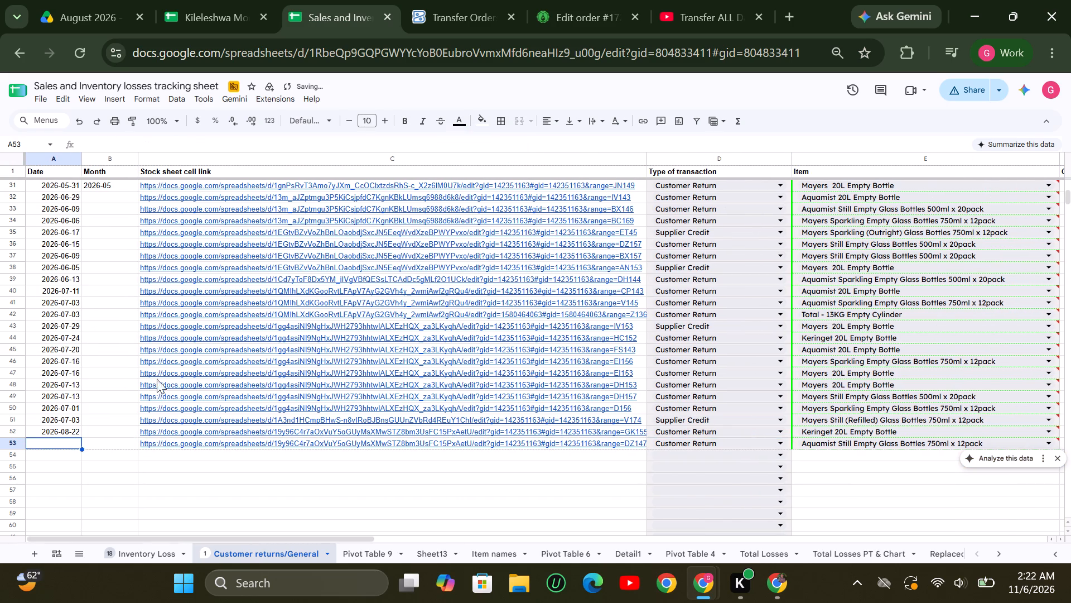
{"action": "left_click", "coordinate": [231, 7]}
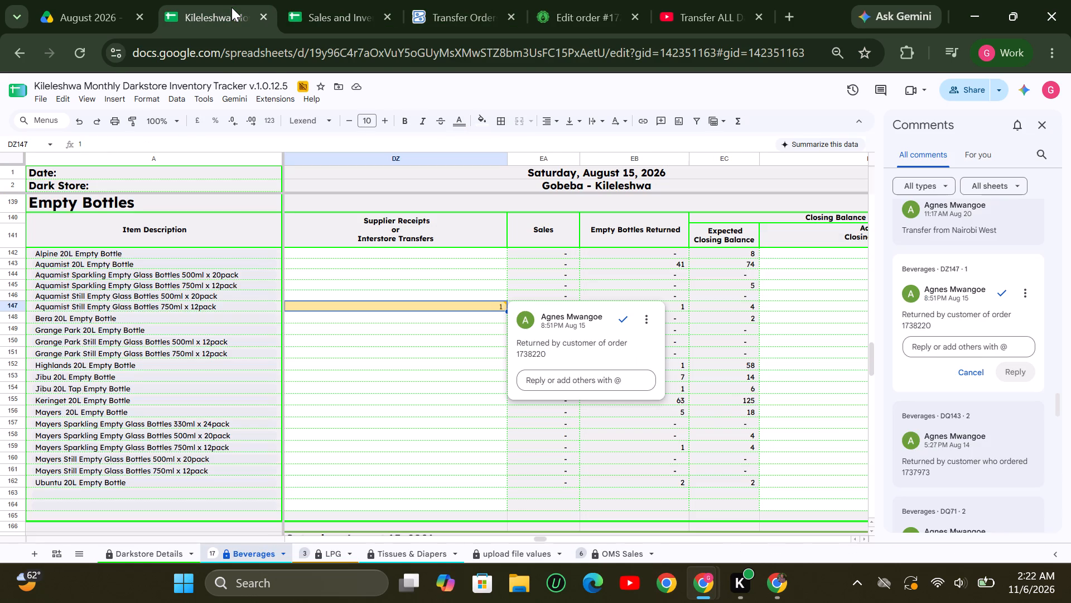
{"action": "left_click", "coordinate": [352, 16]}
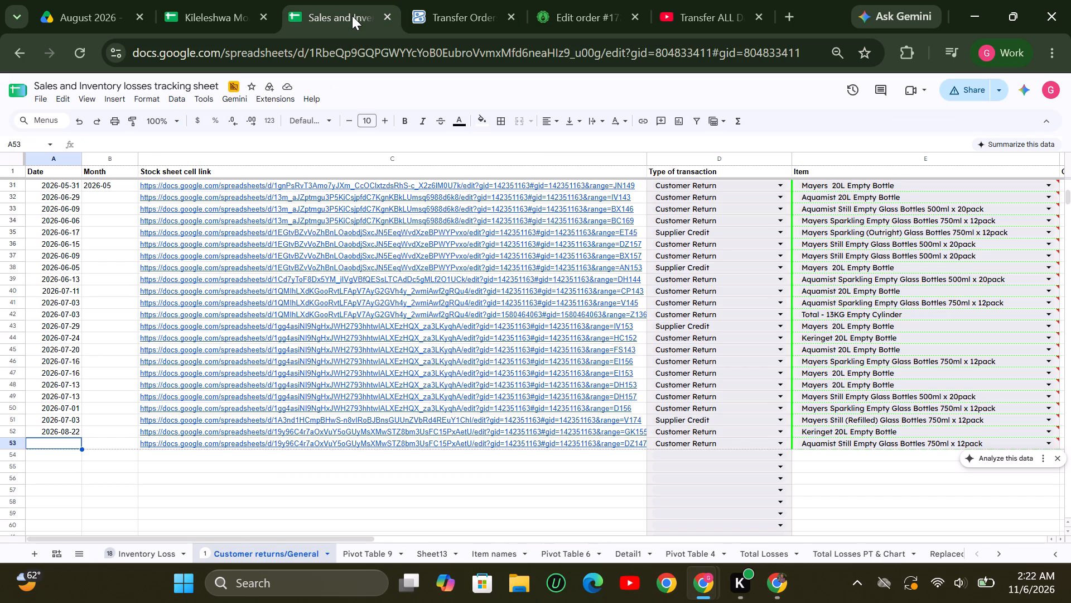
{"action": "type", "text": "29"}
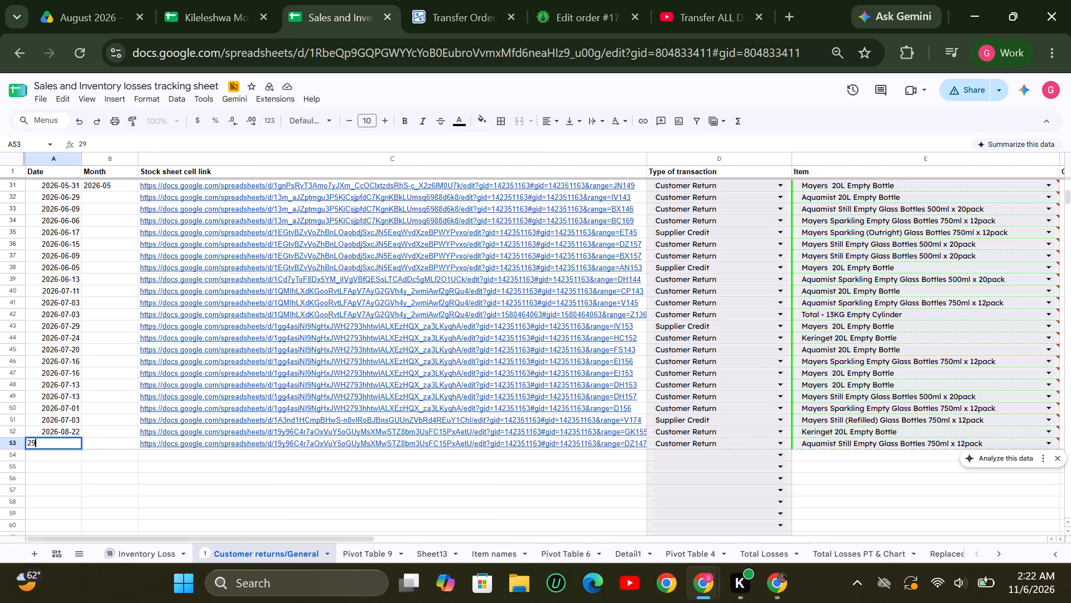
{"action": "key", "text": "BackSpace"}
{"action": "key", "text": "0"}
{"action": "type", "text": "26"}
{"action": "type", "text": "-08-15"}
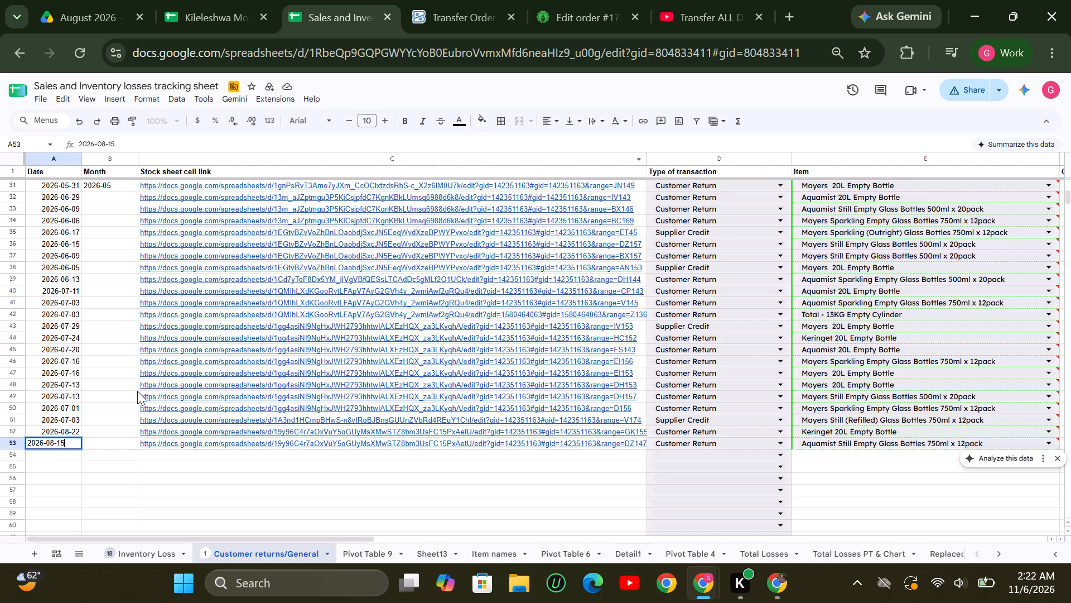
{"action": "left_click", "coordinate": [59, 456]}
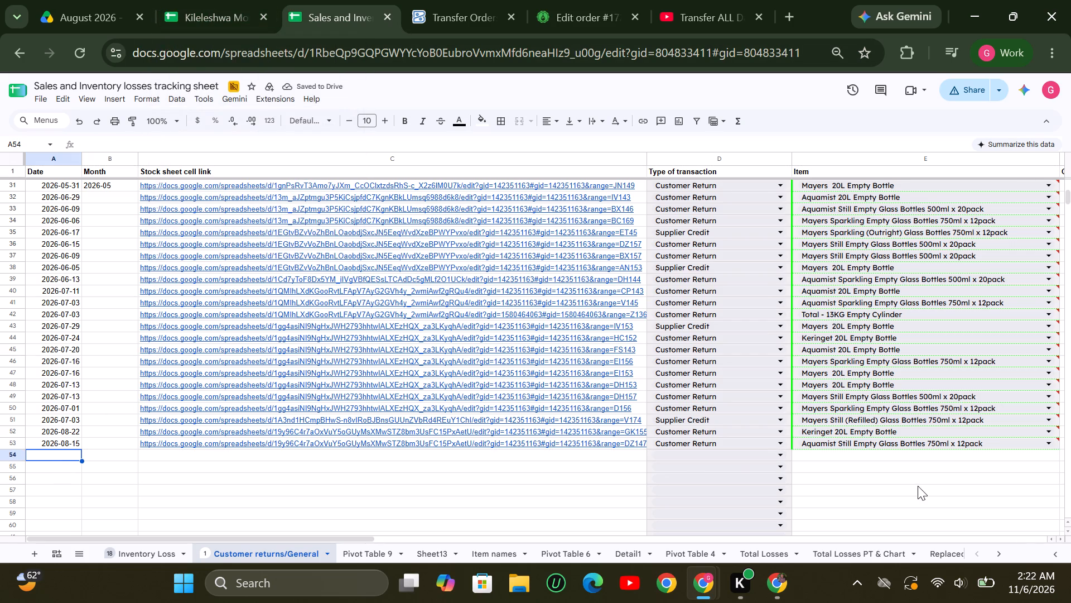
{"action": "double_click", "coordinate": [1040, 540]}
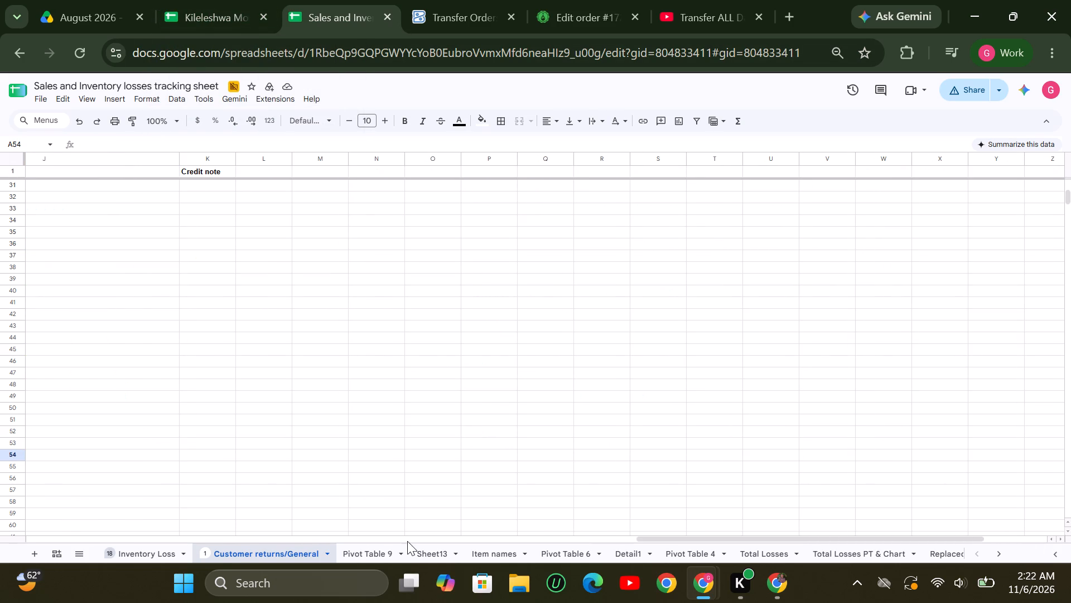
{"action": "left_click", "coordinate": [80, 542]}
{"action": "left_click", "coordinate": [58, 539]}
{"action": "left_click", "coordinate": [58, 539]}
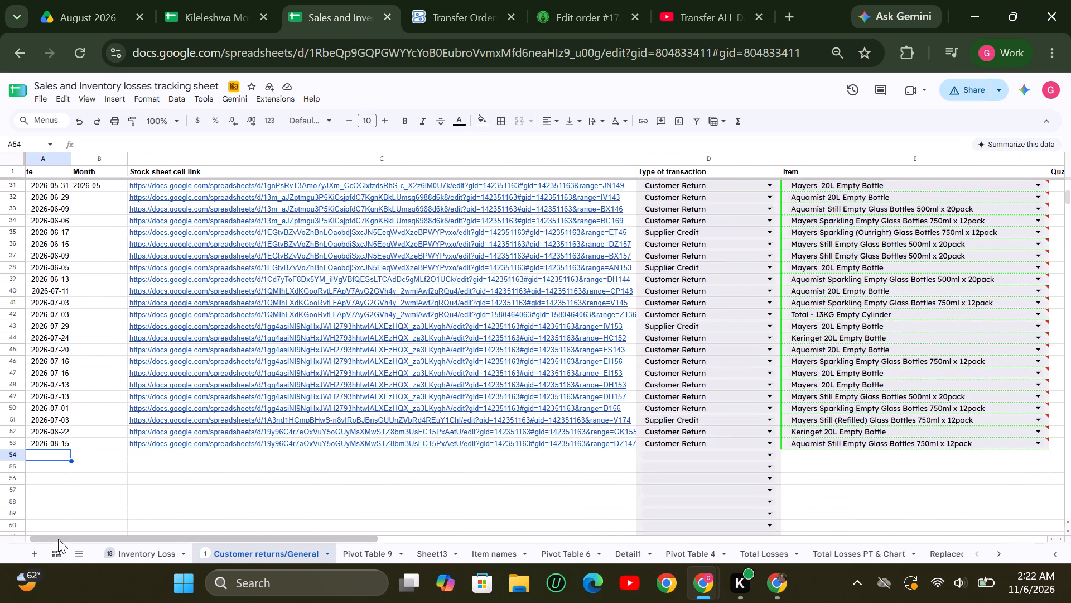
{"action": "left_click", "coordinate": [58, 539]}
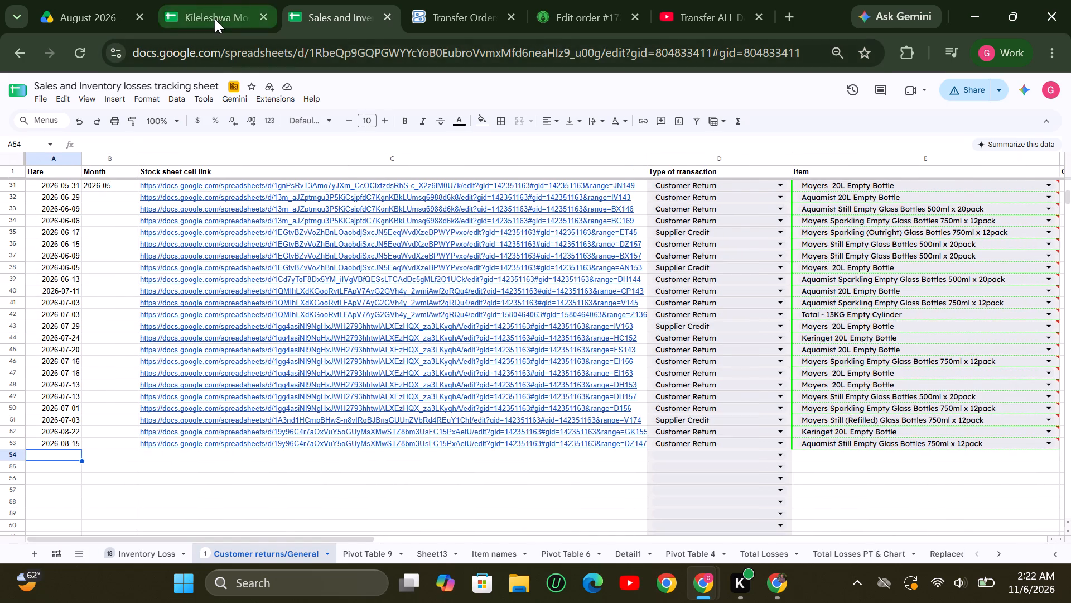
{"action": "left_click", "coordinate": [215, 19]}
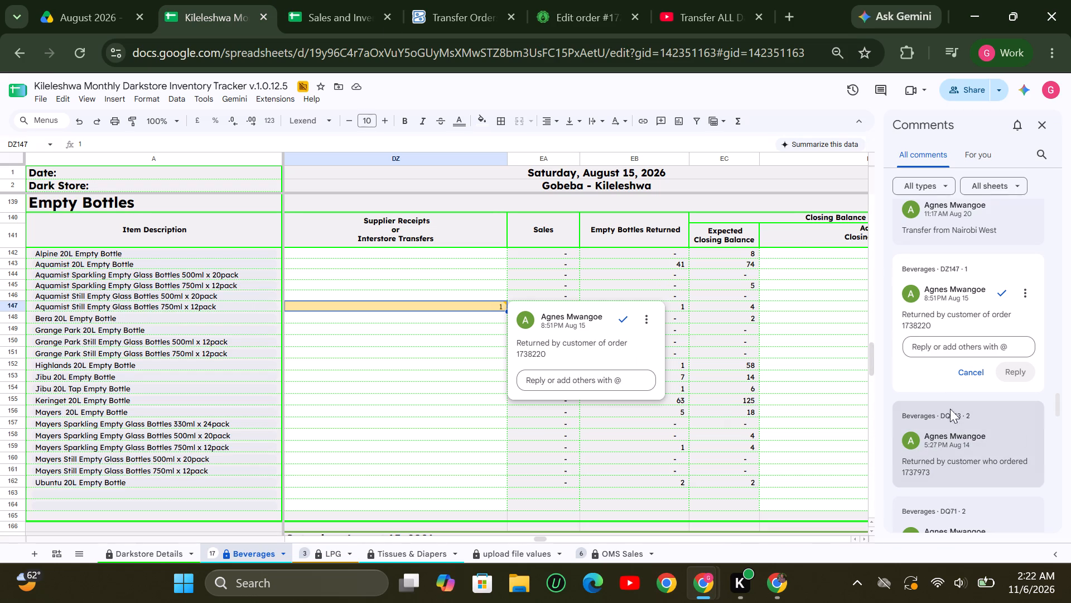
{"action": "scroll", "coordinate": [956, 420], "scroll_direction": "down", "scroll_amount": 2}
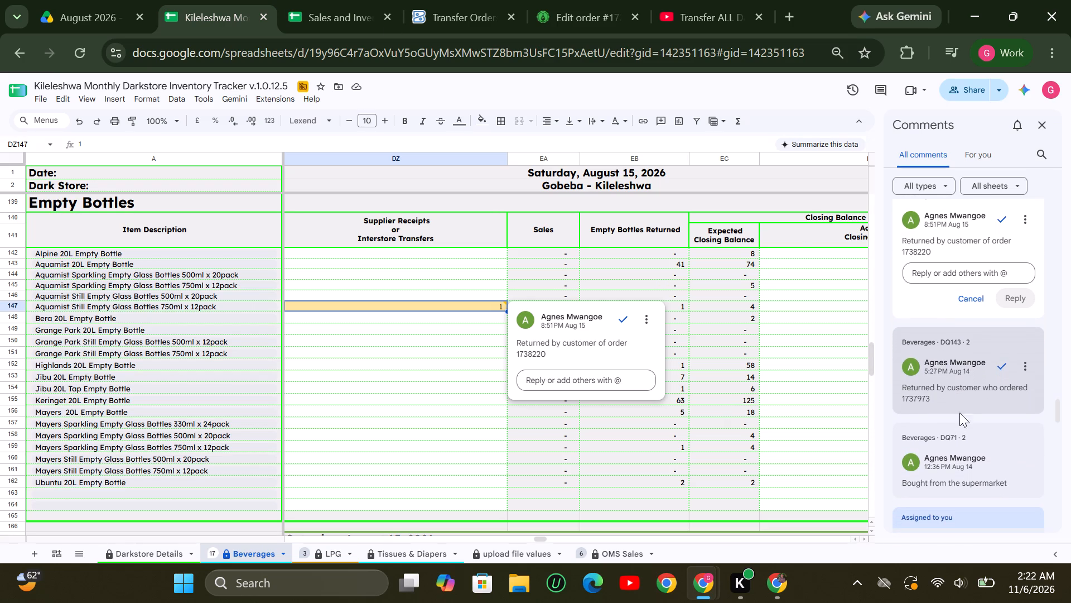
{"action": "left_click", "coordinate": [962, 389]}
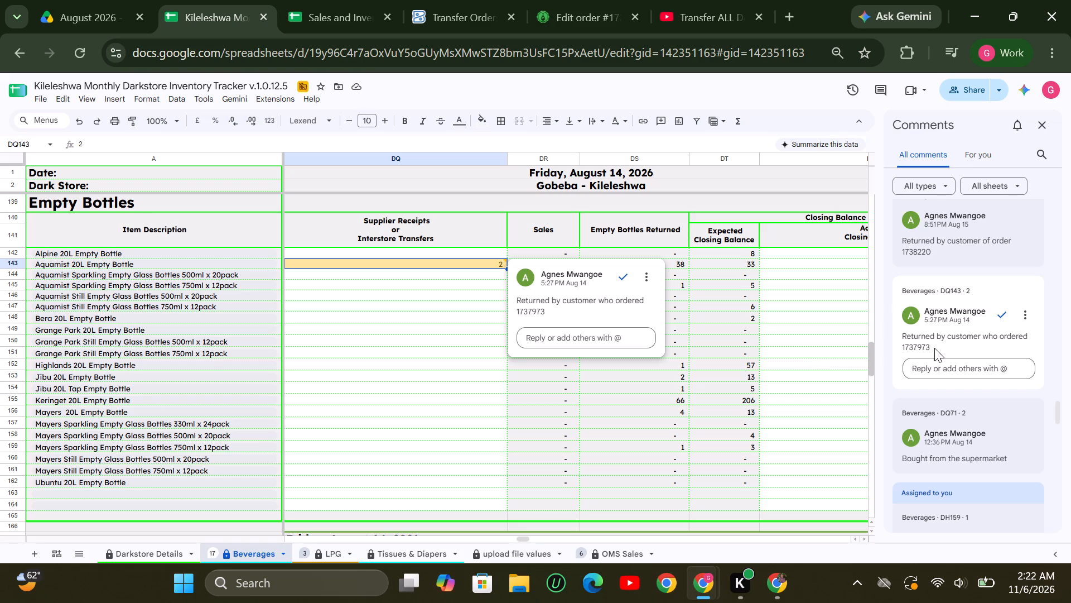
{"action": "left_click_drag", "start_coordinate": [932, 346], "coordinate": [910, 344]}
{"action": "left_click_drag", "start_coordinate": [910, 344], "coordinate": [903, 336]}
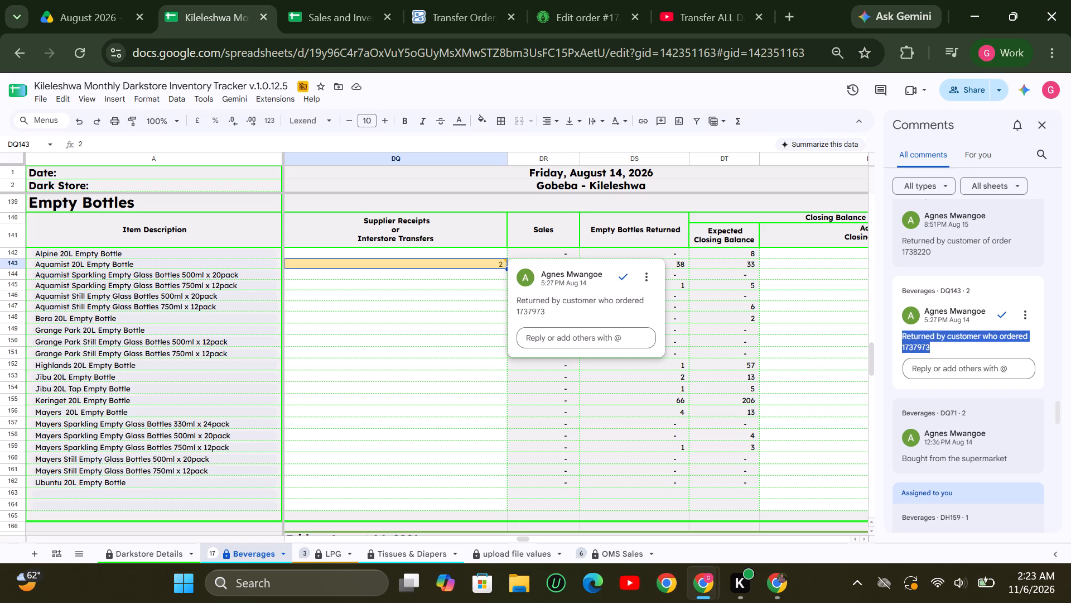
{"action": "key", "text": "ctrl+c"}
{"action": "left_click", "coordinate": [300, 16]}
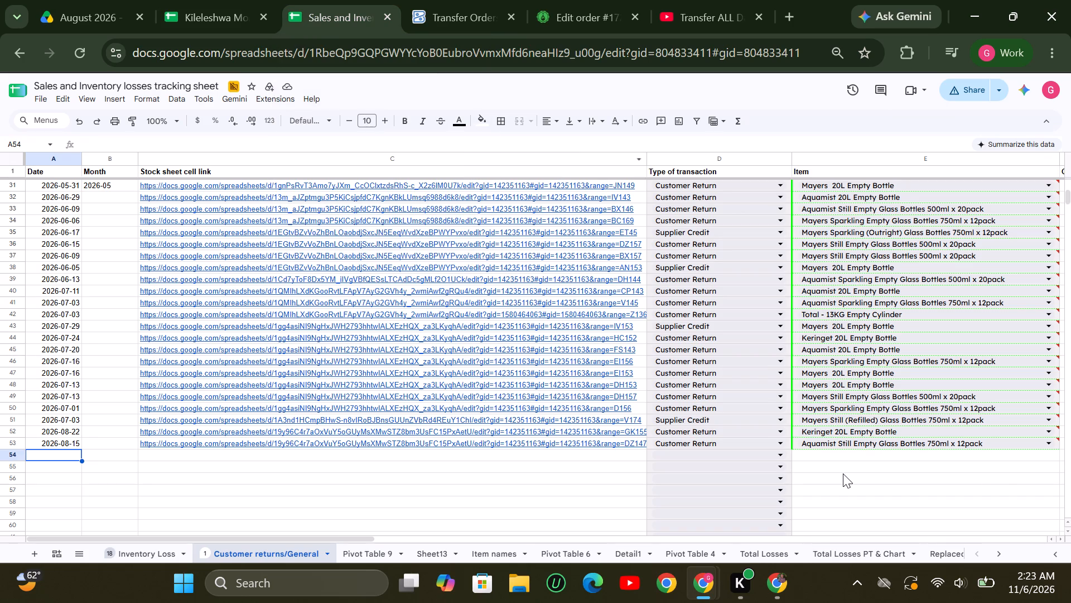
{"action": "left_click", "coordinate": [1038, 539]}
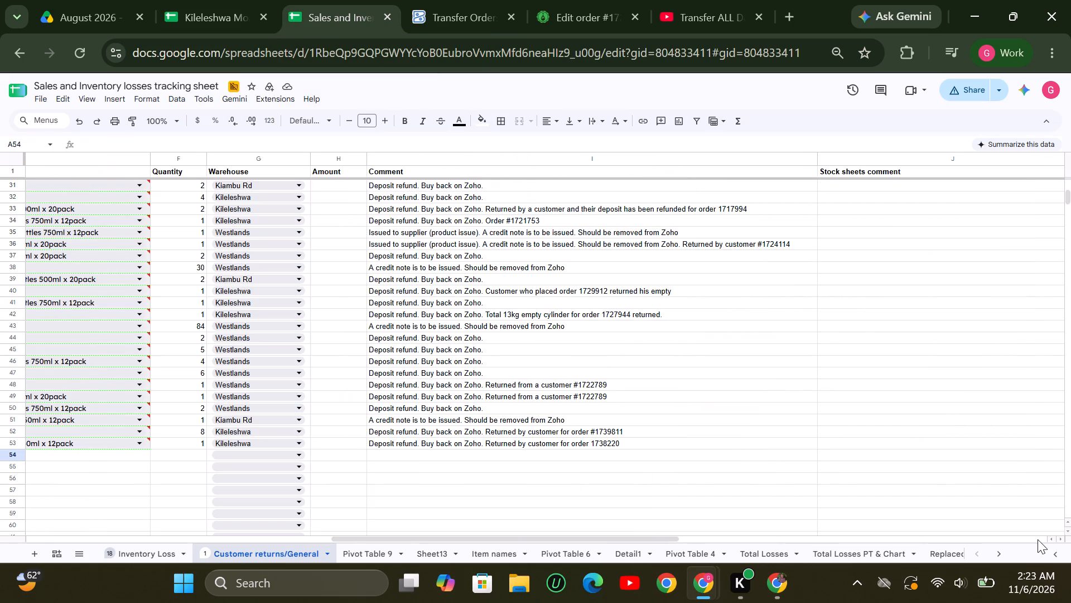
{"action": "left_click", "coordinate": [426, 453]}
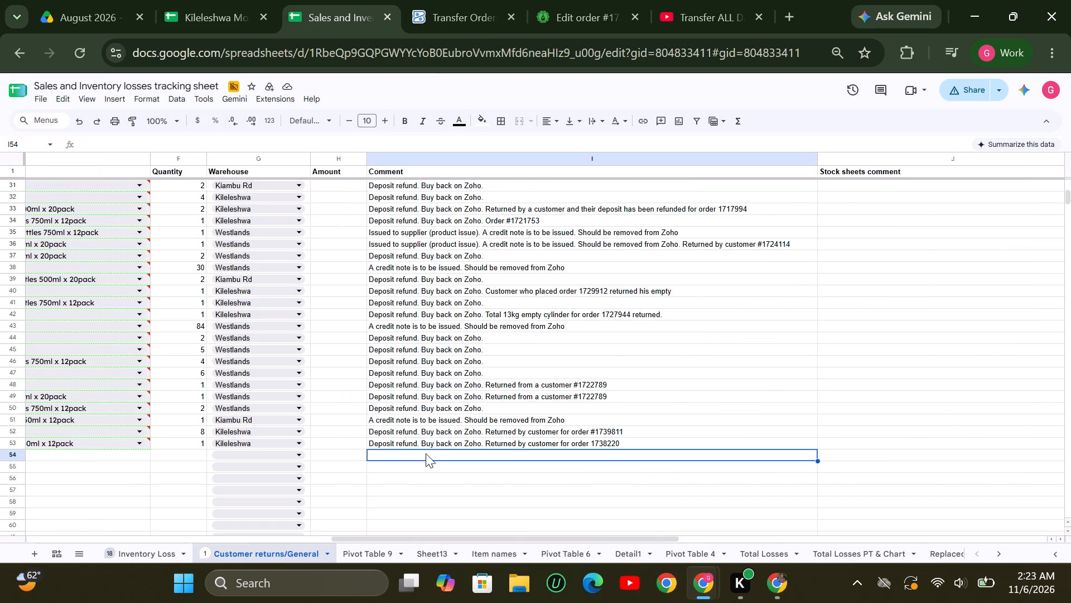
{"action": "key", "text": "ctrl+shift+v"}
Prefix row 54's comment with the phrase "Deposit refund. Buy back on Zoho." copied from row 50, followed by a space.
{"action": "double_click", "coordinate": [419, 453]}
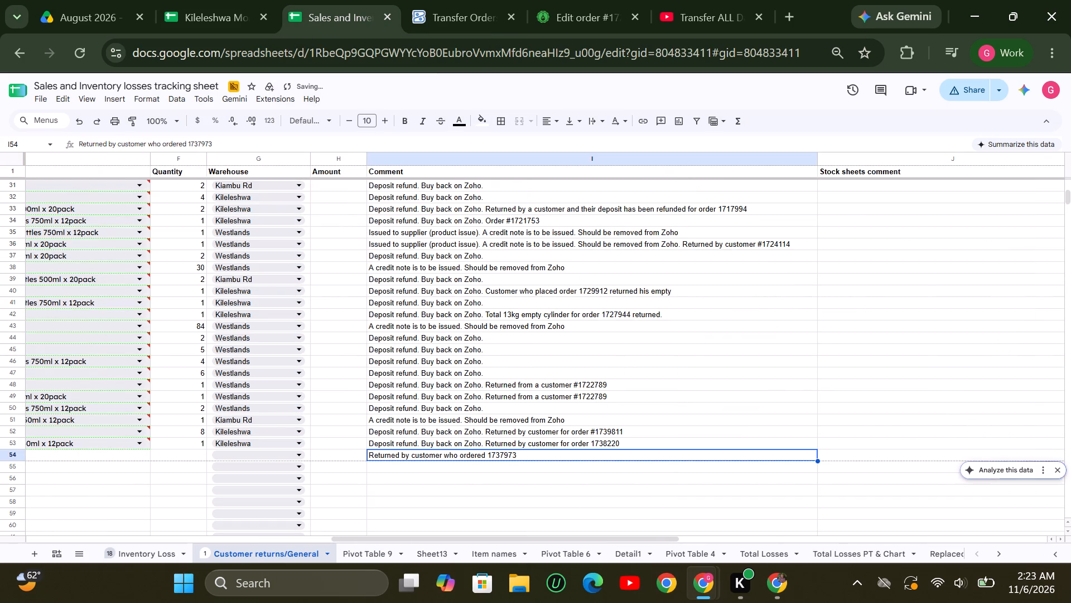
{"action": "left_click", "coordinate": [406, 409]}
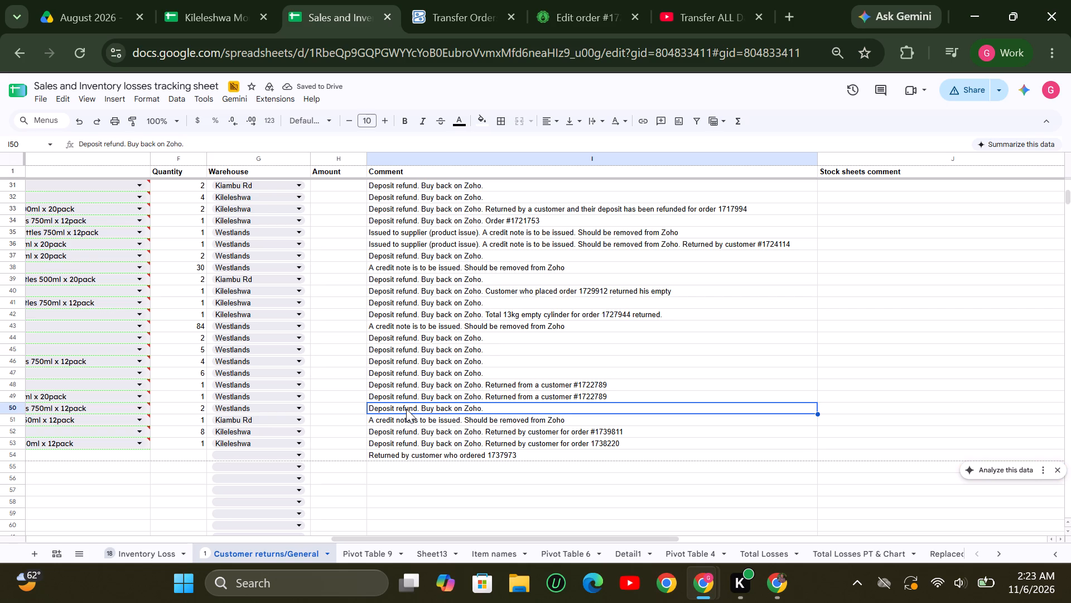
{"action": "key", "text": "ctrl+c"}
{"action": "double_click", "coordinate": [408, 457]}
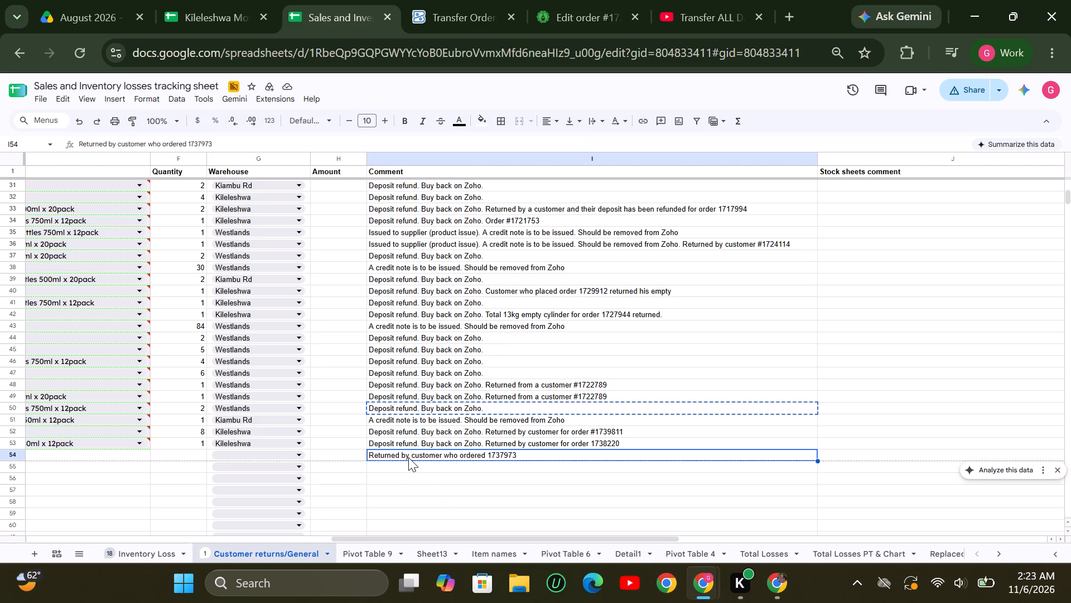
{"action": "left_click", "coordinate": [370, 453]}
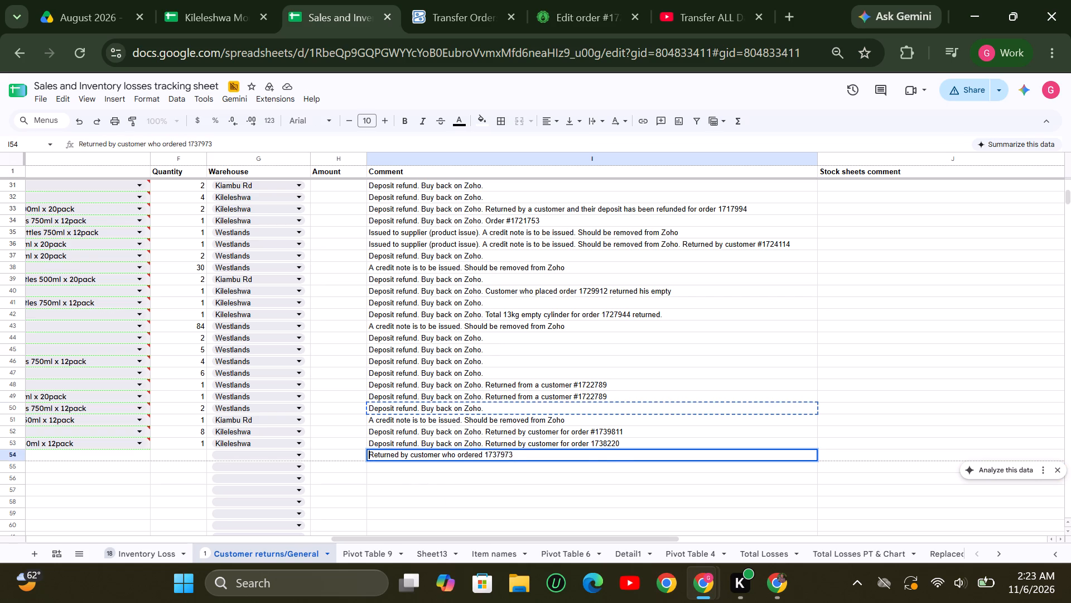
{"action": "key", "text": "ctrl+v"}
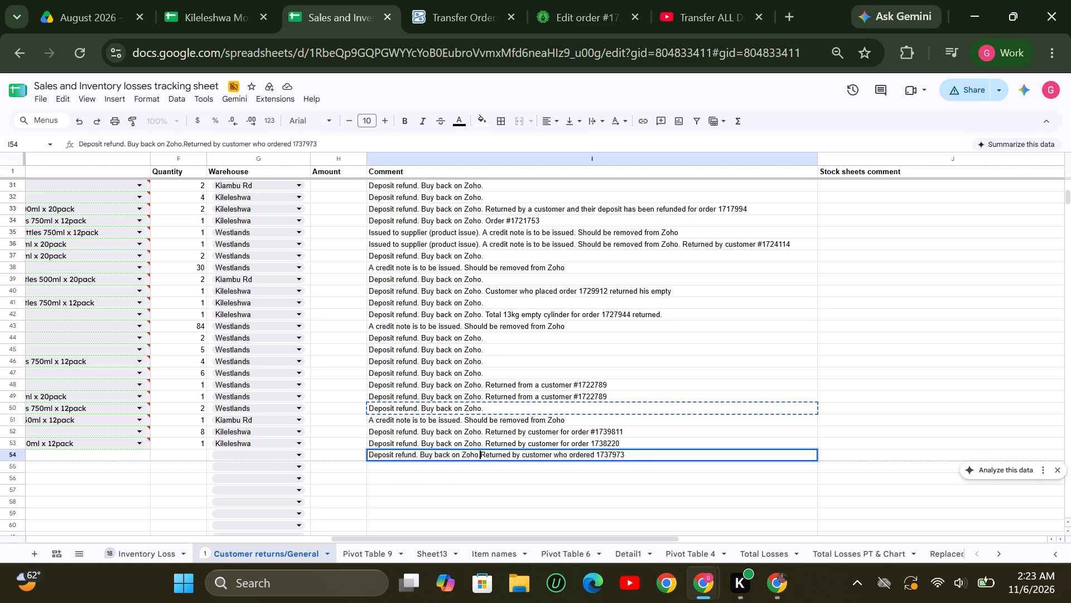
{"action": "key", "text": "space"}
Set row 54's warehouse to Kileleshwa and its quantity to 2 in the losses tracking sheet.
{"action": "left_click", "coordinate": [300, 457]}
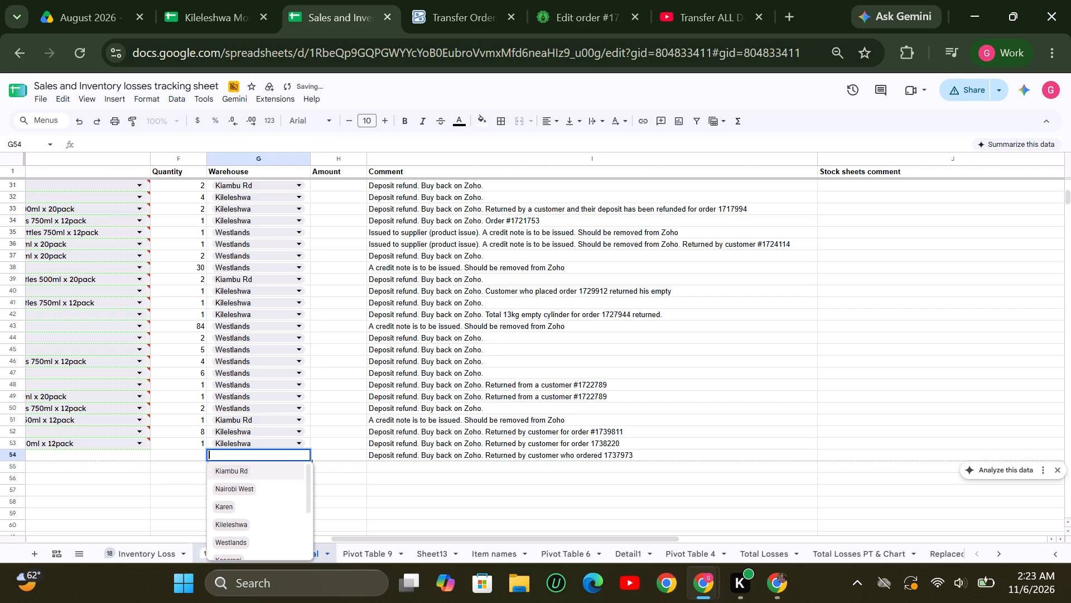
{"action": "left_click", "coordinate": [235, 527]}
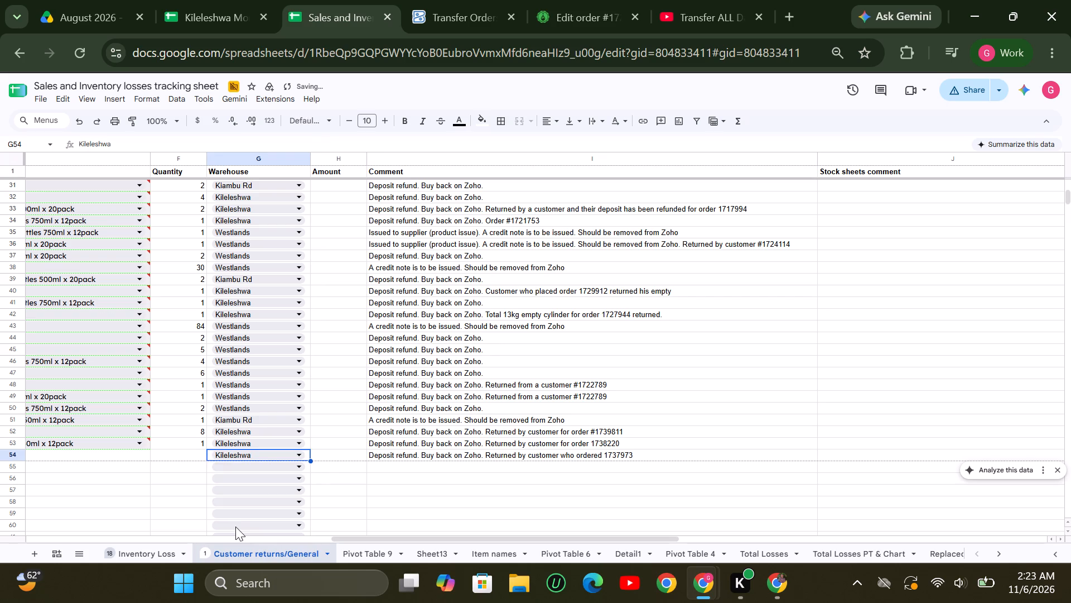
{"action": "left_click", "coordinate": [183, 457]}
{"action": "key", "text": "2"}
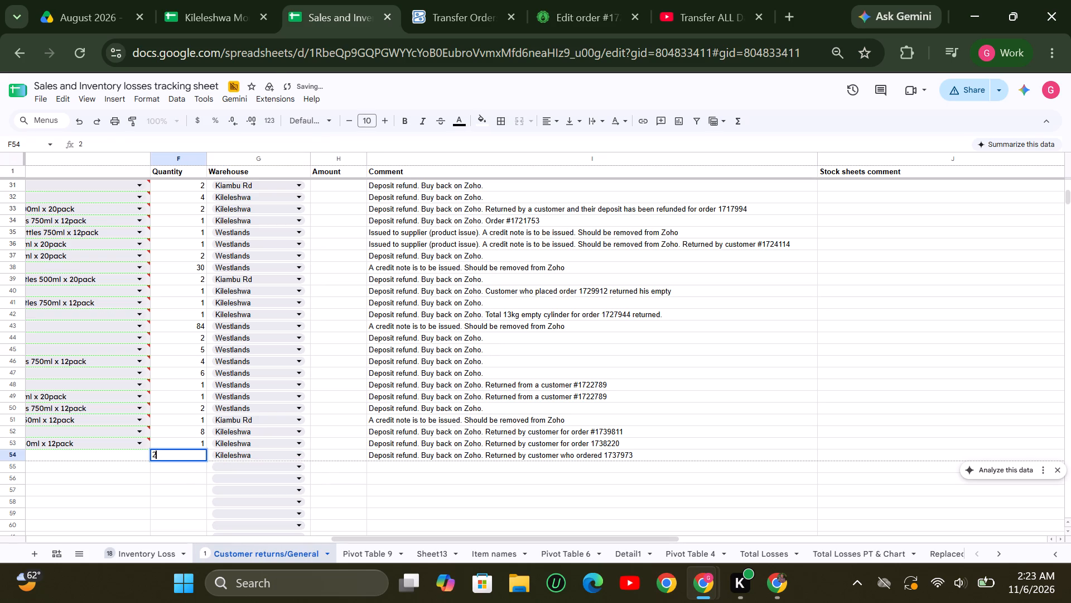
Copy the item name "Aquamist 20L Empty Bottle" from the Kileleshwa tracker's row 143 into row 54's item cell in the losses tracking sheet.
{"action": "left_click", "coordinate": [119, 456]}
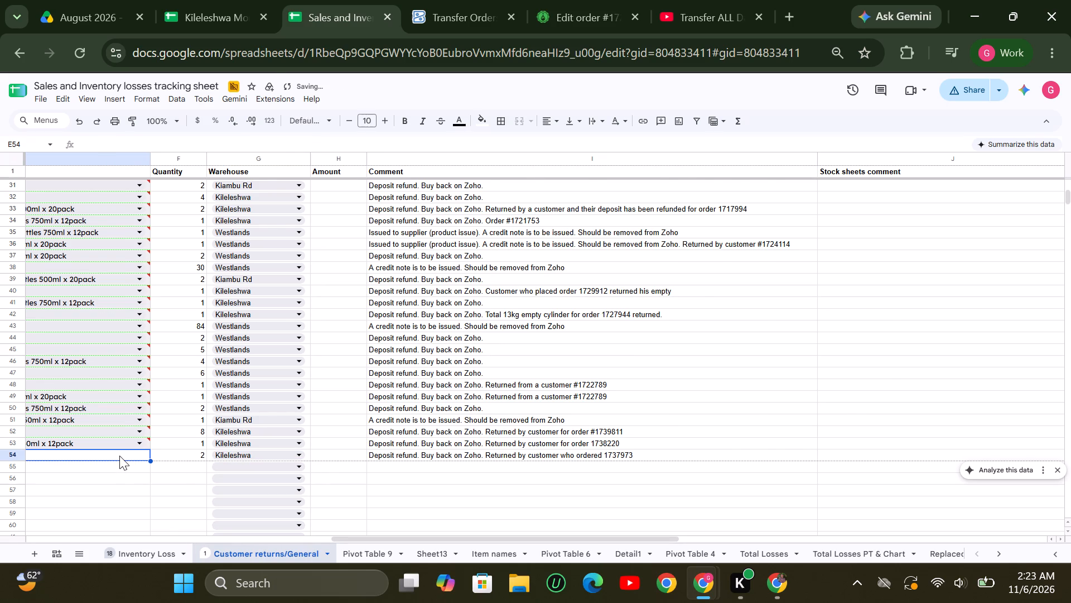
{"action": "key", "text": "Left"}
{"action": "key", "text": "Right"}
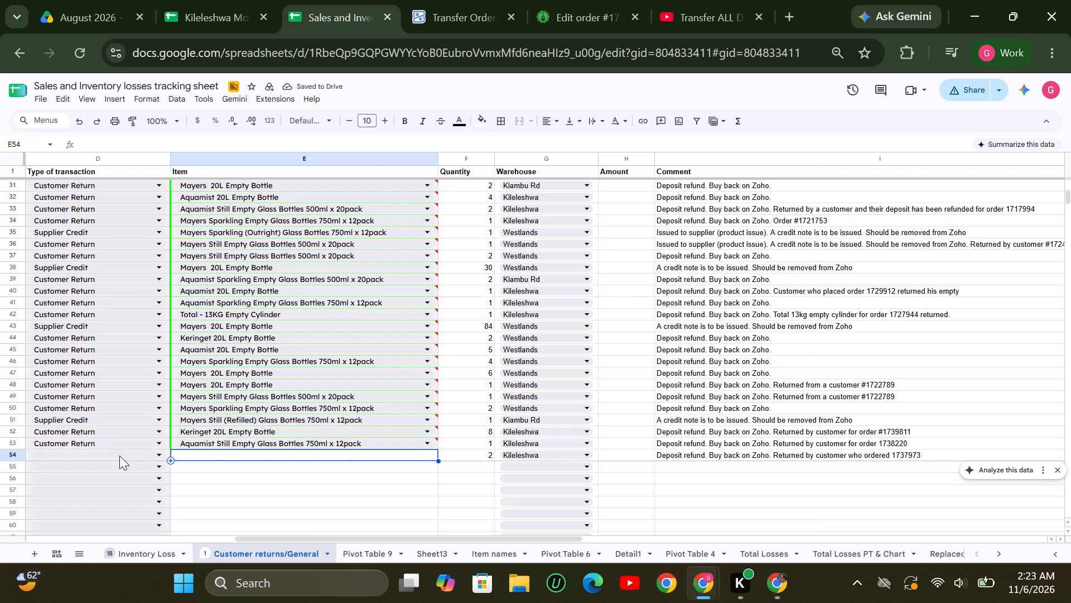
{"action": "left_click", "coordinate": [448, 13]}
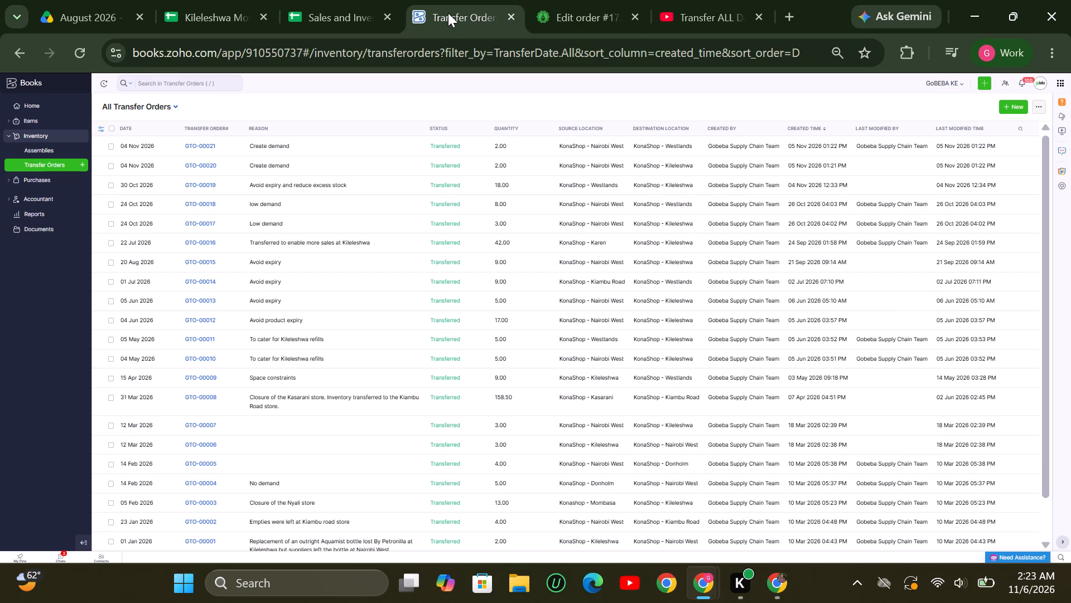
{"action": "left_click", "coordinate": [221, 12]}
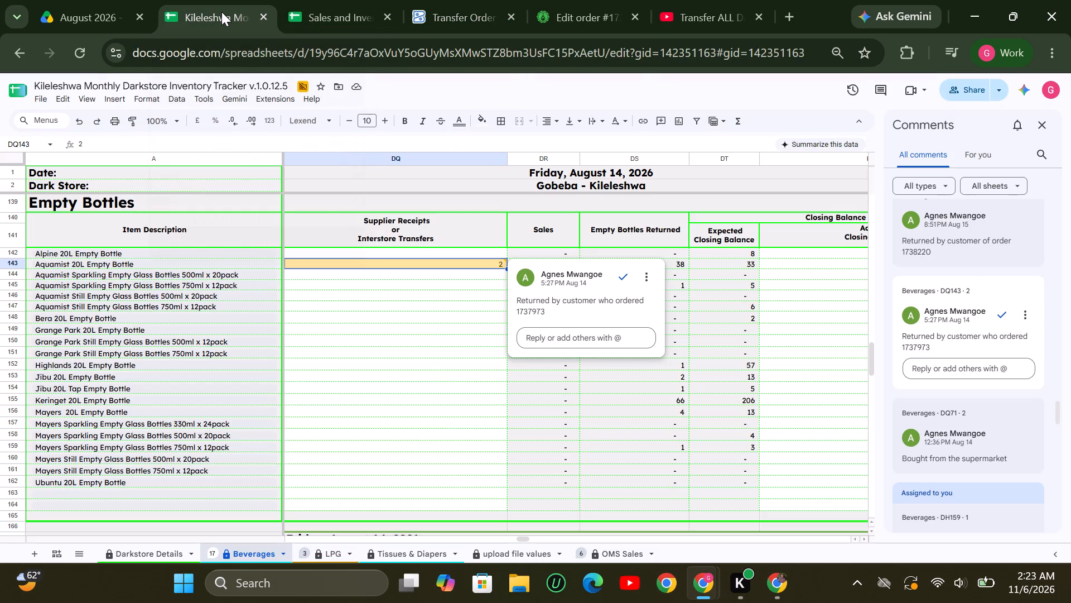
{"action": "left_click", "coordinate": [85, 266]}
{"action": "key", "text": "ctrl+c"}
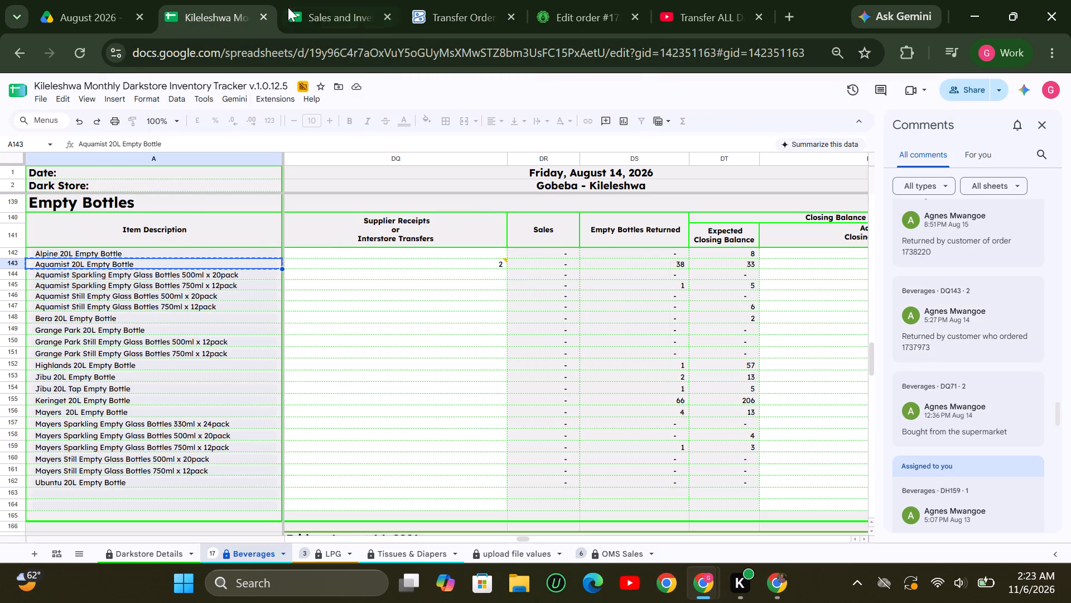
{"action": "left_click", "coordinate": [325, 23]}
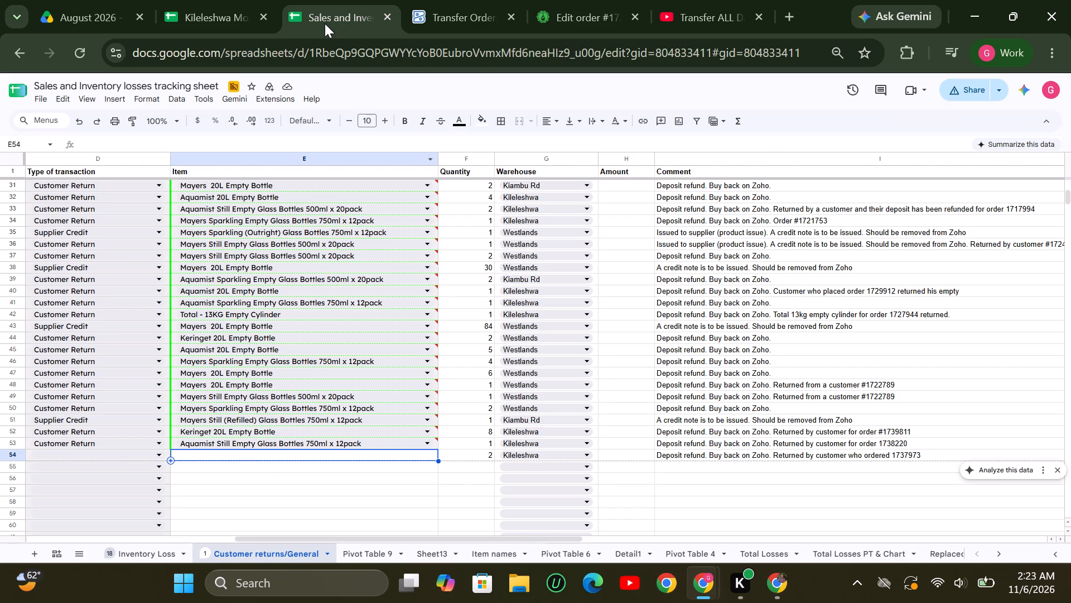
{"action": "key", "text": "ctrl+v"}
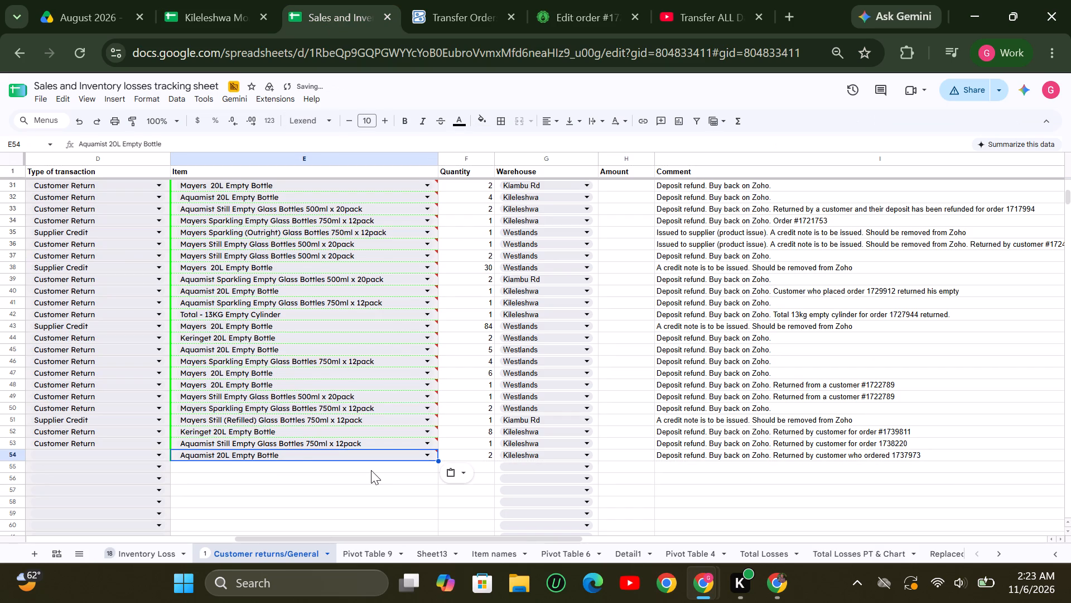
Set row 54's type of transaction to Customer Return.
{"action": "left_click", "coordinate": [158, 457]}
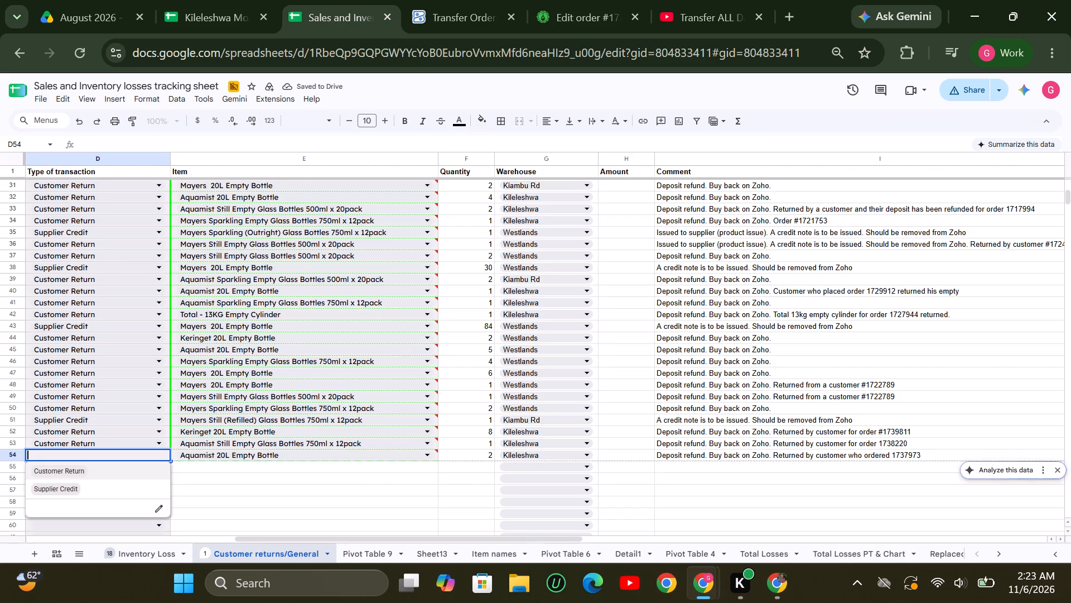
{"action": "left_click", "coordinate": [64, 467]}
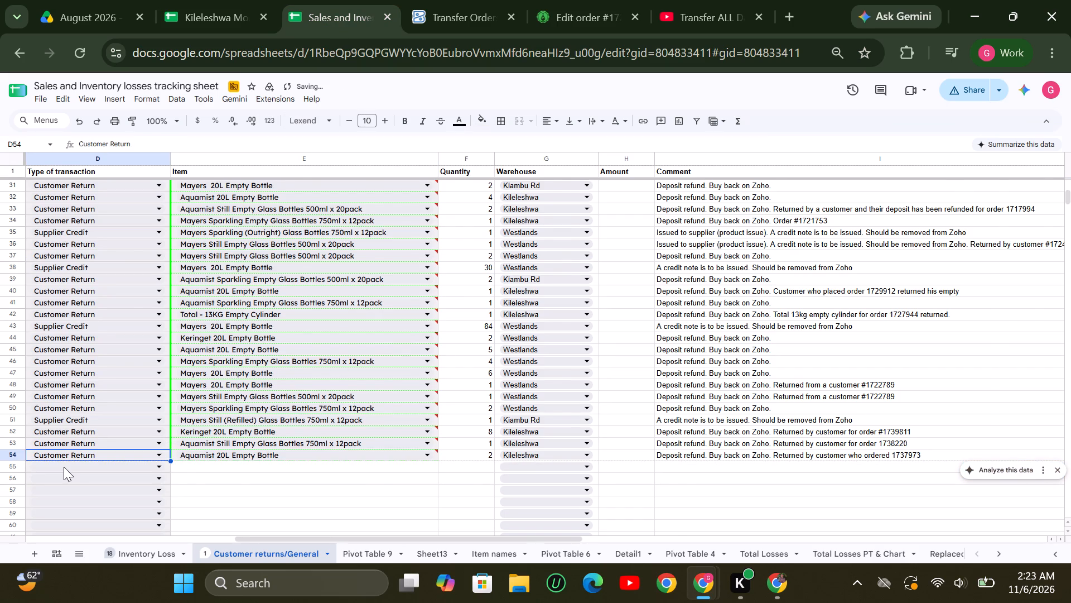
Copy the link to cell DQ143 of the Kileleshwa tracker into row 54's stock sheet cell link in the losses tracking sheet.
{"action": "key", "text": "Left"}
{"action": "key", "text": "Left"}
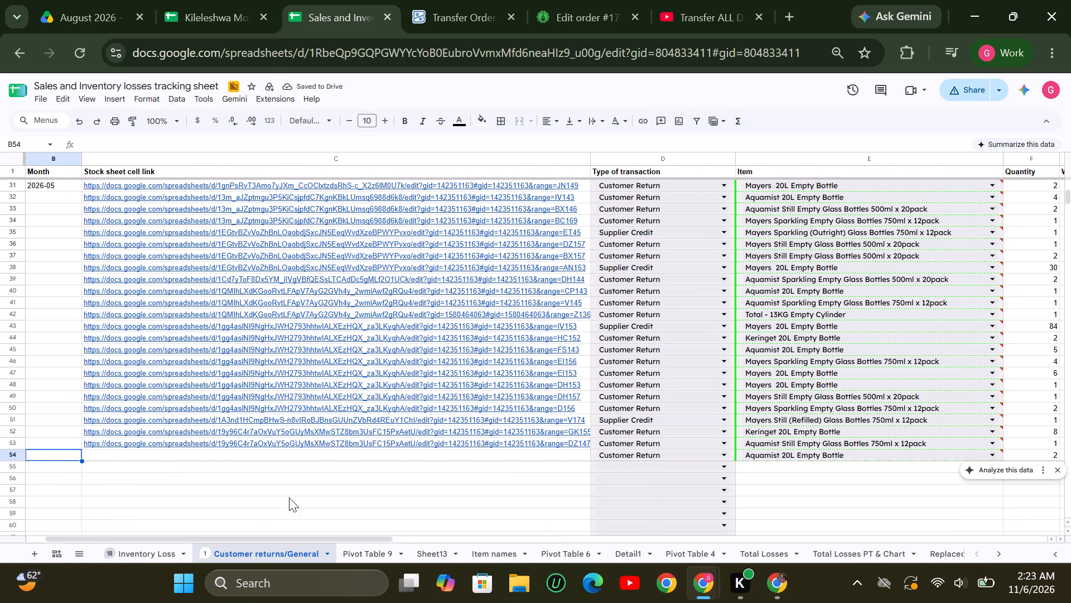
{"action": "left_click", "coordinate": [277, 450]}
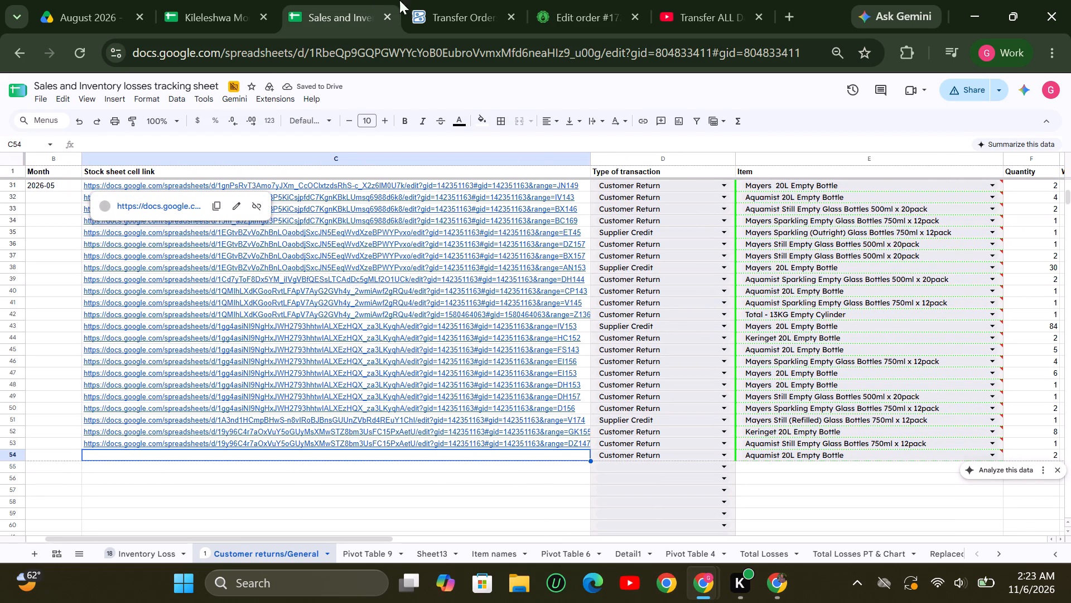
{"action": "left_click", "coordinate": [213, 10]}
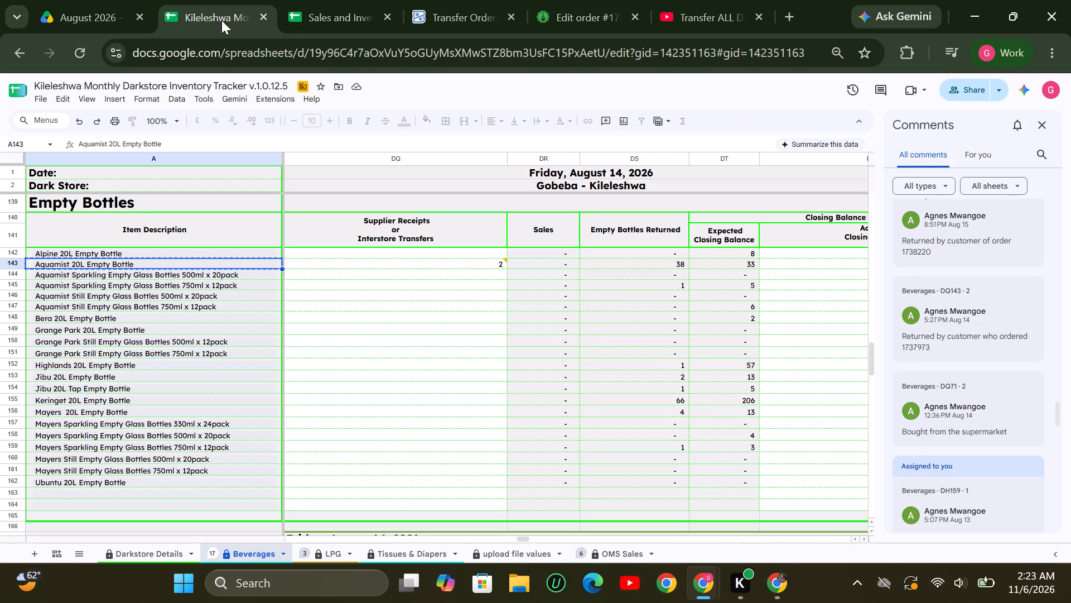
{"action": "left_click", "coordinate": [420, 264]}
{"action": "right_click", "coordinate": [420, 264]}
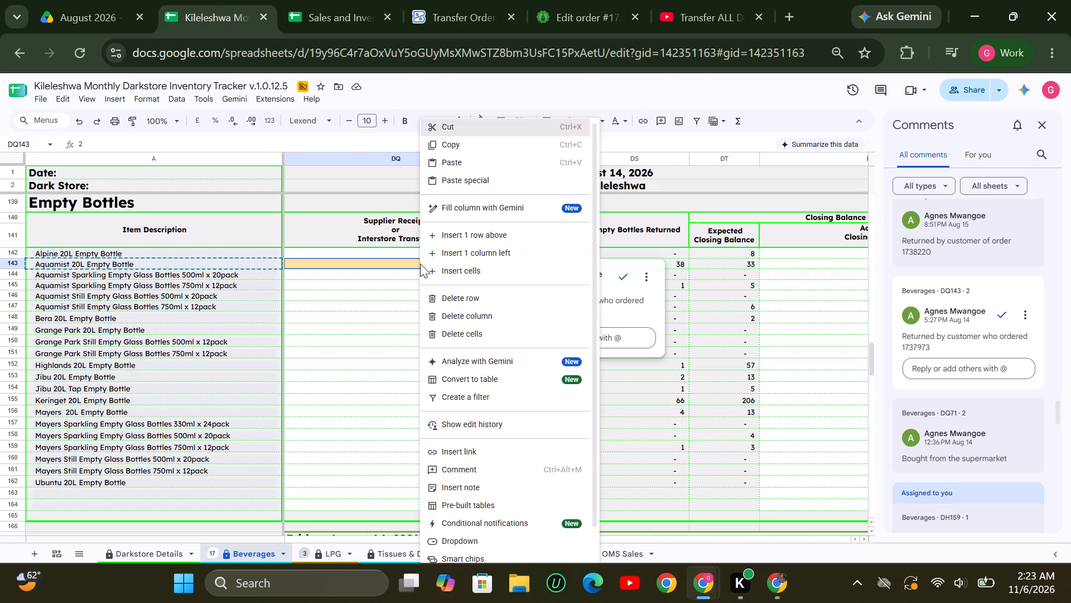
{"action": "scroll", "coordinate": [506, 478], "scroll_direction": "down", "scroll_amount": 4}
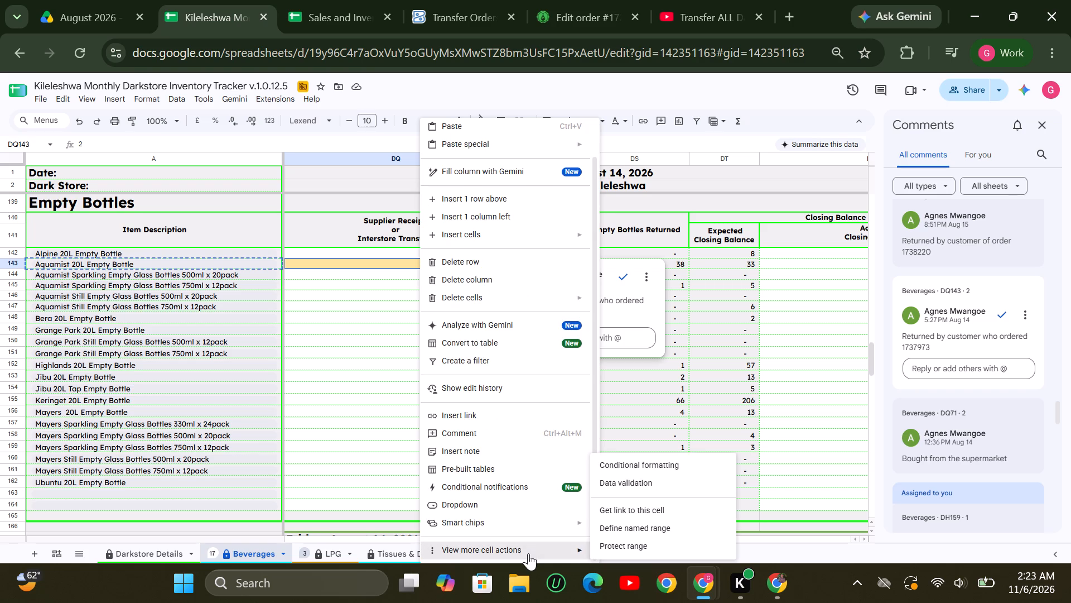
{"action": "left_click", "coordinate": [621, 509]}
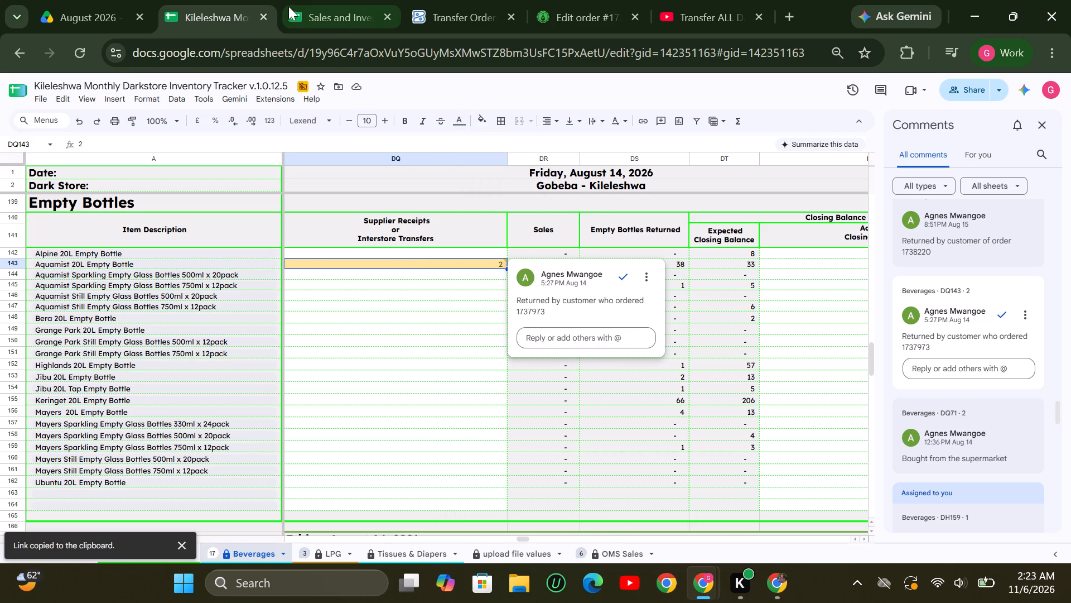
{"action": "left_click", "coordinate": [345, 21]}
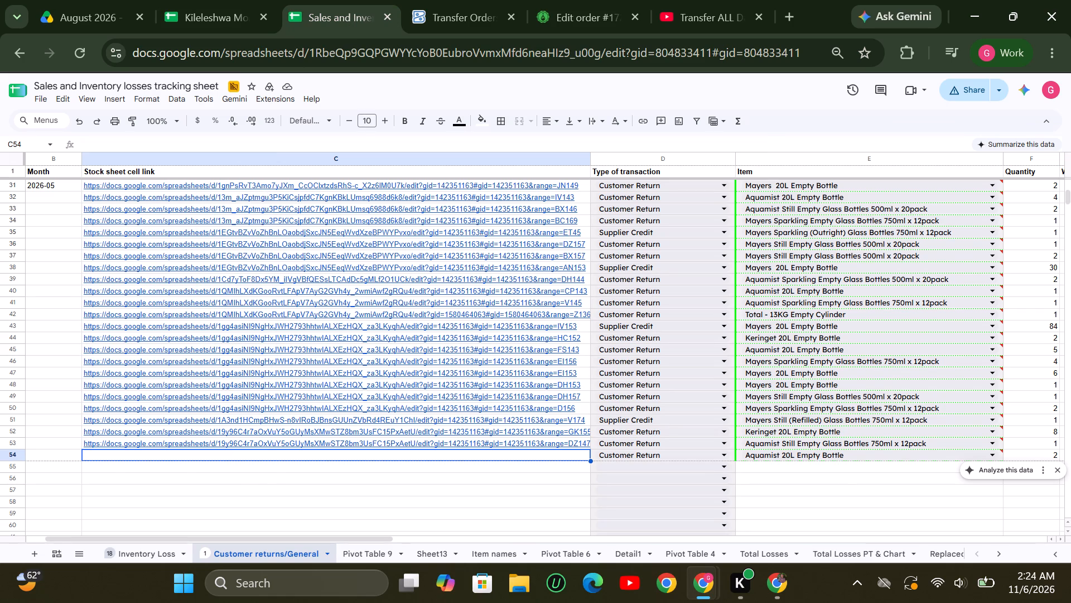
{"action": "left_click", "coordinate": [299, 455]}
{"action": "key", "text": "ctrl+v"}
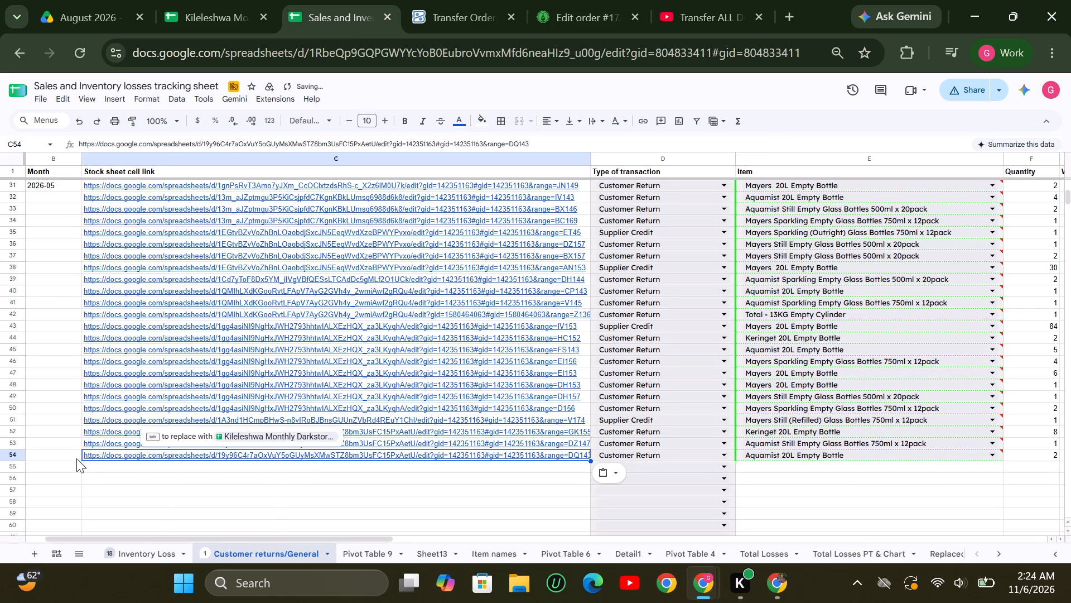
Enter 2026-08-14 as row 54's date, matching the date of the DQ143 entry in the Kileleshwa tracker.
{"action": "left_click", "coordinate": [76, 458]}
{"action": "key", "text": "Left"}
{"action": "key", "text": "Left"}
{"action": "key", "text": "Left"}
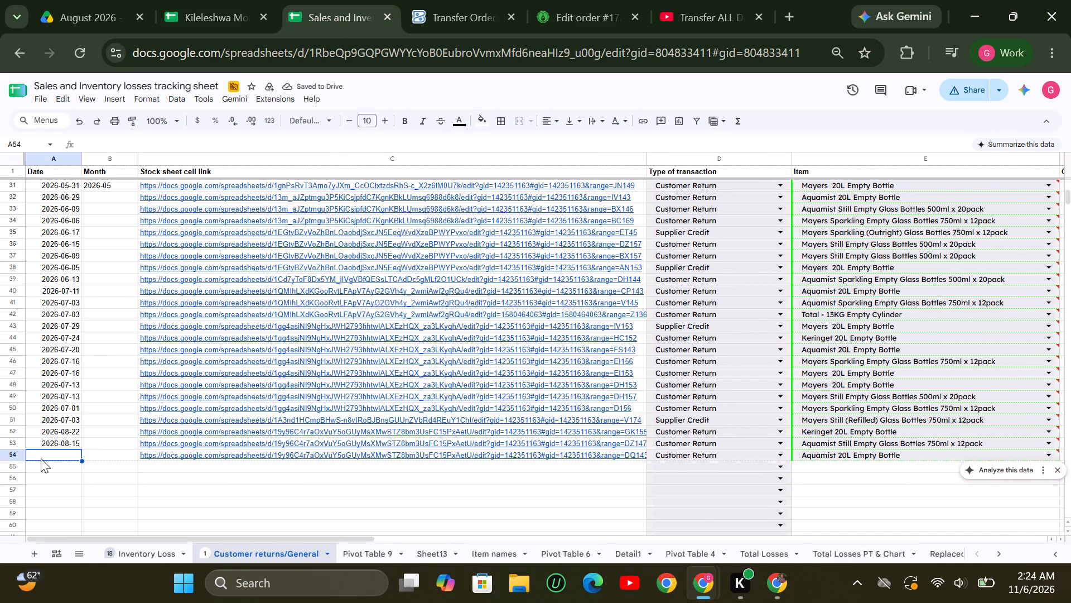
{"action": "left_click", "coordinate": [41, 458]}
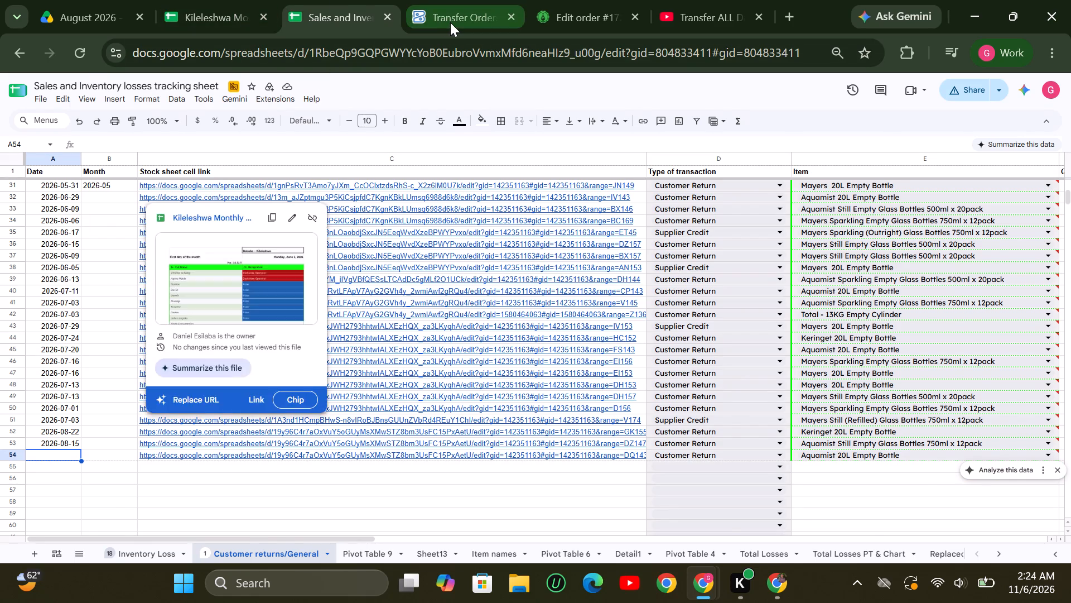
{"action": "left_click", "coordinate": [450, 22]}
{"action": "left_click", "coordinate": [196, 20]}
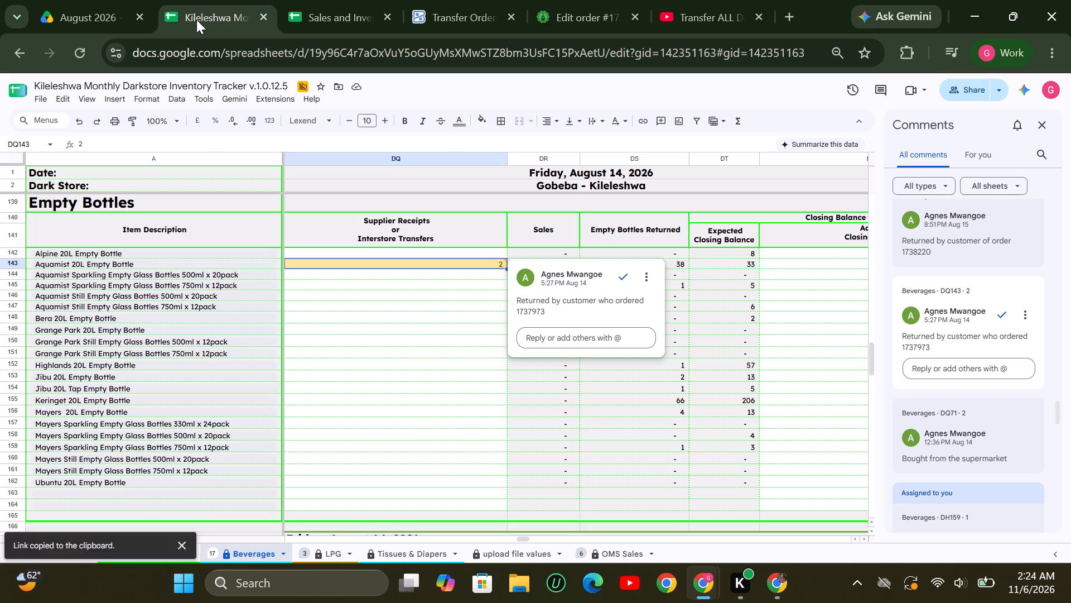
{"action": "left_click", "coordinate": [326, 13]}
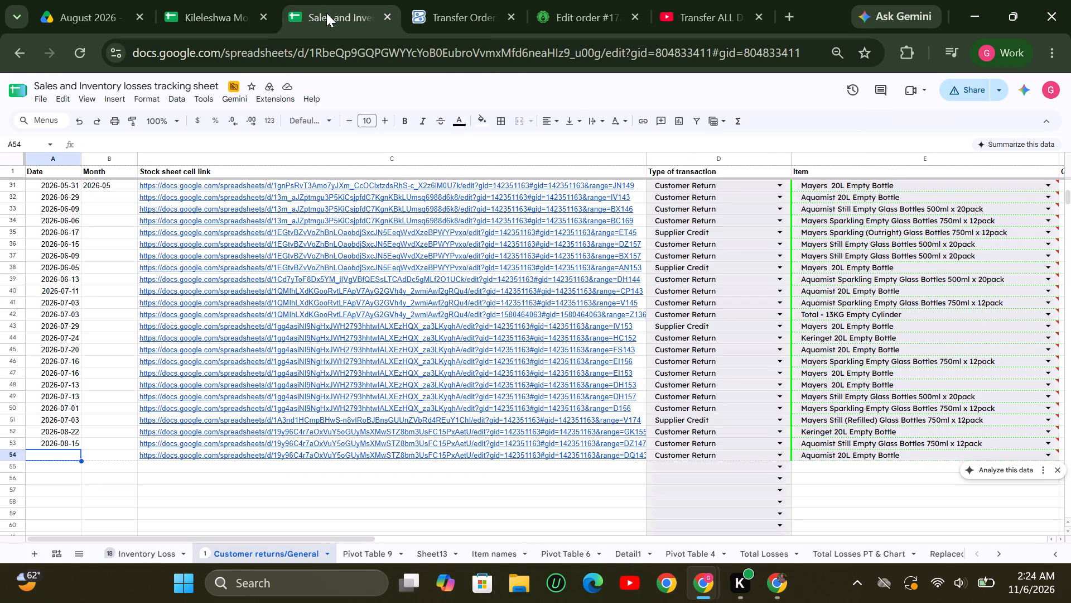
{"action": "type", "text": "2026"}
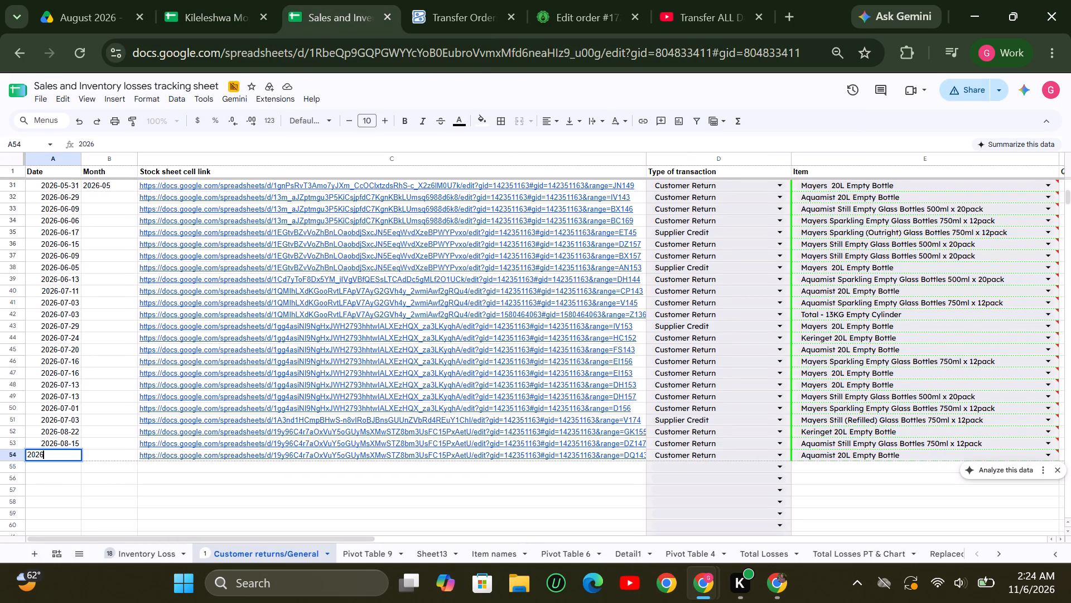
{"action": "type", "text": "-08-14"}
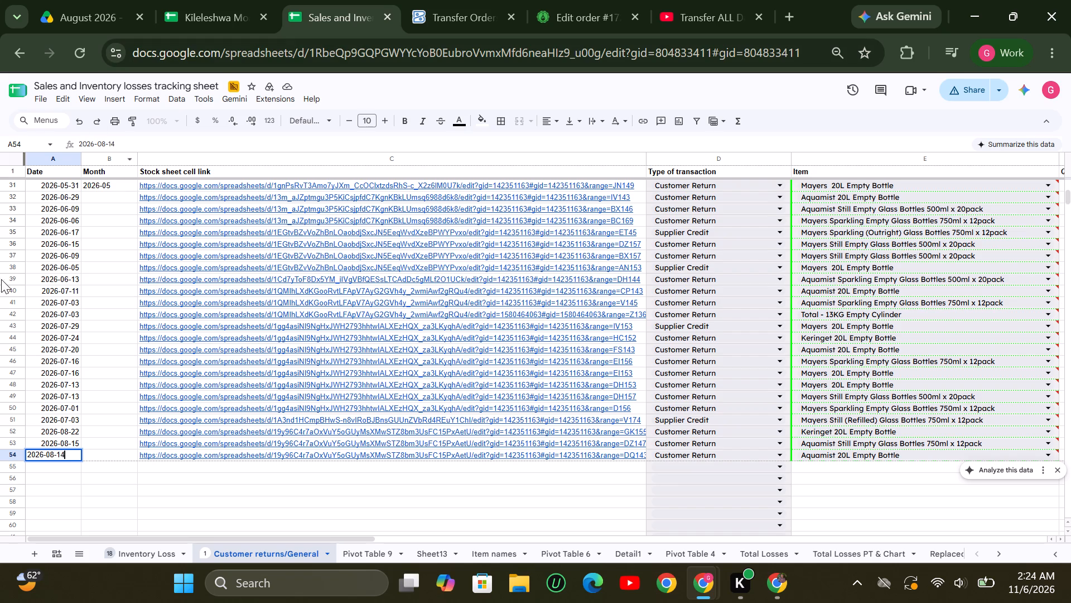
{"action": "left_click", "coordinate": [69, 473]}
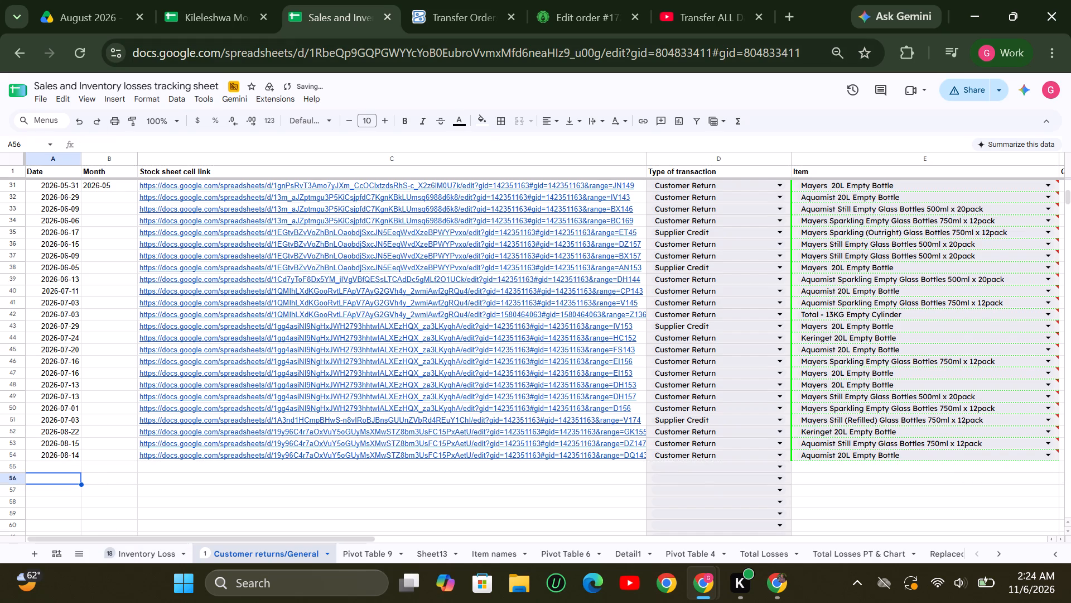
{"action": "left_click", "coordinate": [71, 462]}
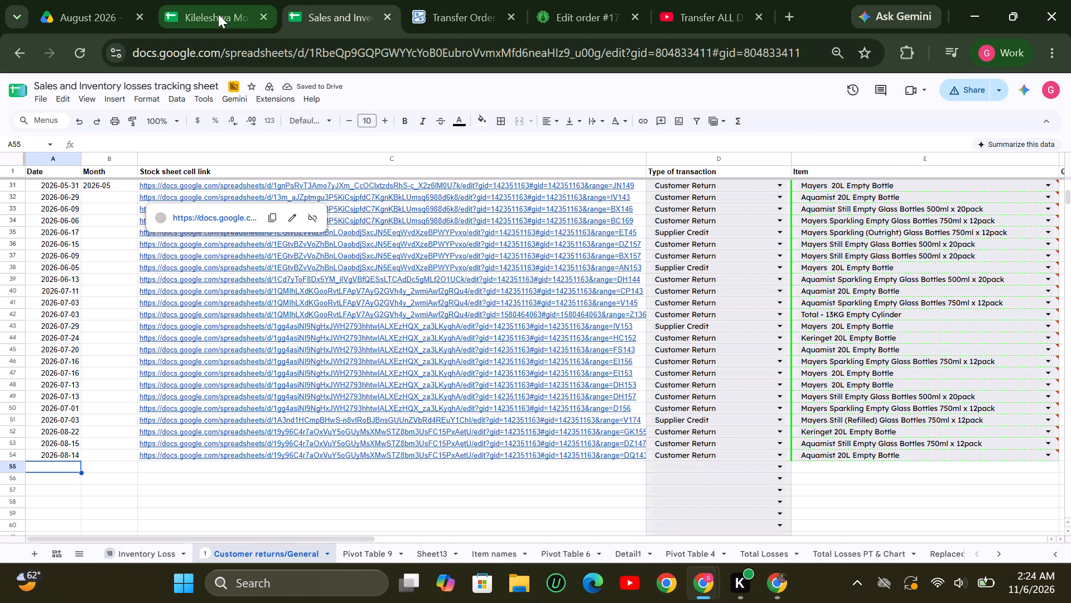
Review the Kileleshwa tracker's comment on cell DQ71 and the older comments listed after it.
{"action": "left_click", "coordinate": [218, 14]}
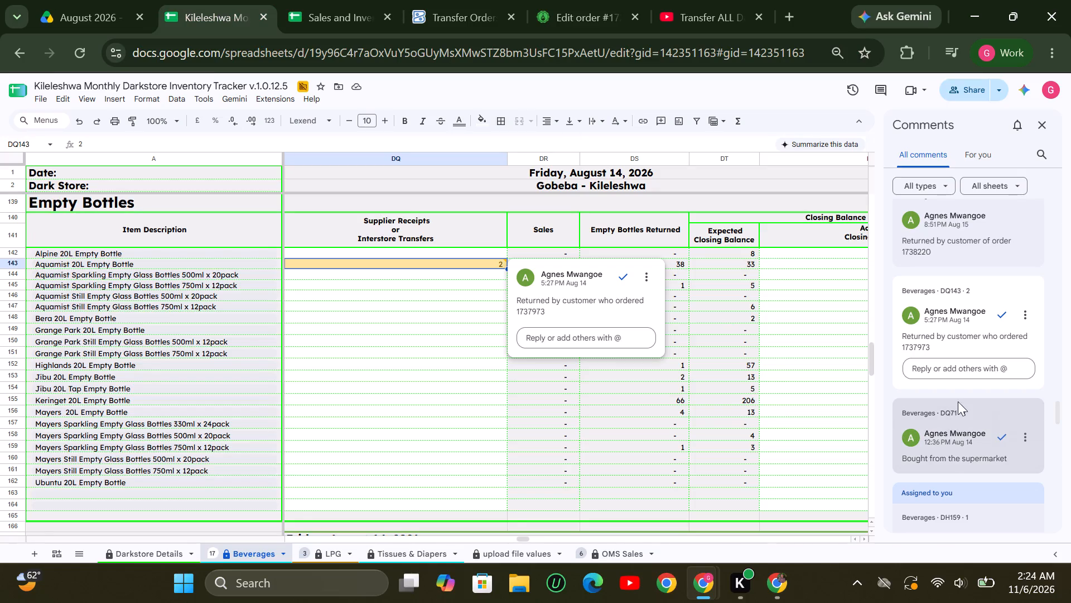
{"action": "scroll", "coordinate": [965, 376], "scroll_direction": "down", "scroll_amount": 2}
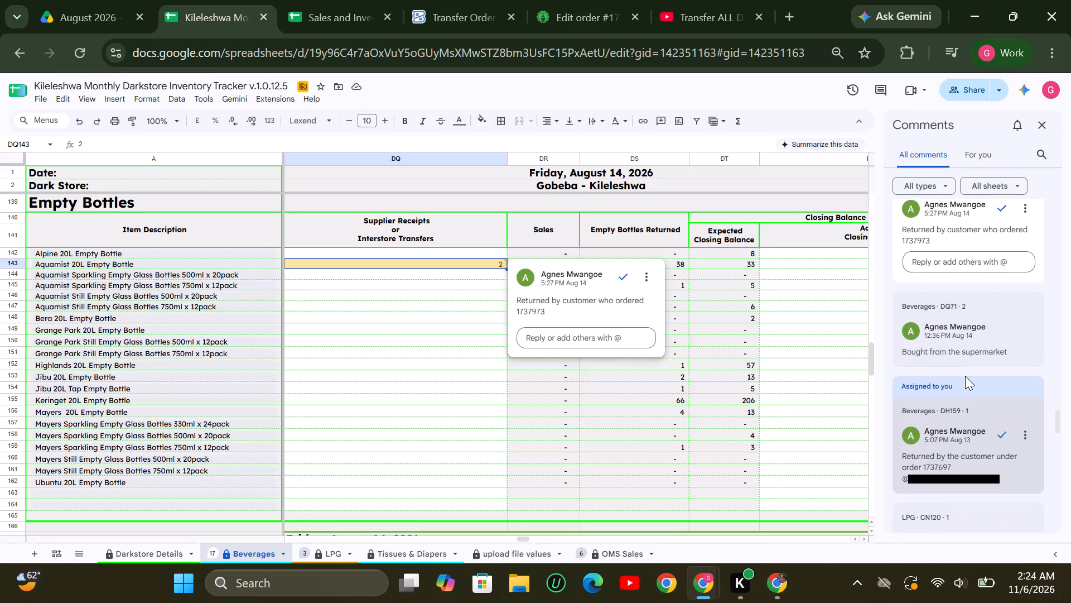
{"action": "left_click", "coordinate": [952, 357]}
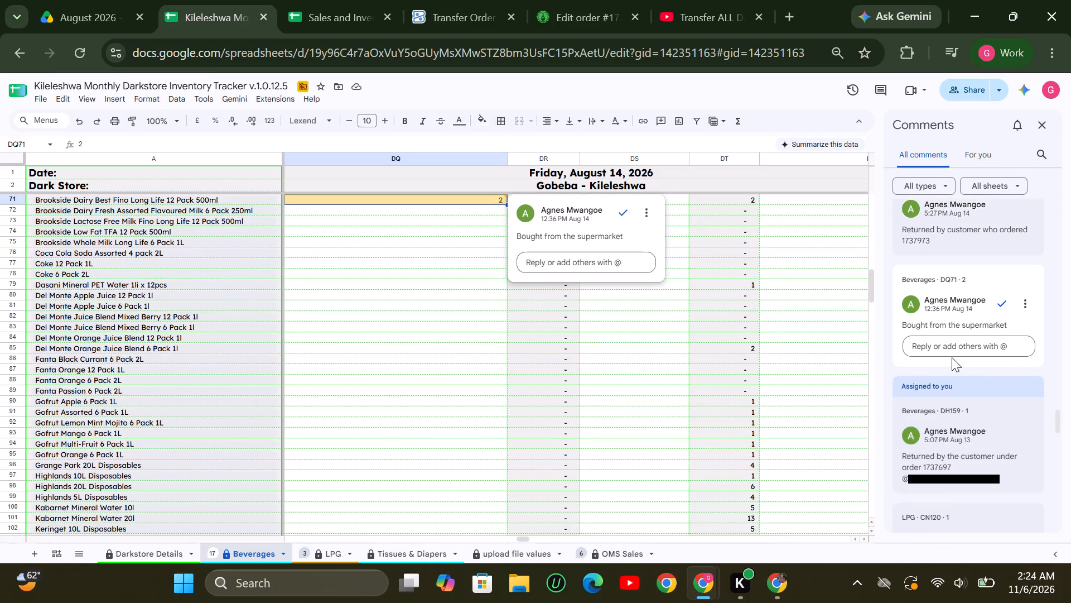
{"action": "scroll", "coordinate": [952, 357], "scroll_direction": "down", "scroll_amount": 2}
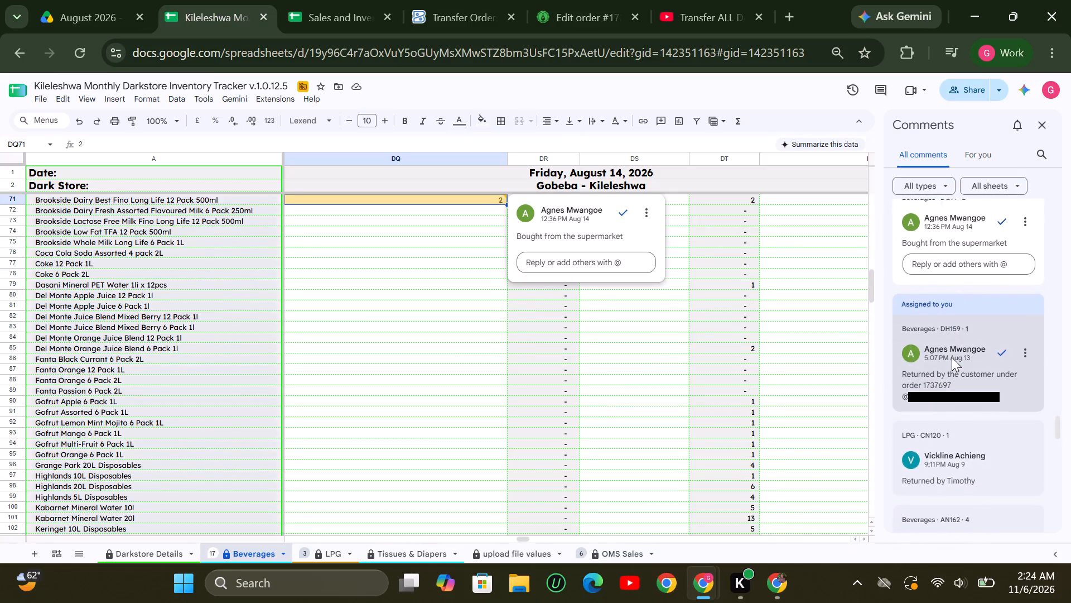
{"action": "scroll", "coordinate": [952, 357], "scroll_direction": "down", "scroll_amount": 2}
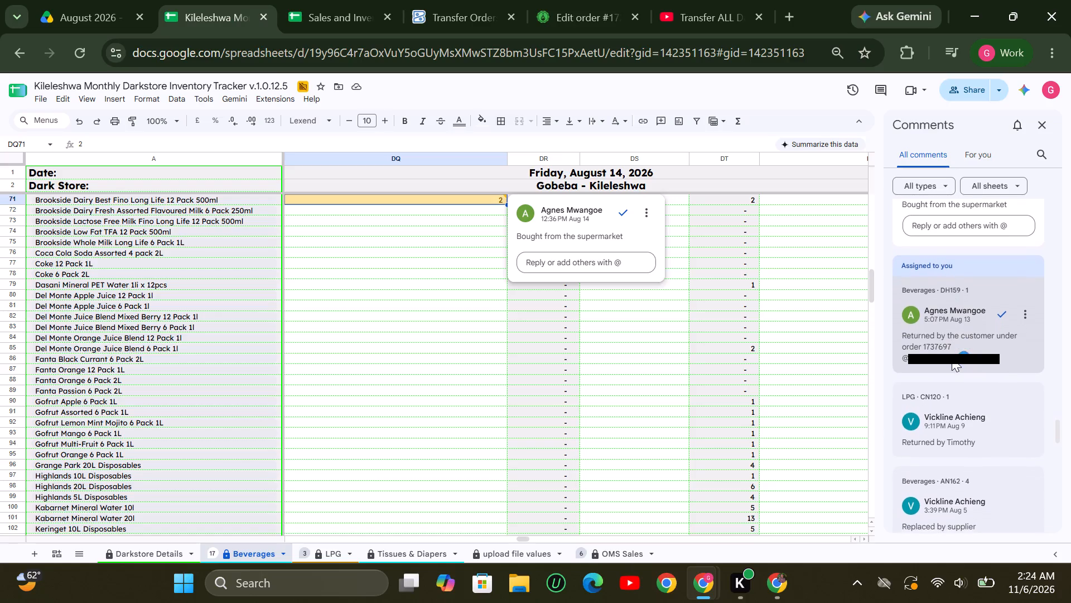
{"action": "scroll", "coordinate": [952, 357], "scroll_direction": "down", "scroll_amount": 1}
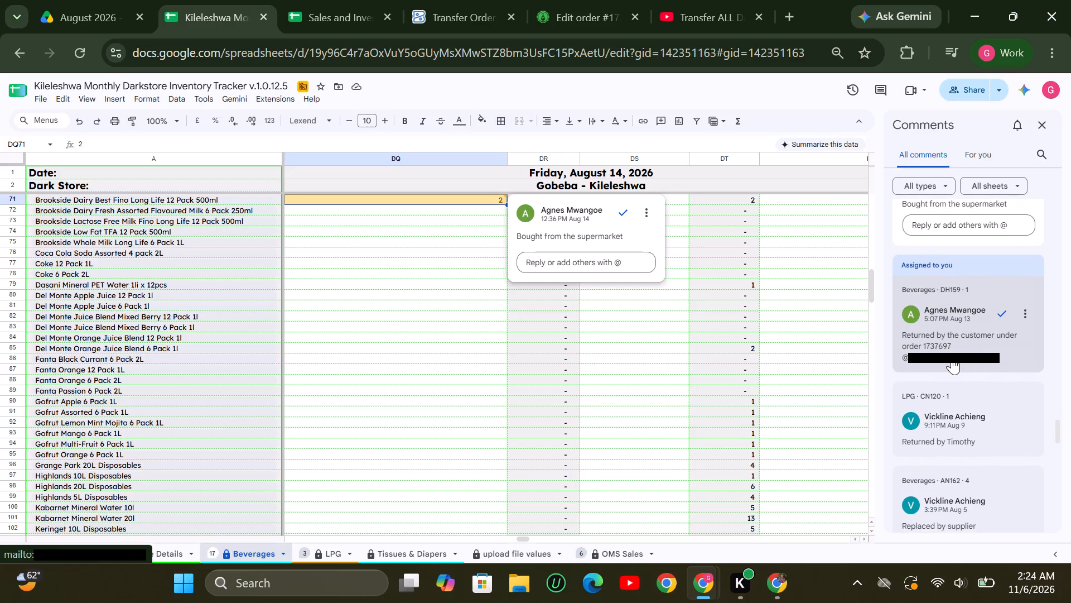
{"action": "left_click", "coordinate": [948, 334]}
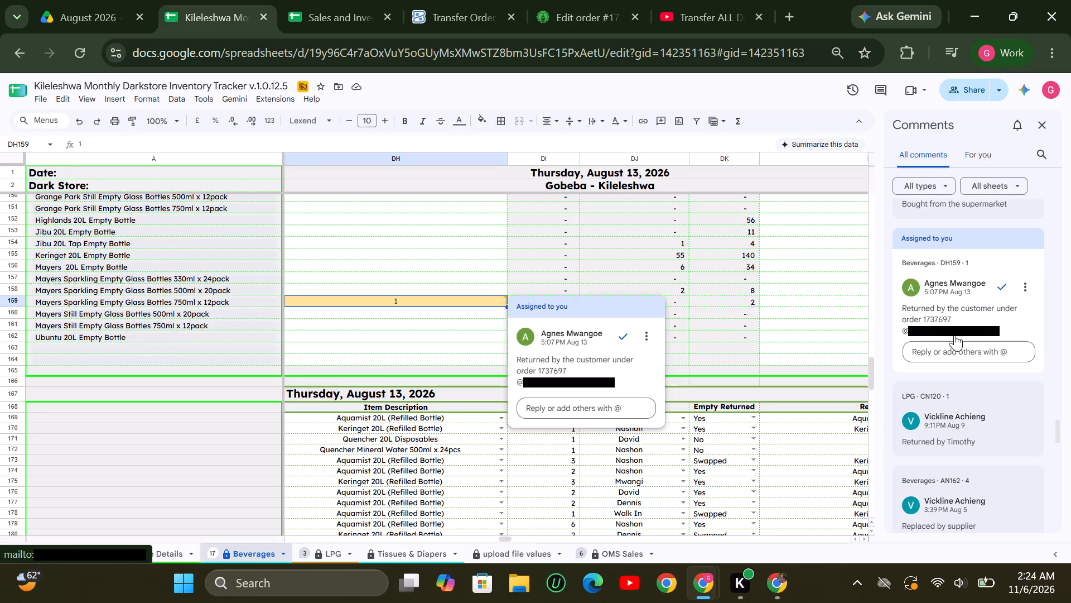
{"action": "left_click", "coordinate": [969, 316]}
{"action": "left_click_drag", "start_coordinate": [969, 316], "coordinate": [908, 310]}
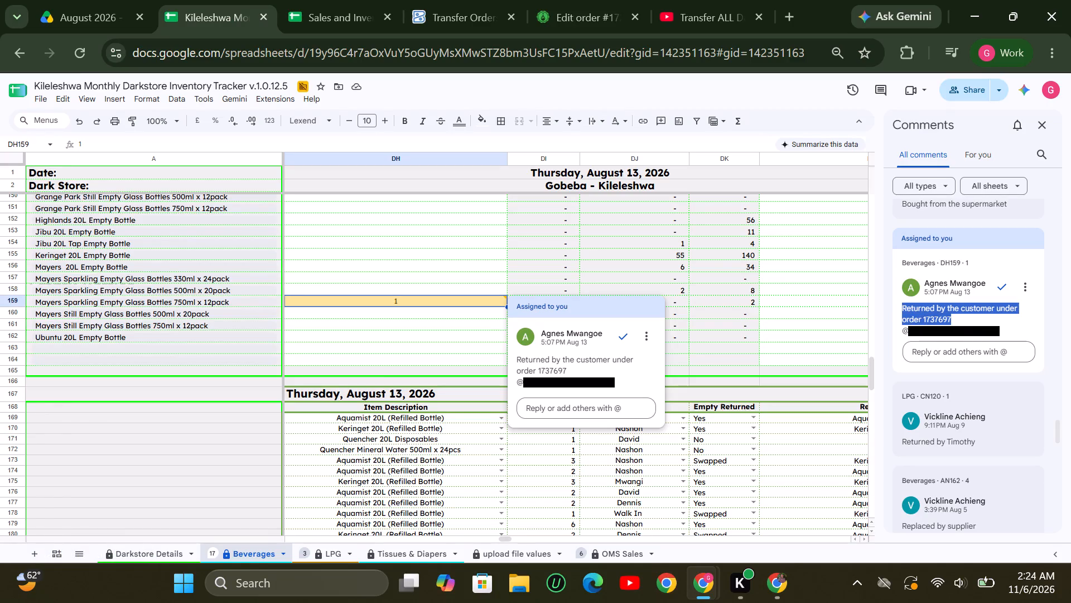
{"action": "key", "text": "ctrl+c"}
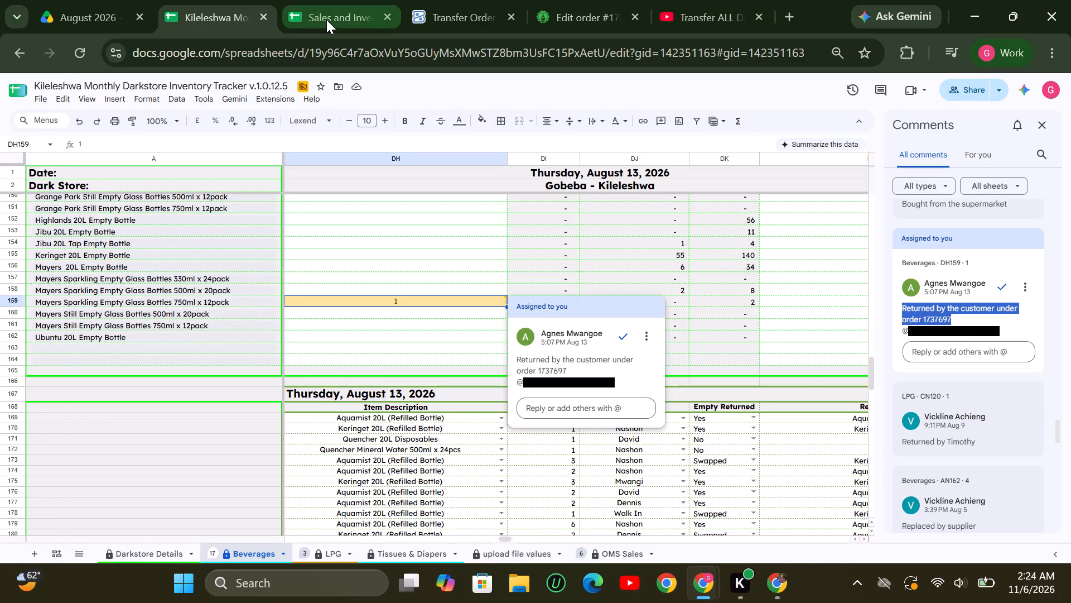
{"action": "left_click", "coordinate": [326, 20]}
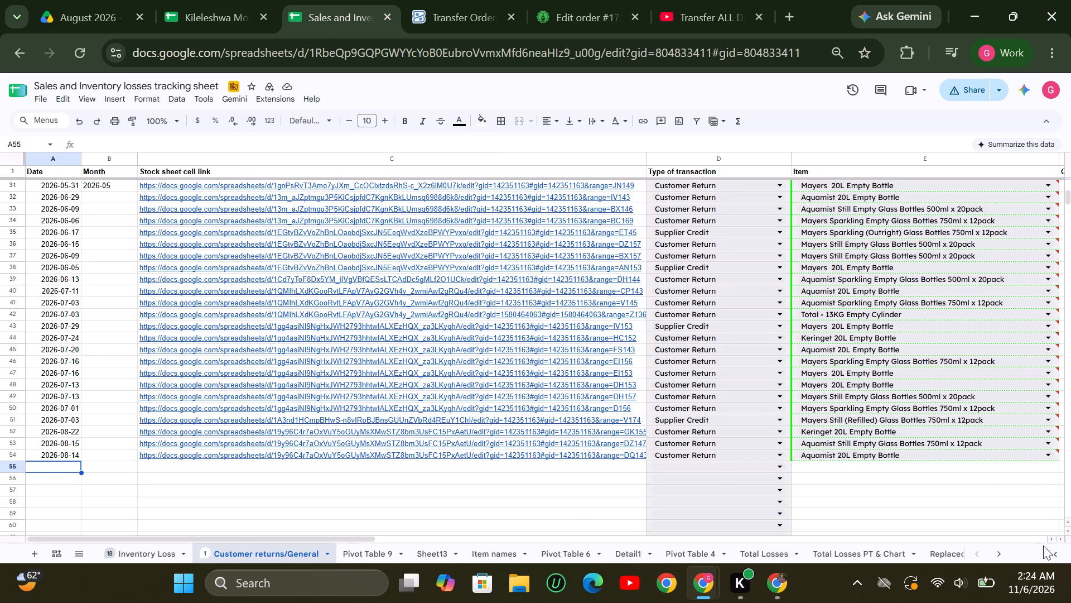
{"action": "left_click", "coordinate": [1036, 540]}
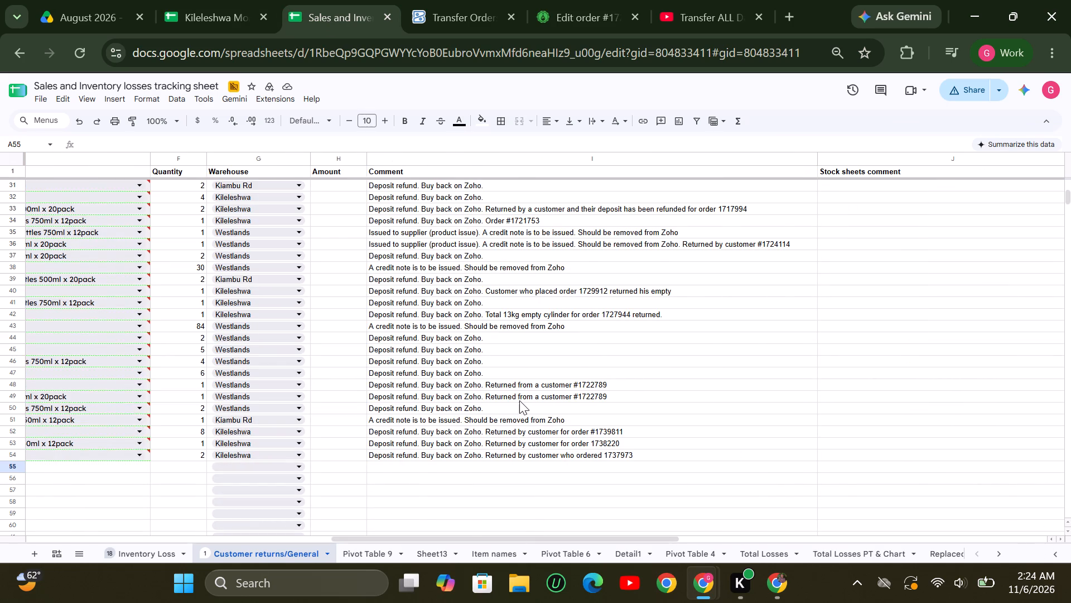
{"action": "left_click", "coordinate": [454, 465]}
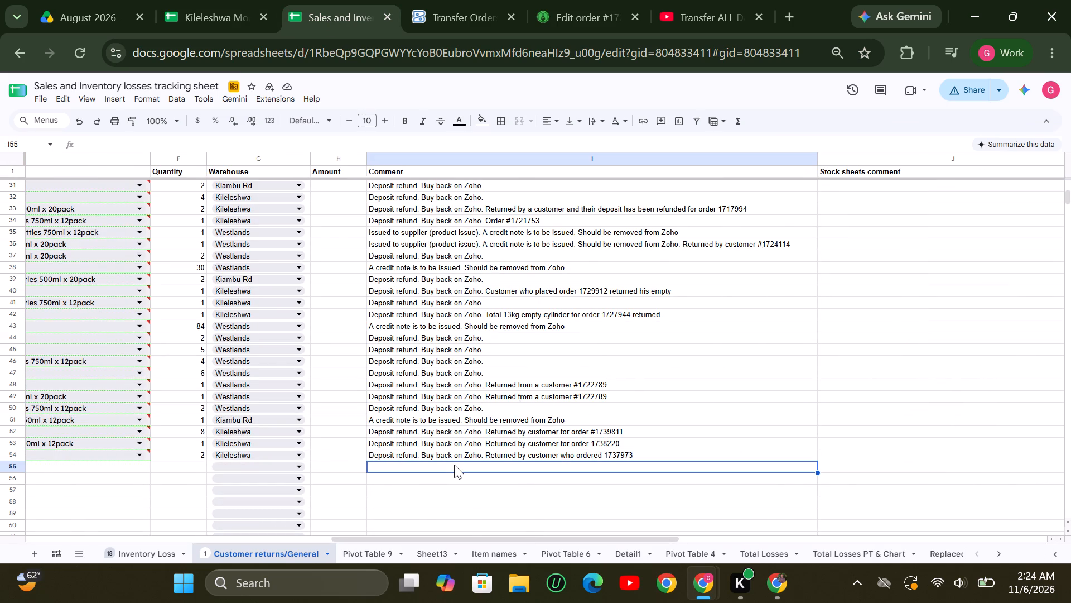
{"action": "key", "text": "ctrl+shift+v"}
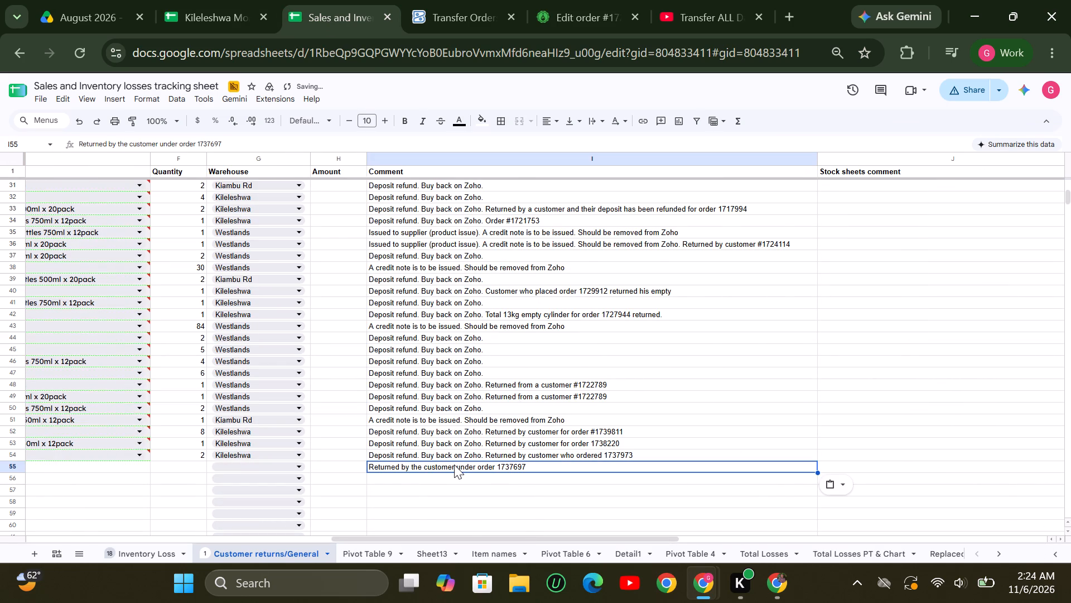
Prefix row 55's comment with "Deposit refund. Buy back on Zoho." copied from an earlier row, spaced before the existing text.
{"action": "double_click", "coordinate": [401, 467]}
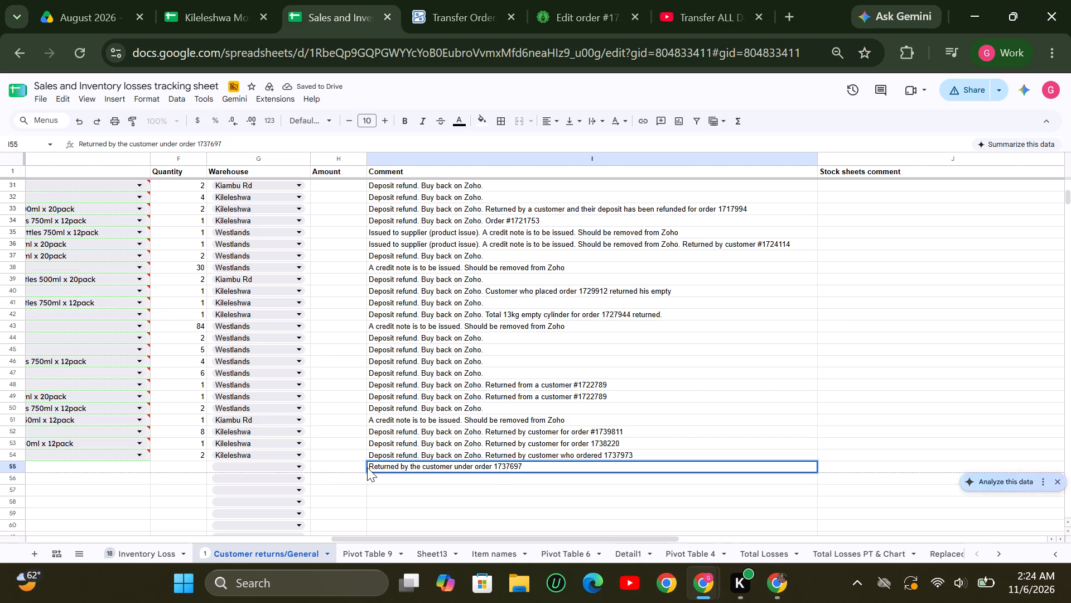
{"action": "left_click", "coordinate": [407, 409]}
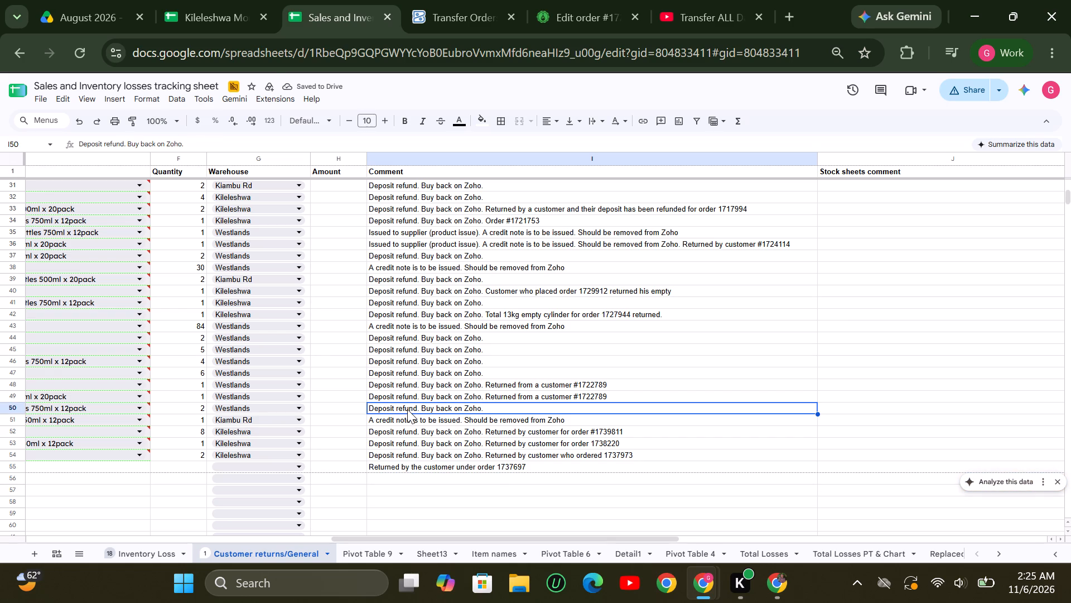
{"action": "key", "text": "ctrl+c"}
{"action": "double_click", "coordinate": [390, 470]}
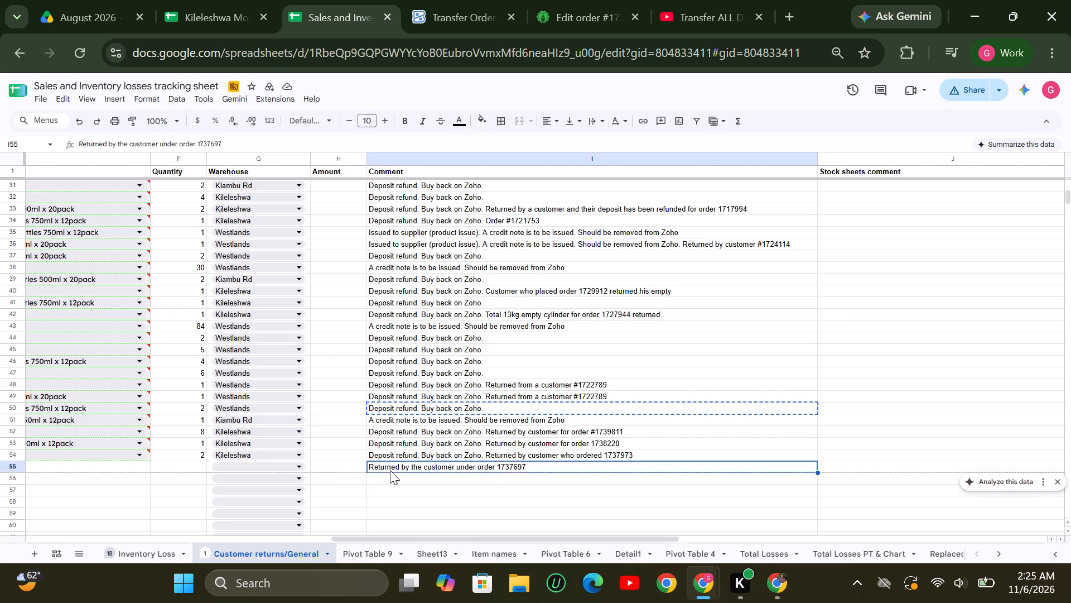
{"action": "left_click", "coordinate": [370, 465]}
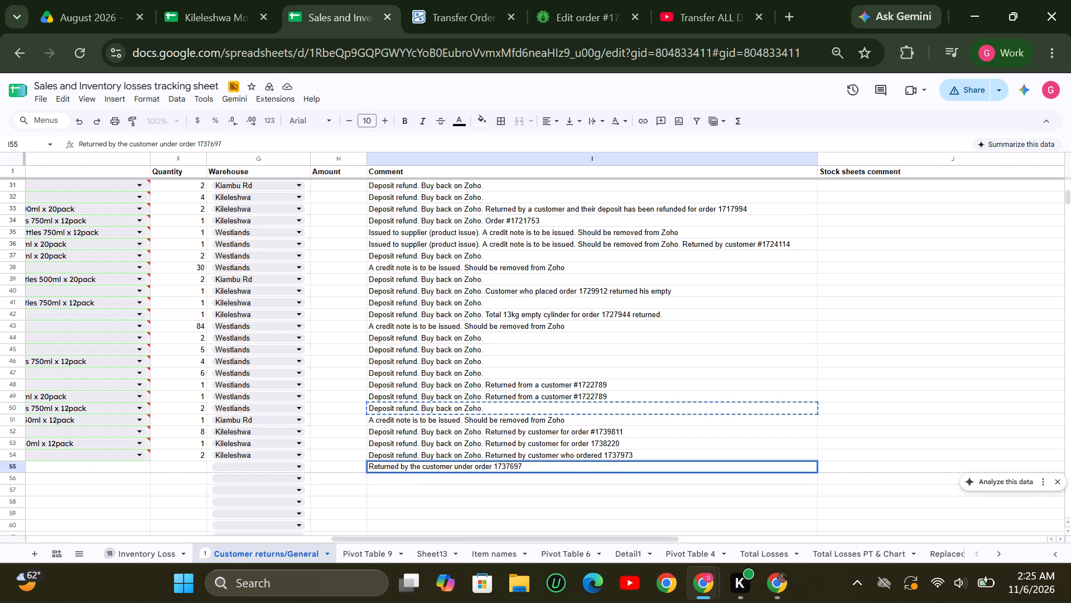
{"action": "key", "text": "ctrl+v"}
{"action": "key", "text": "period"}
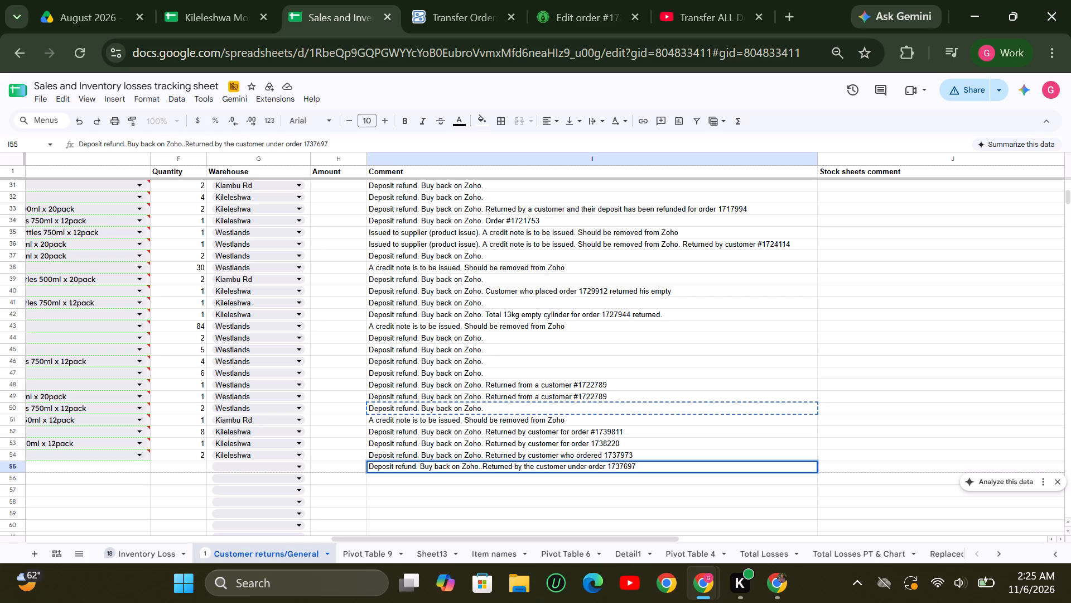
{"action": "key", "text": "space"}
{"action": "key", "text": "BackSpace"}
{"action": "key", "text": "BackSpace"}
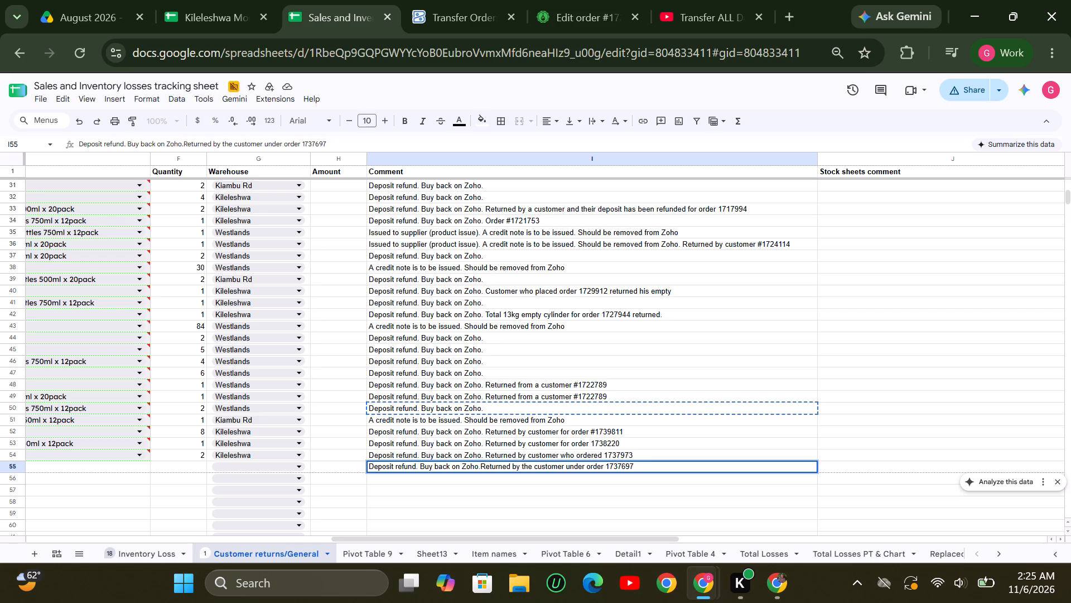
{"action": "key", "text": "space"}
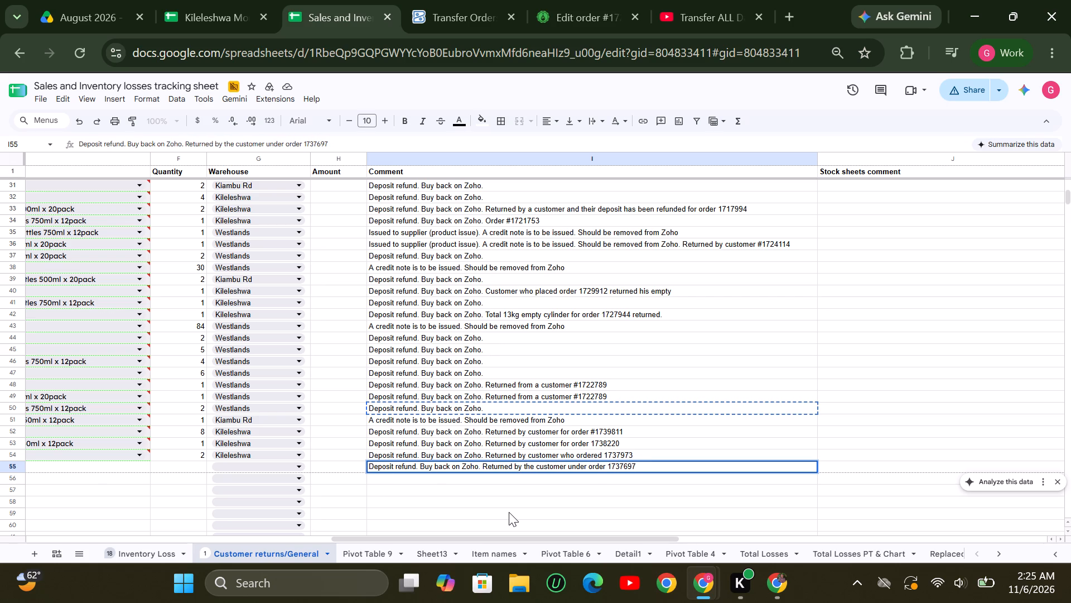
{"action": "left_click", "coordinate": [509, 512]}
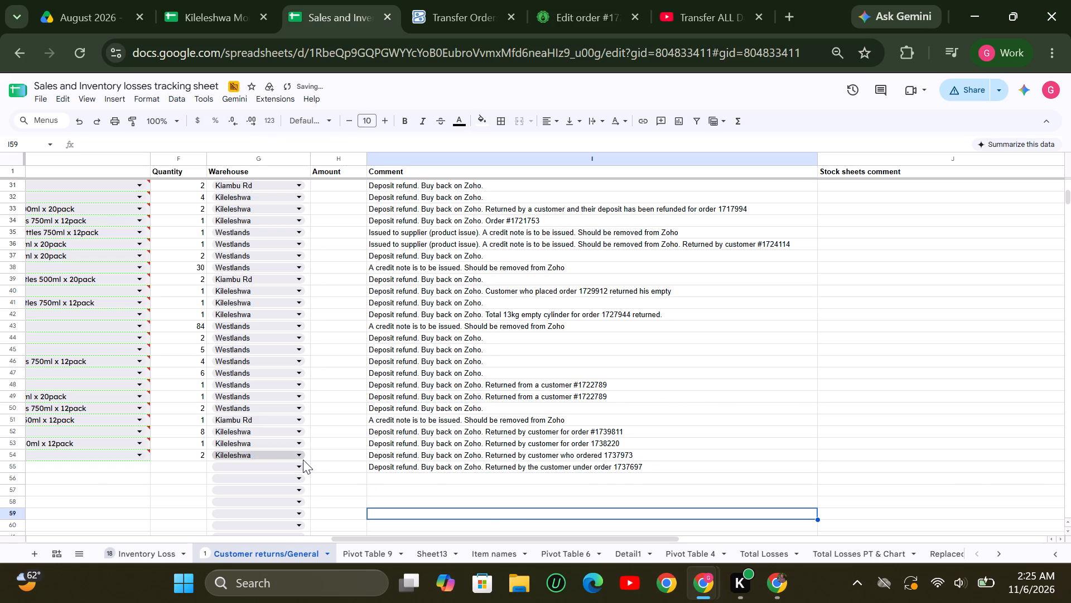
Set row 55's warehouse to Kileleshwa and its quantity to 1.
{"action": "left_click", "coordinate": [295, 470]}
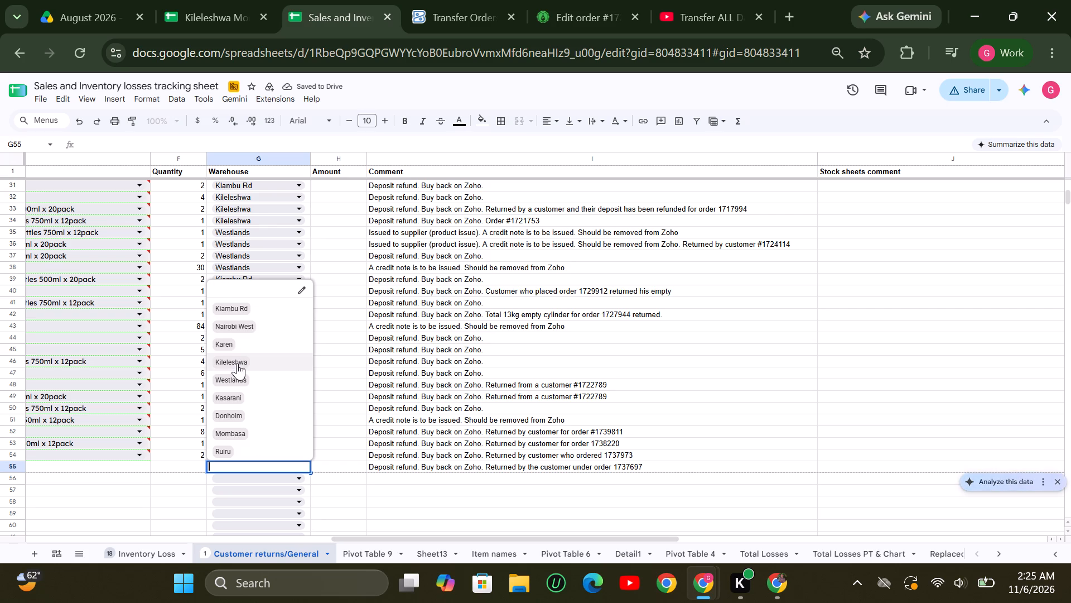
{"action": "left_click", "coordinate": [237, 363]}
{"action": "left_click", "coordinate": [161, 465]}
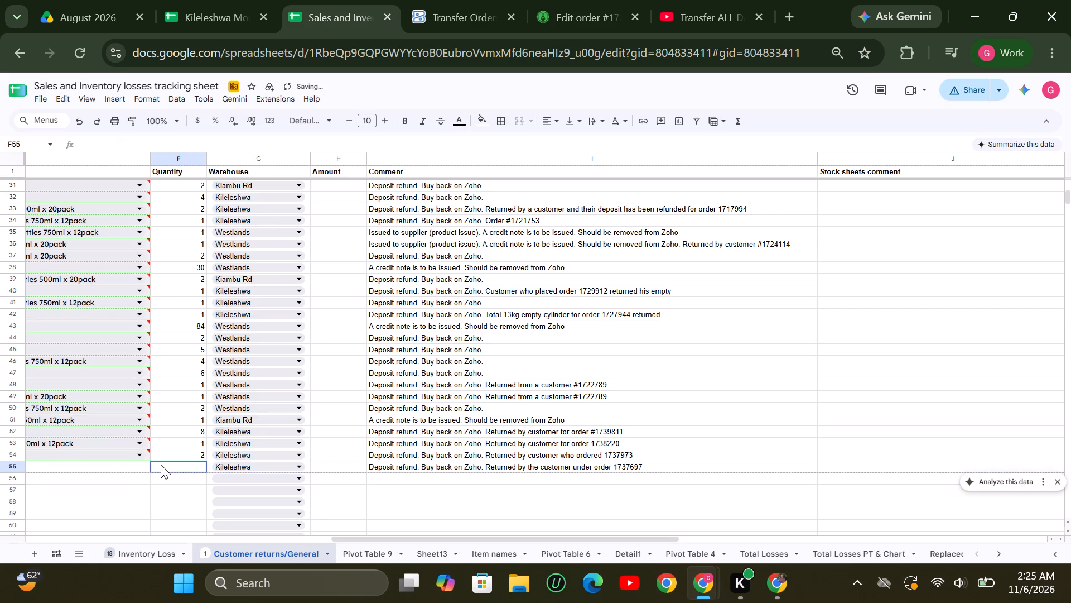
{"action": "key", "text": "1"}
Copy the item name Mayers Sparkling Empty Glass Bottles 750ml x 12pack from the Kileleshwa tracker into row 55's Item.
{"action": "left_click", "coordinate": [128, 467]}
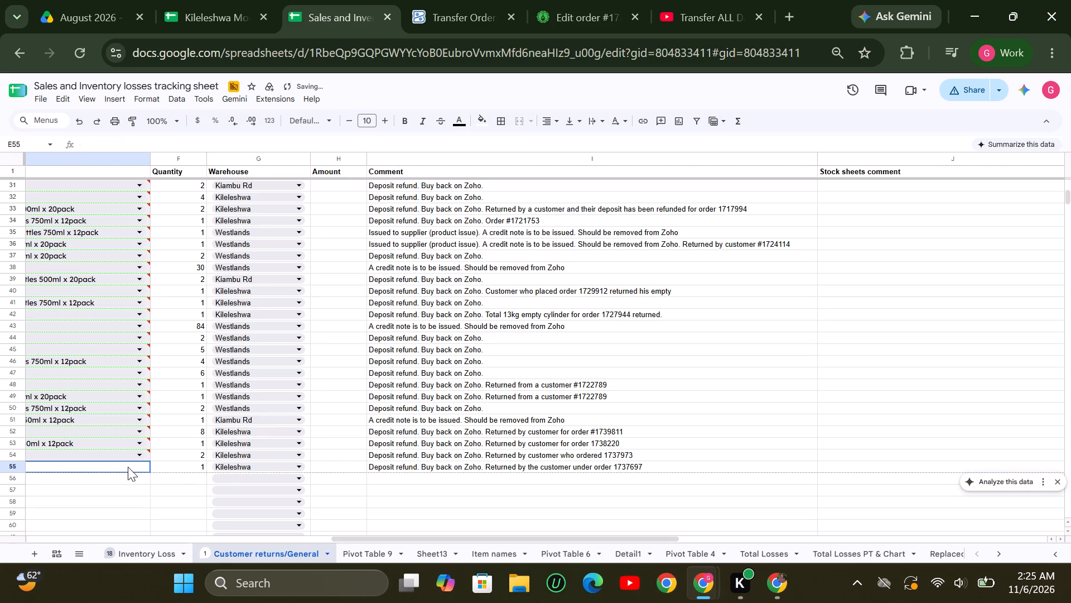
{"action": "left_click", "coordinate": [208, 21]}
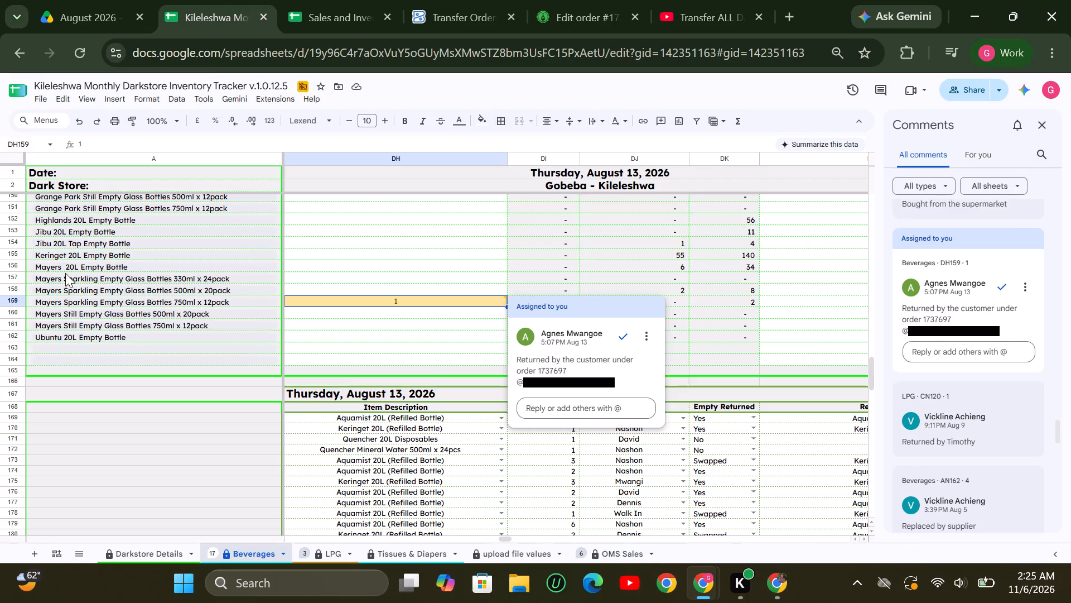
{"action": "left_click", "coordinate": [54, 303]}
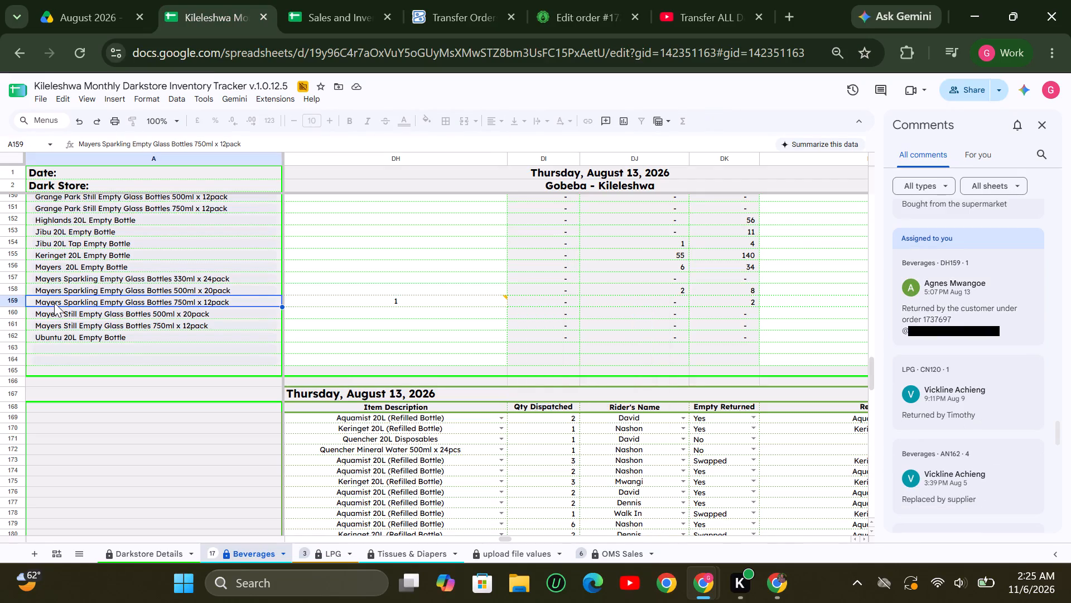
{"action": "key", "text": "ctrl+c"}
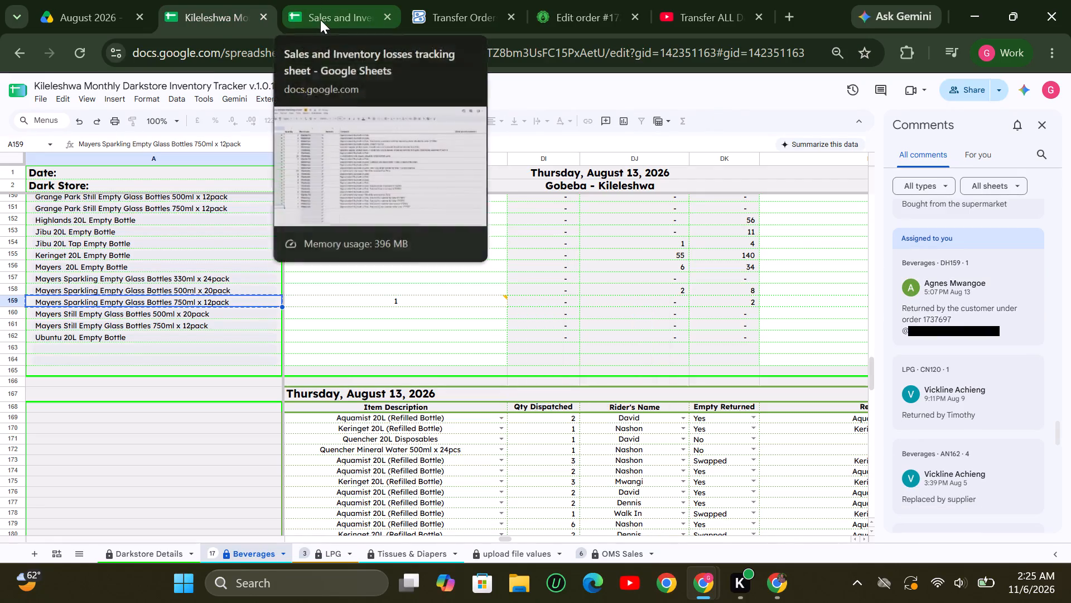
{"action": "left_click", "coordinate": [320, 20]}
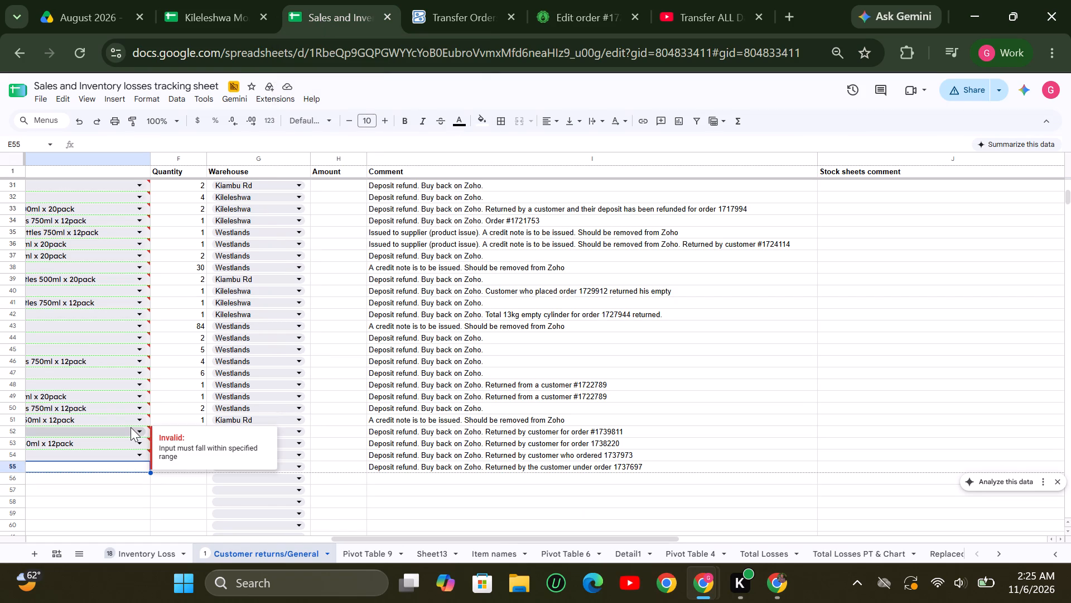
{"action": "key", "text": "ctrl+v"}
{"action": "scroll", "coordinate": [131, 427], "scroll_direction": "down", "scroll_amount": 1}
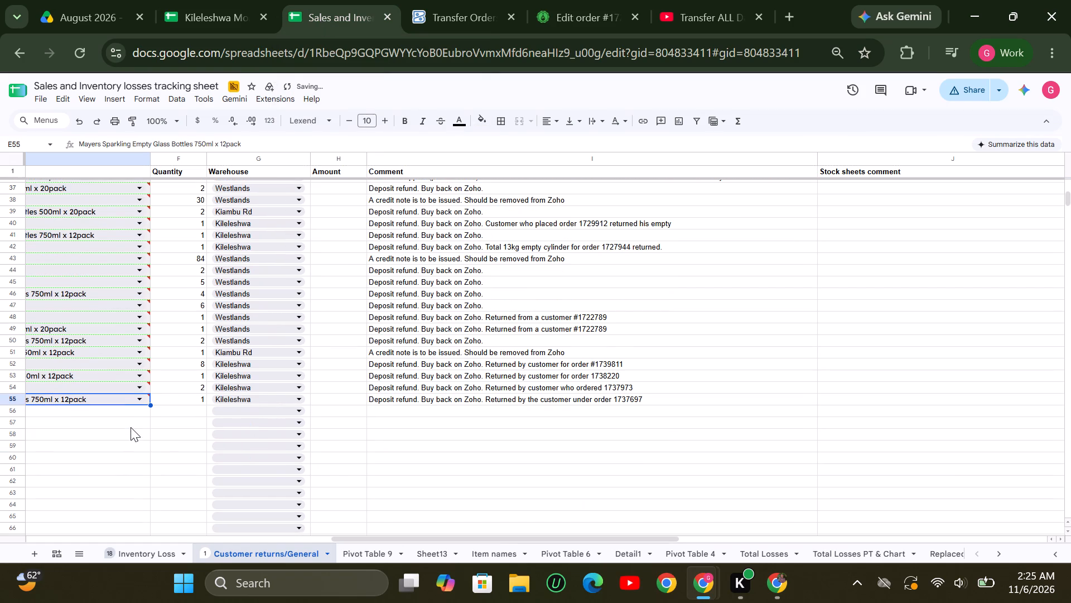
Set row 55's type of transaction to Customer Return.
{"action": "key", "text": "Left"}
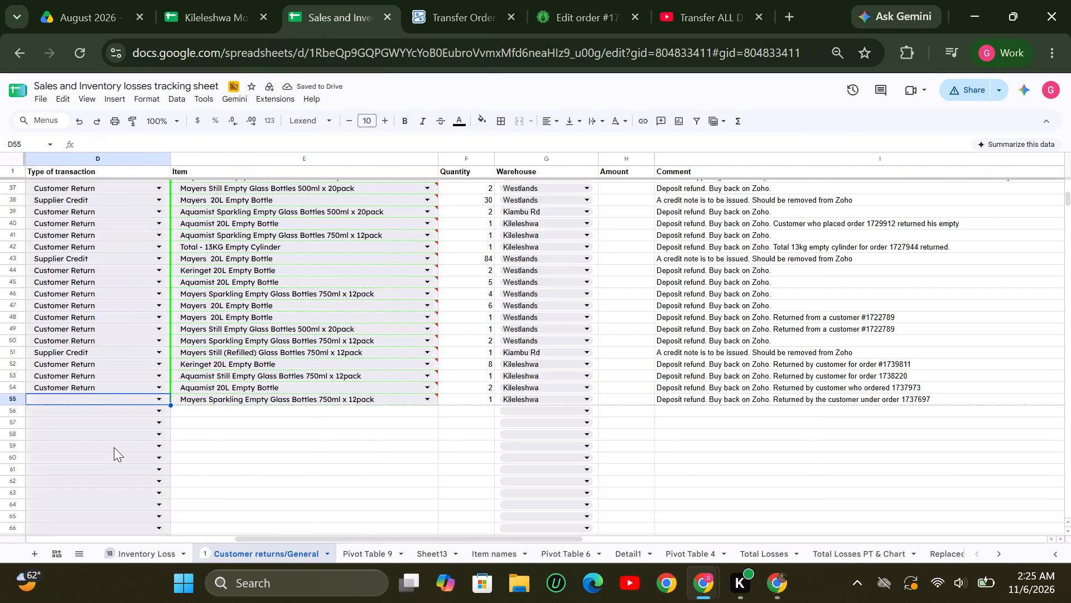
{"action": "key", "text": "Left"}
{"action": "key", "text": "Left"}
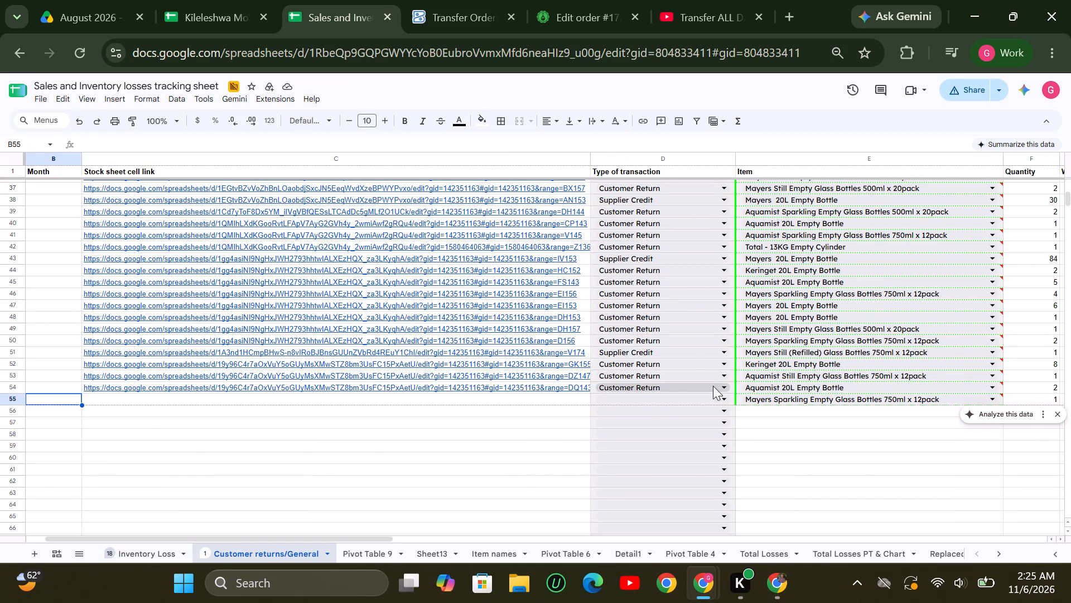
{"action": "left_click", "coordinate": [723, 400]}
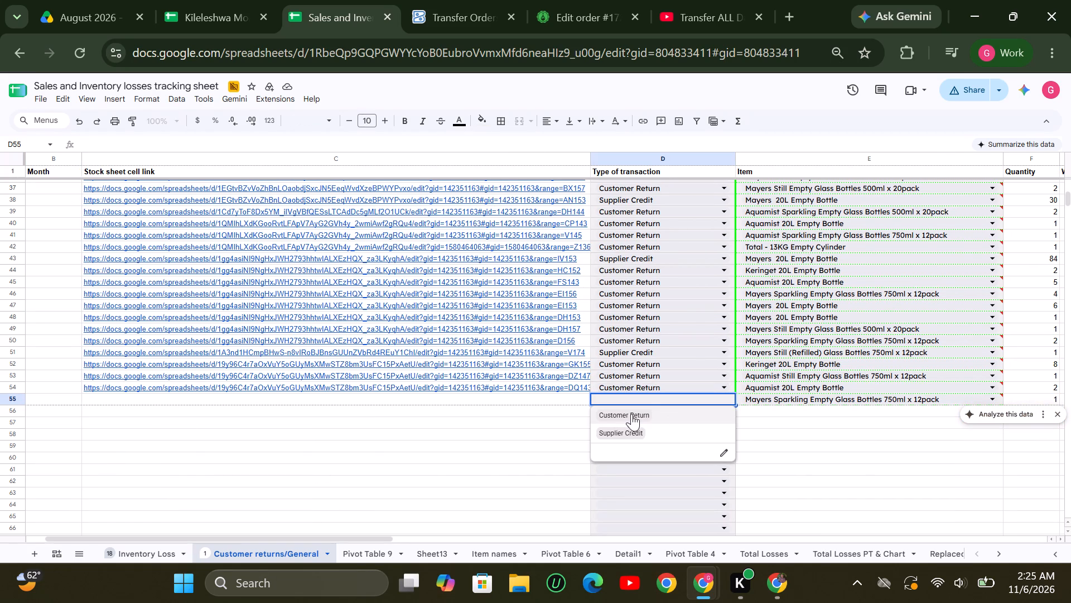
{"action": "left_click", "coordinate": [630, 414]}
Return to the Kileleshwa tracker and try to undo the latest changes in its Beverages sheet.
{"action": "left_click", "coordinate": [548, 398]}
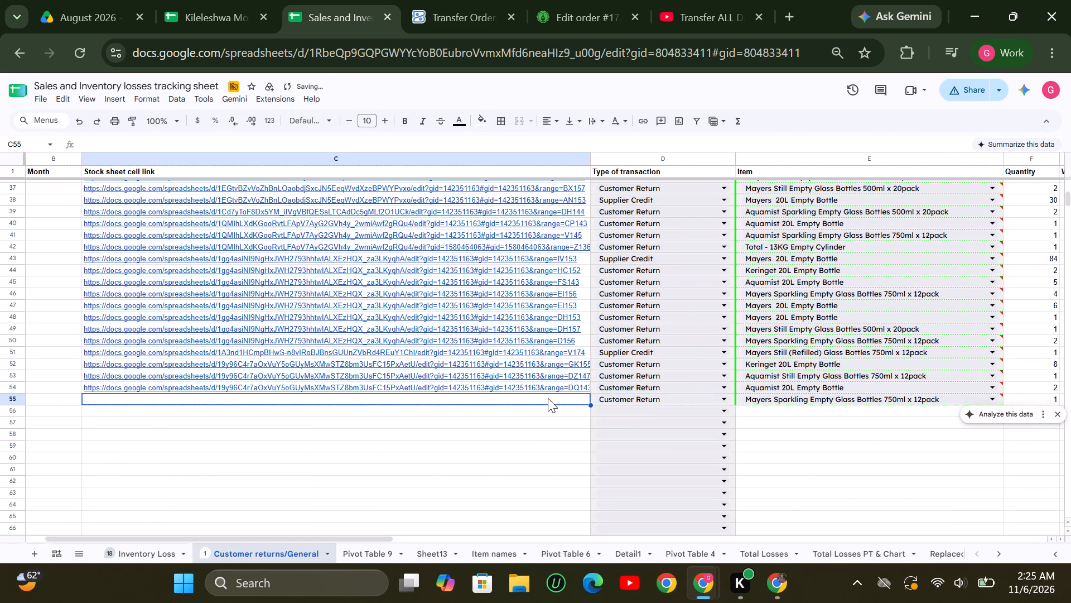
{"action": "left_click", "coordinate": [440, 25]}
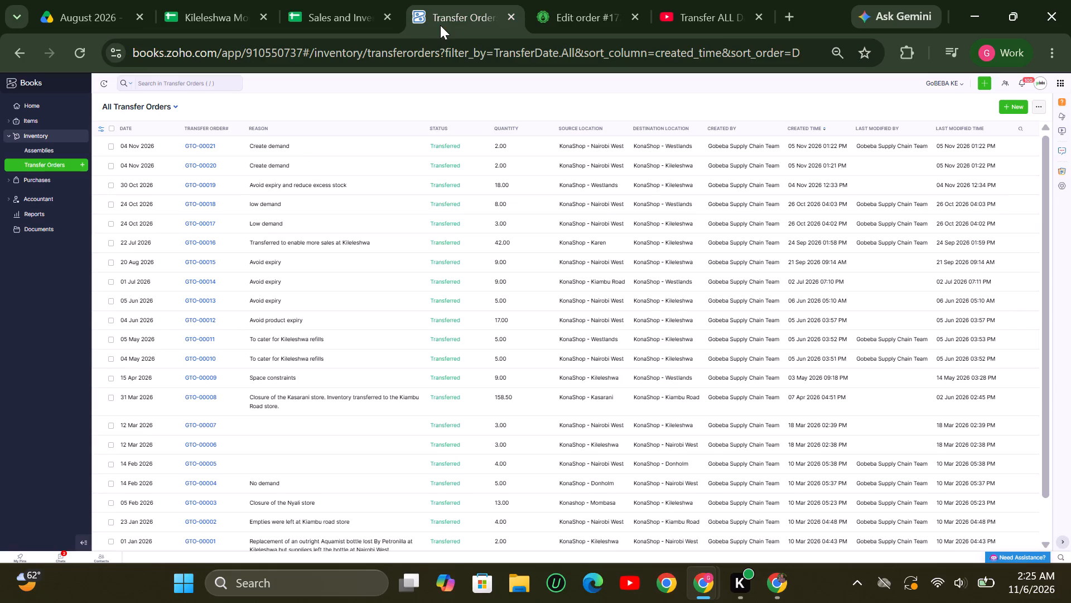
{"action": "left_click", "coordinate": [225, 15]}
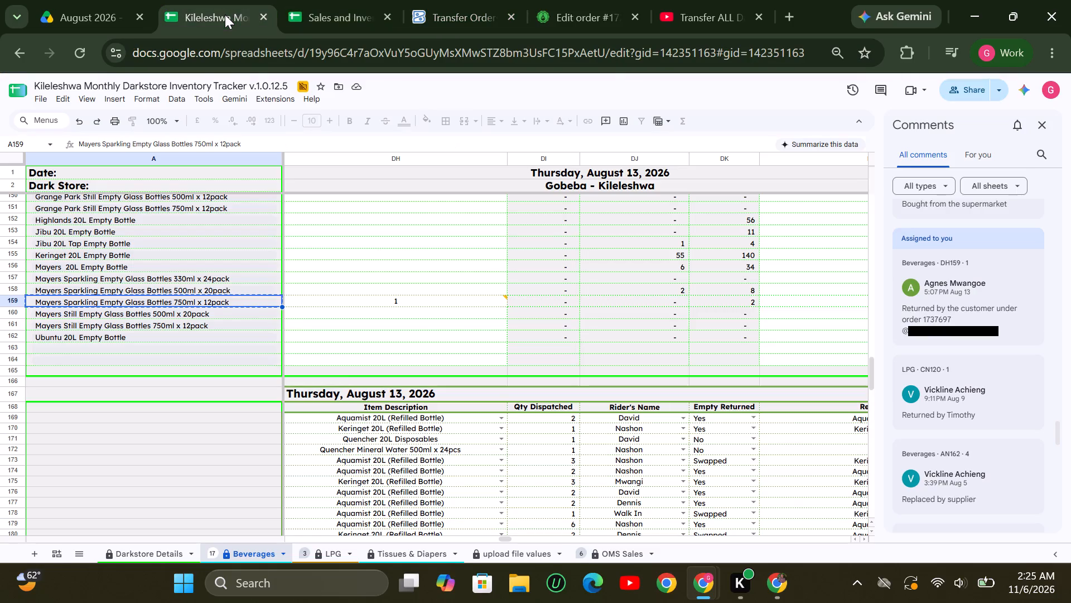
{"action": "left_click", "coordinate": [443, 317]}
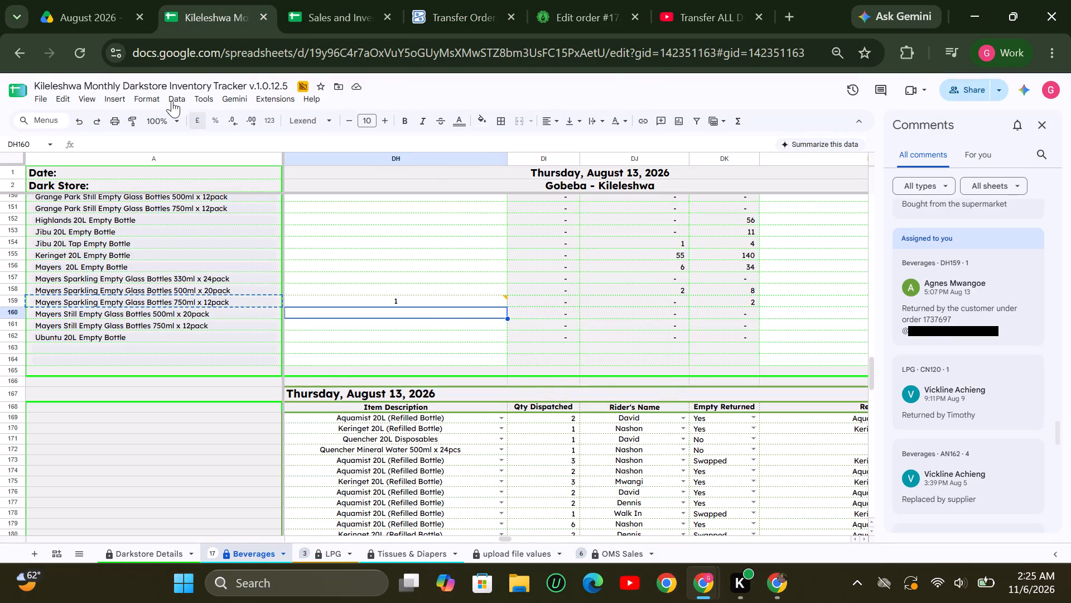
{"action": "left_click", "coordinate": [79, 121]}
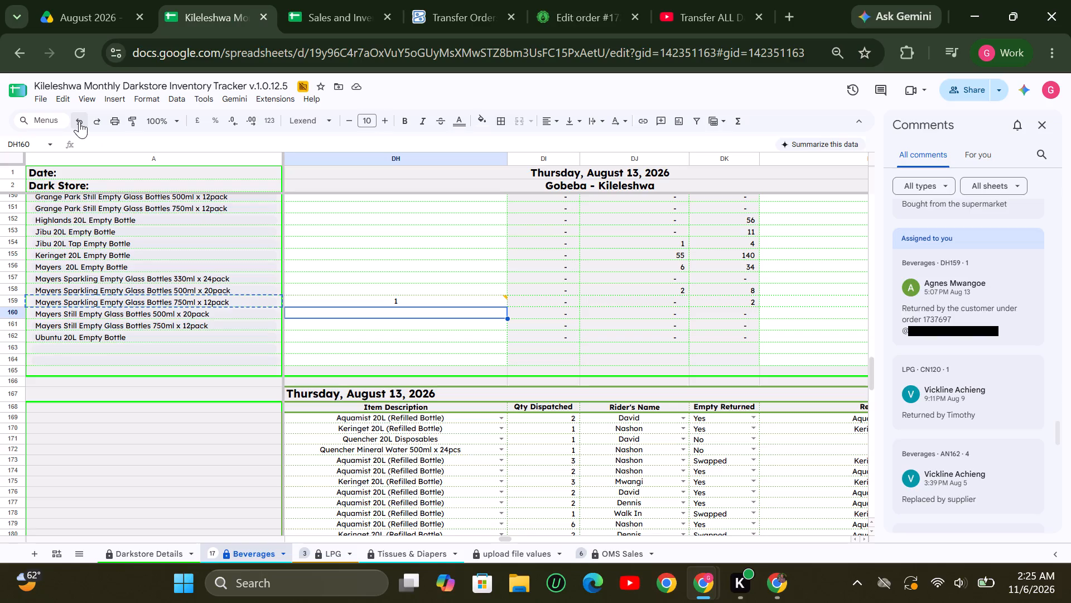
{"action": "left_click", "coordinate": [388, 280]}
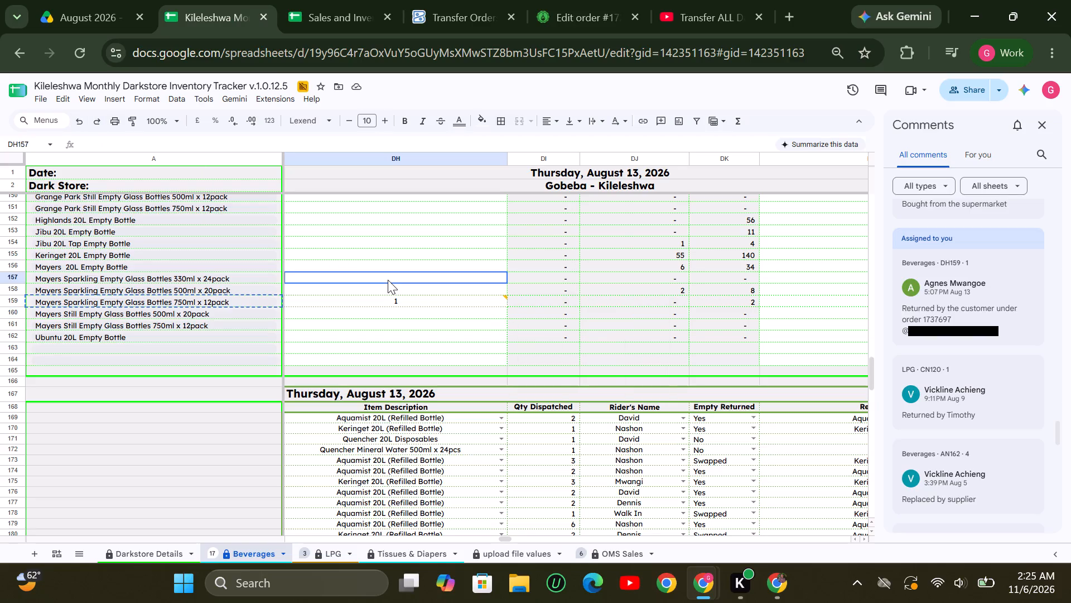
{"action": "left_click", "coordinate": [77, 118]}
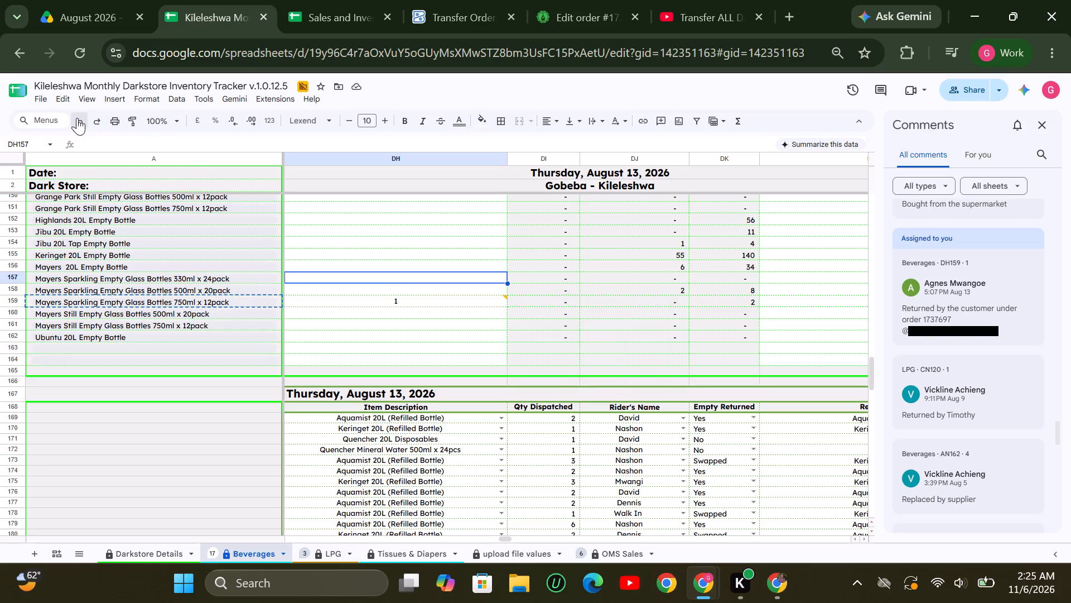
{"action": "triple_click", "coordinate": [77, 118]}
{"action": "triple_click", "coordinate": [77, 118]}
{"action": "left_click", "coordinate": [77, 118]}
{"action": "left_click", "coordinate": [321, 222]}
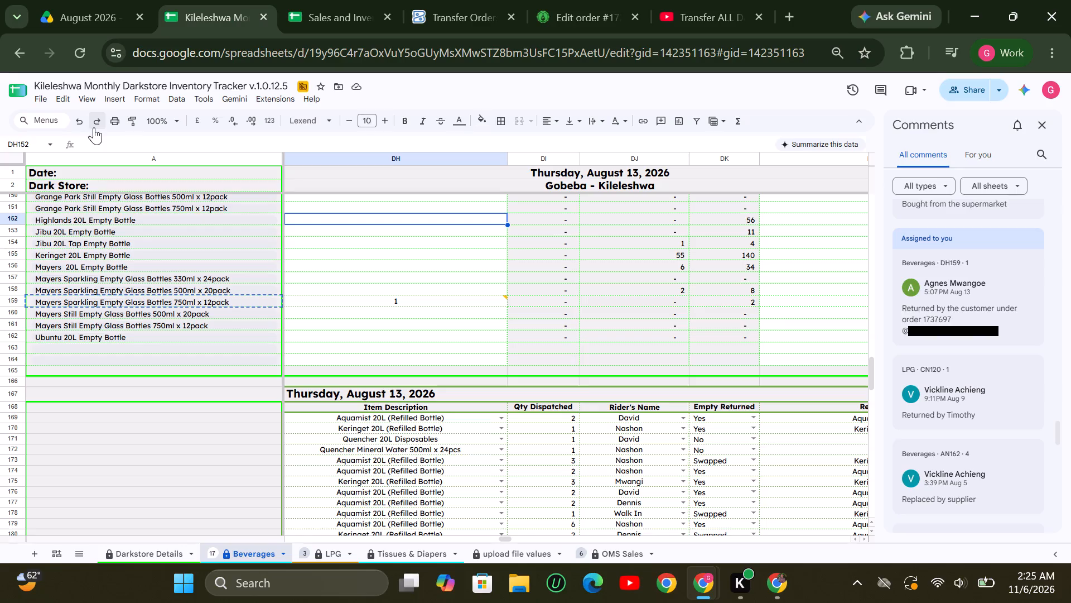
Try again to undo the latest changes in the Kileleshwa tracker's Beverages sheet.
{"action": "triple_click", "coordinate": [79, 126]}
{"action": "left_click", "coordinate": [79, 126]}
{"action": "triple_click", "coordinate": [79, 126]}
Copy the link to cell DH159, the commented Mayers Sparkling 750ml x 12pack return in the Kileleshwa Beverages sheet.
{"action": "left_click", "coordinate": [360, 298]}
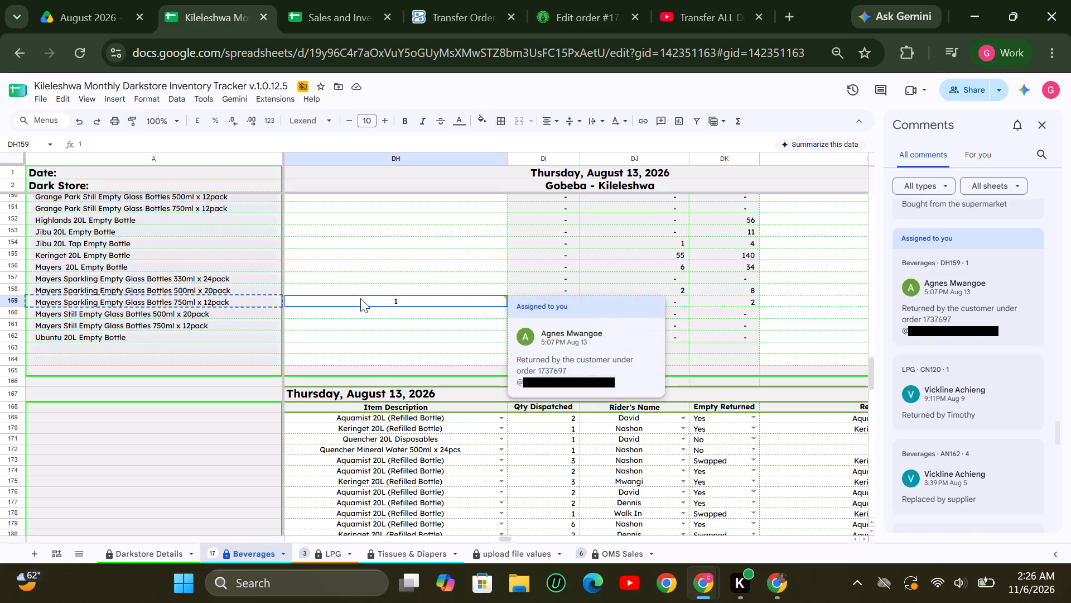
{"action": "right_click", "coordinate": [360, 298]}
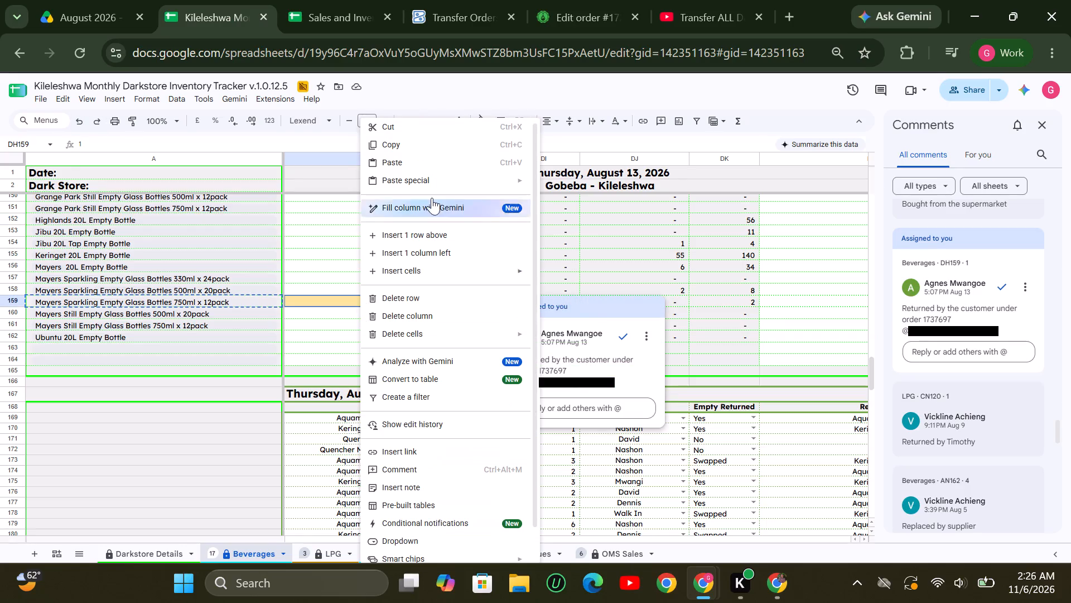
{"action": "scroll", "coordinate": [465, 430], "scroll_direction": "down", "scroll_amount": 1}
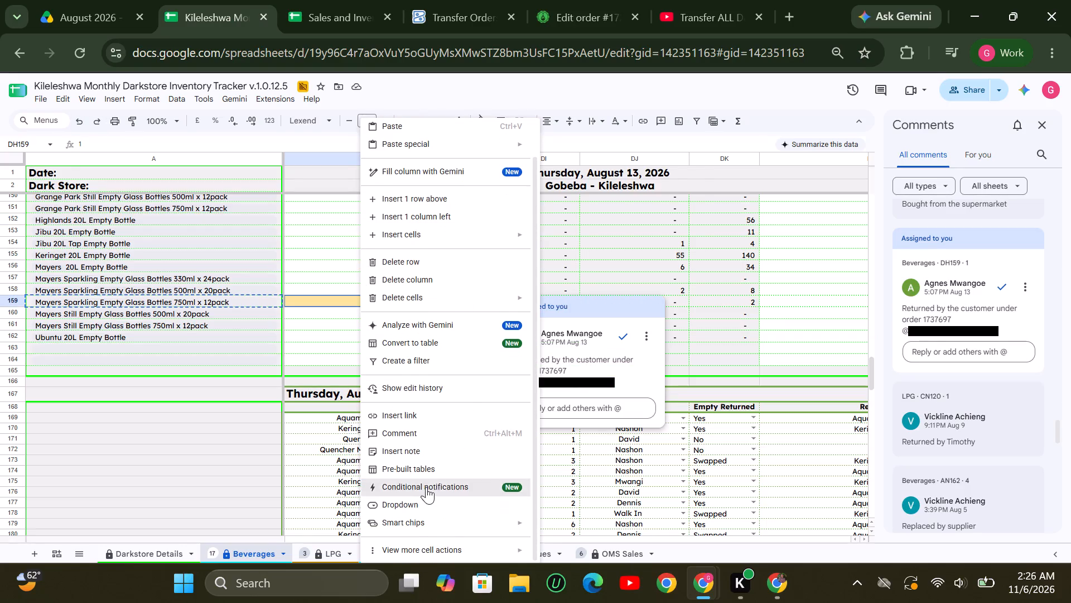
{"action": "scroll", "coordinate": [438, 444], "scroll_direction": "down", "scroll_amount": 2}
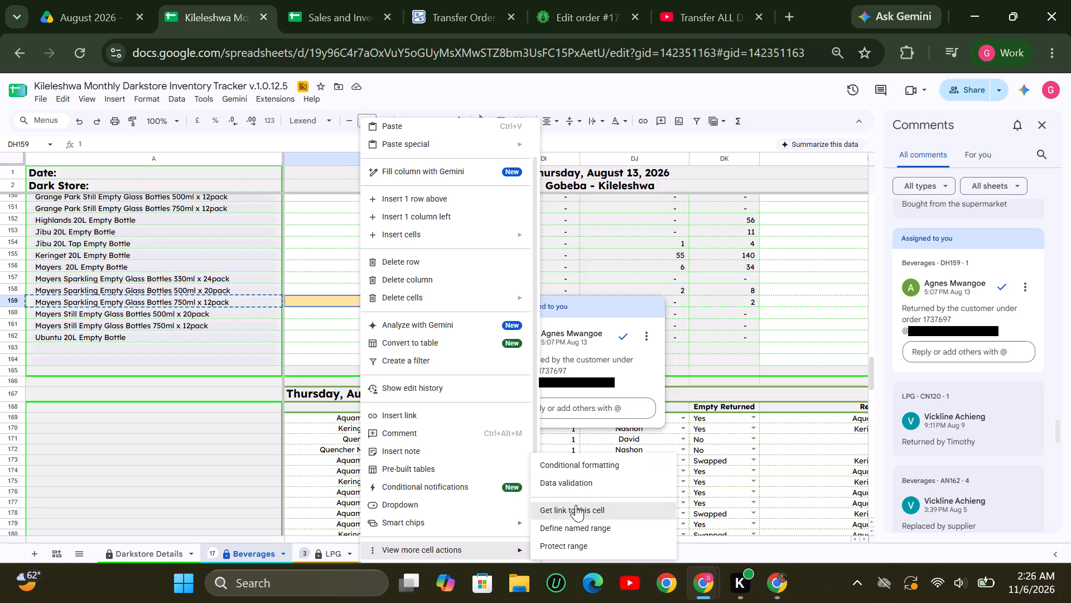
{"action": "left_click", "coordinate": [546, 508]}
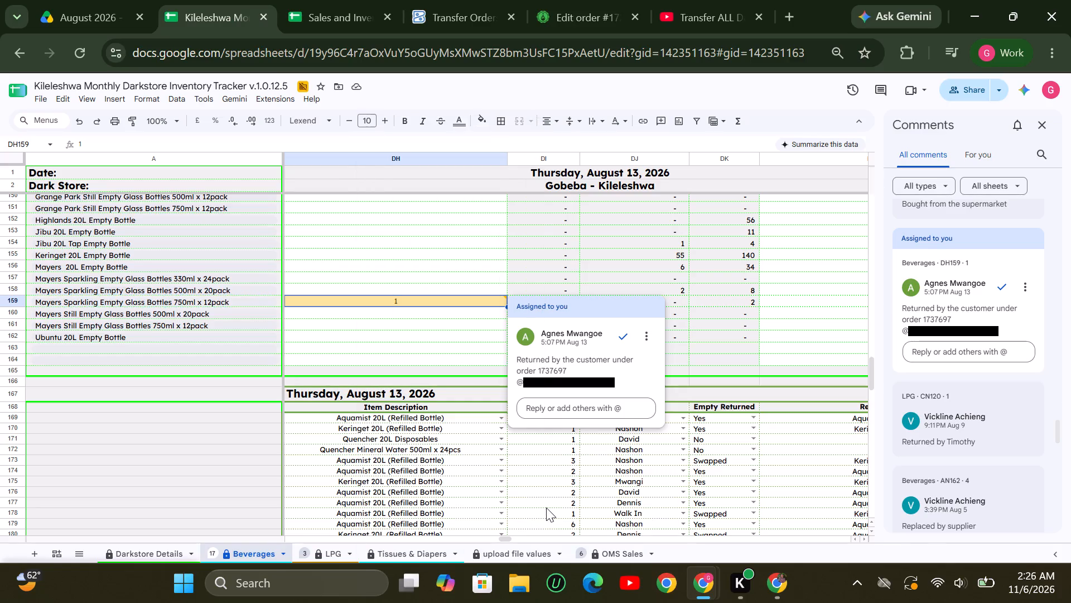
{"action": "left_click", "coordinate": [432, 238]}
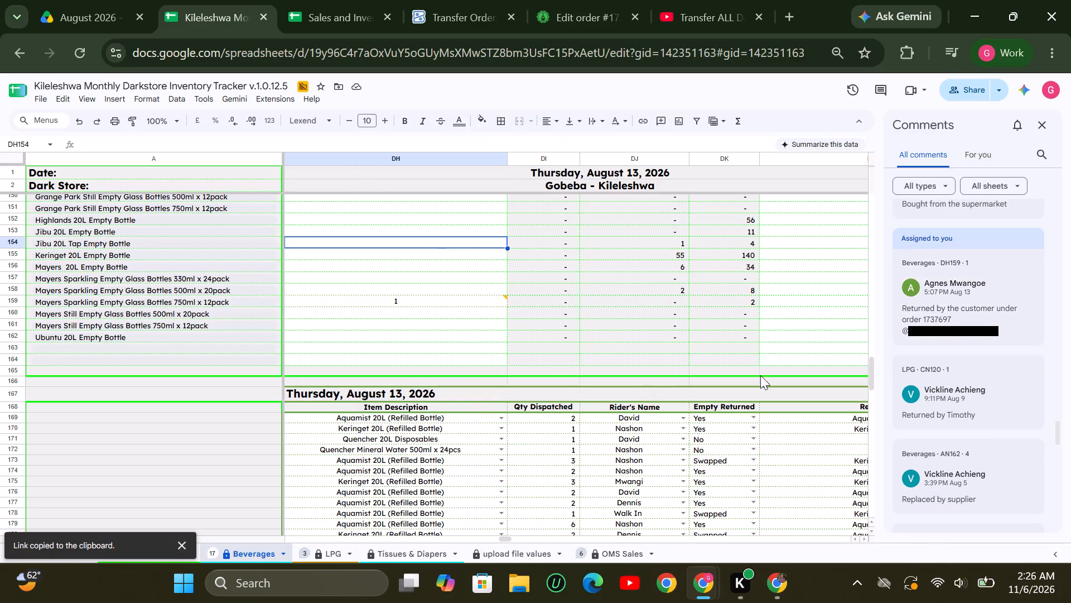
Examine the August 13 figures for Mayers Sparkling Empty Glass Bottles 750ml x 12pack across row 159.
{"action": "left_click", "coordinate": [856, 537]}
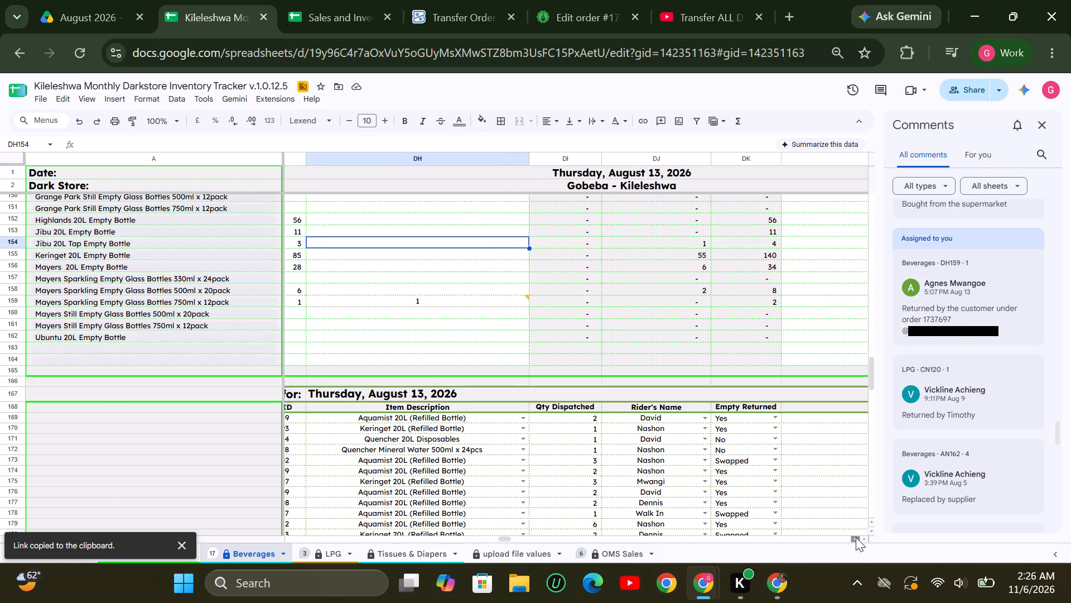
{"action": "triple_click", "coordinate": [856, 537]}
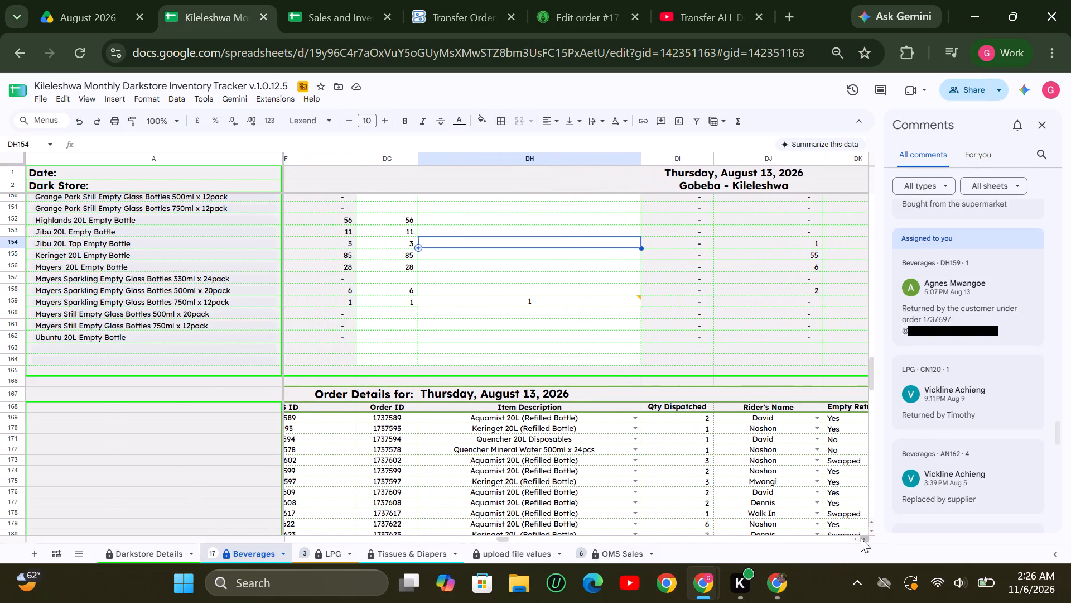
{"action": "left_click", "coordinate": [12, 302]}
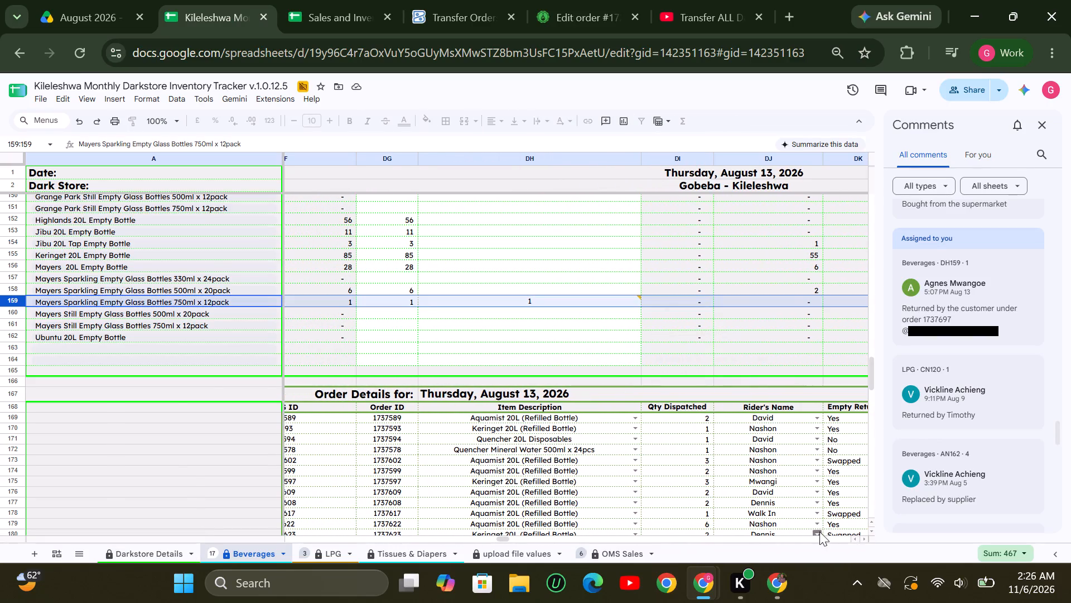
{"action": "triple_click", "coordinate": [864, 538]}
{"action": "triple_click", "coordinate": [864, 538]}
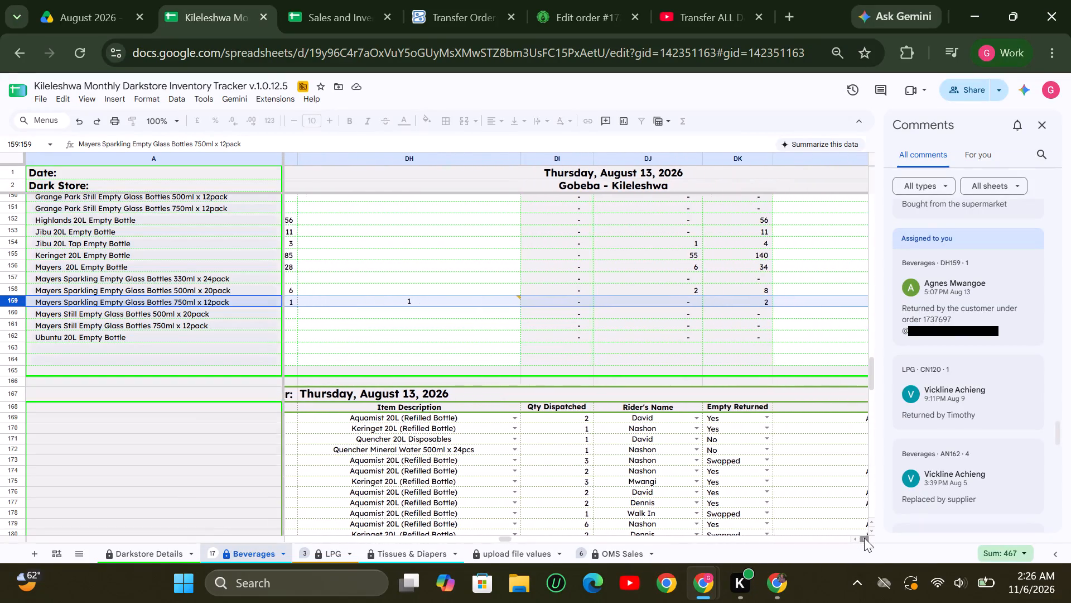
{"action": "triple_click", "coordinate": [864, 538]}
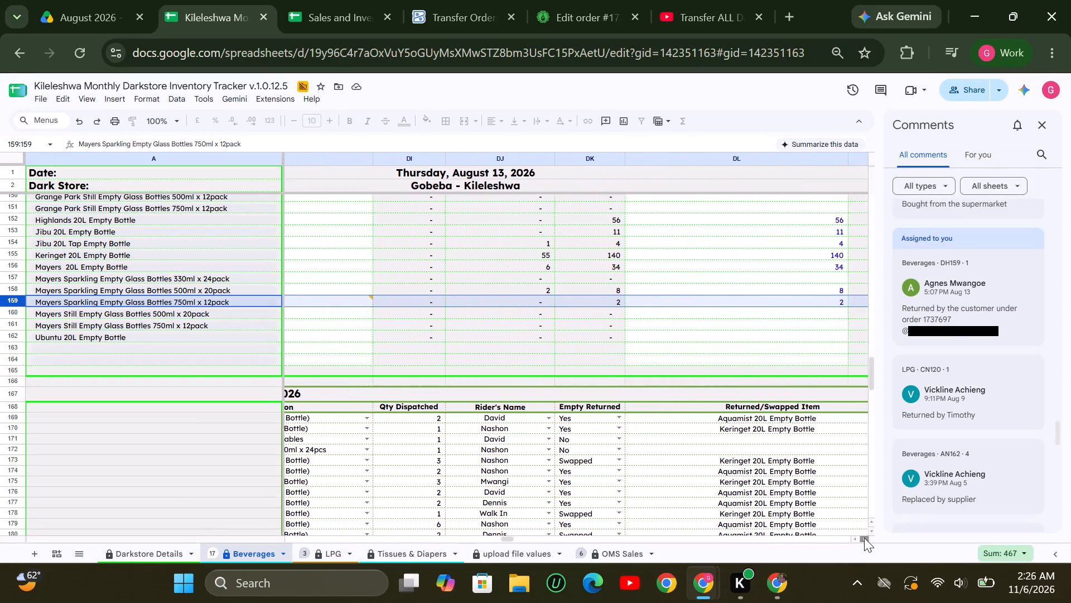
{"action": "double_click", "coordinate": [864, 538]}
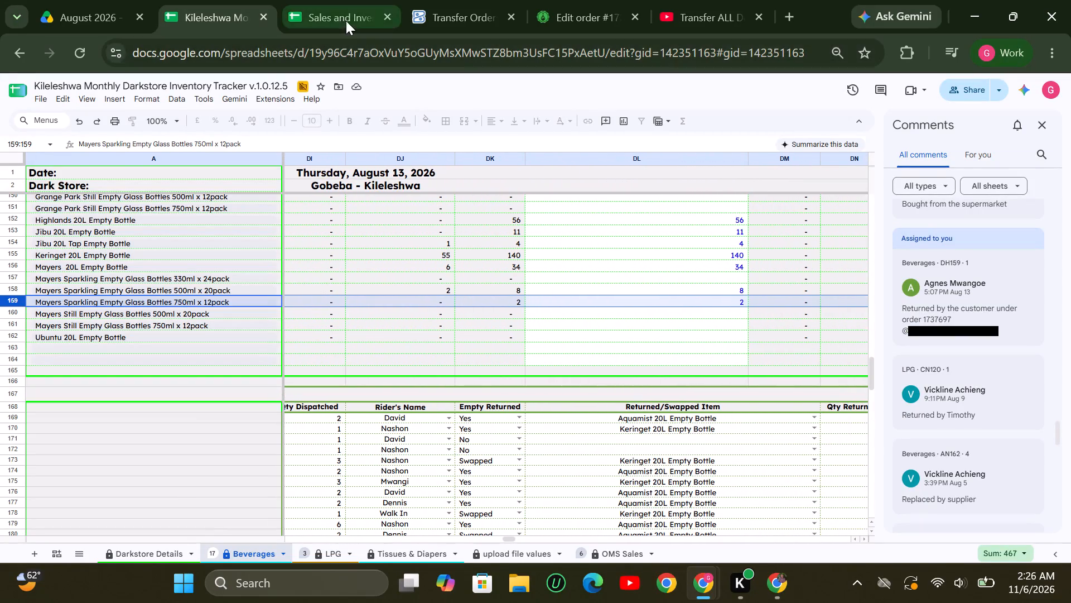
Paste the copied DH159 link into row 55's Stock sheet cell link in the losses tracking sheet.
{"action": "left_click", "coordinate": [350, 24]}
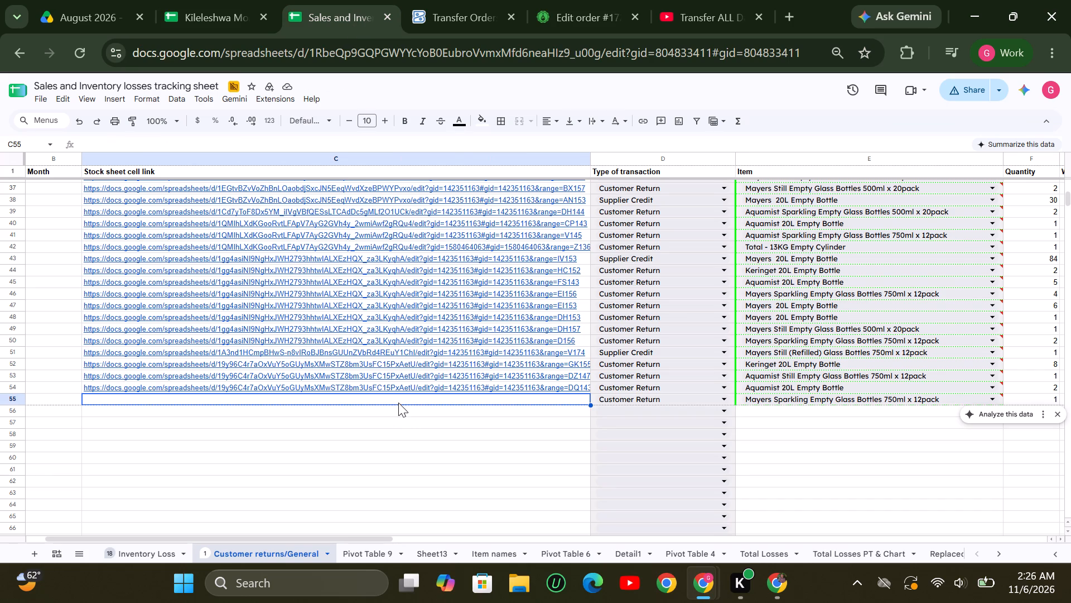
{"action": "left_click", "coordinate": [398, 403]}
{"action": "key", "text": "ctrl+v"}
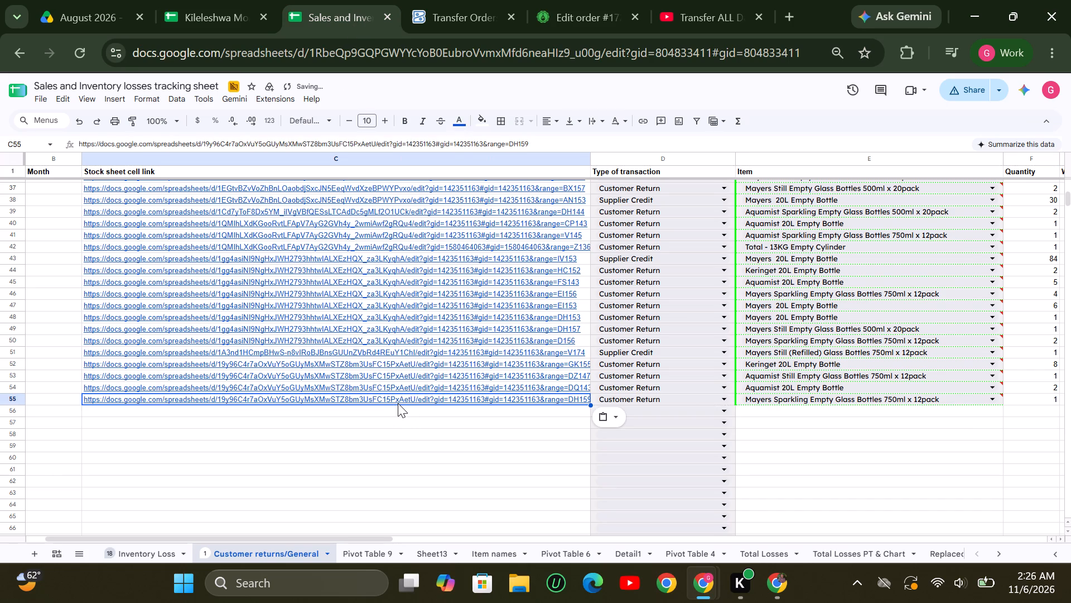
{"action": "left_click", "coordinate": [456, 438]}
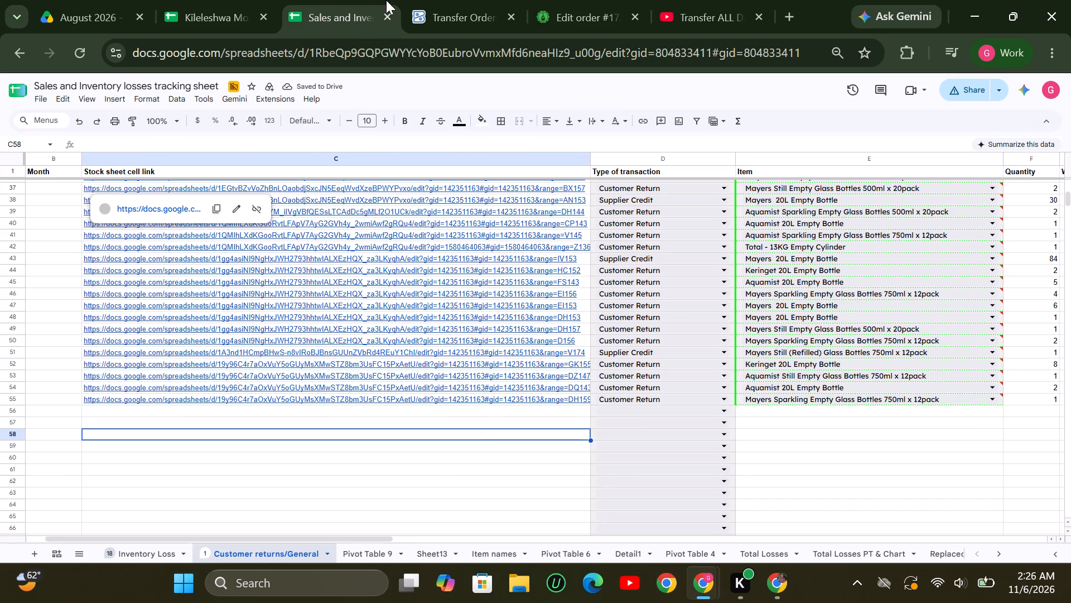
Check the return's date in the Kileleshwa tracker and set row 55's Date in the tracking sheet to 2026-08-13.
{"action": "left_click", "coordinate": [192, 7]}
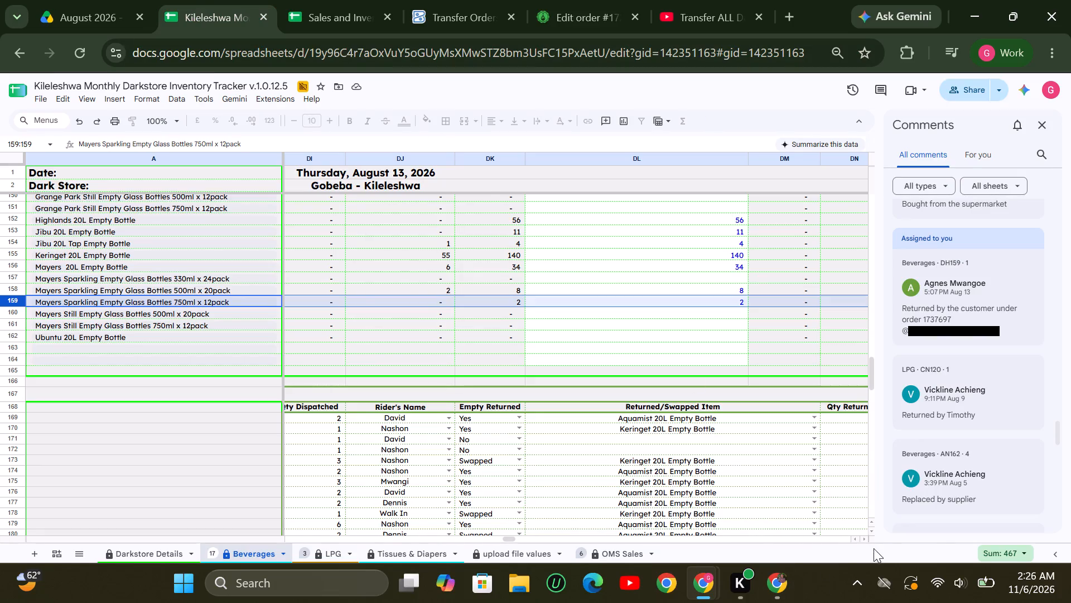
{"action": "triple_click", "coordinate": [854, 537]}
{"action": "triple_click", "coordinate": [854, 537]}
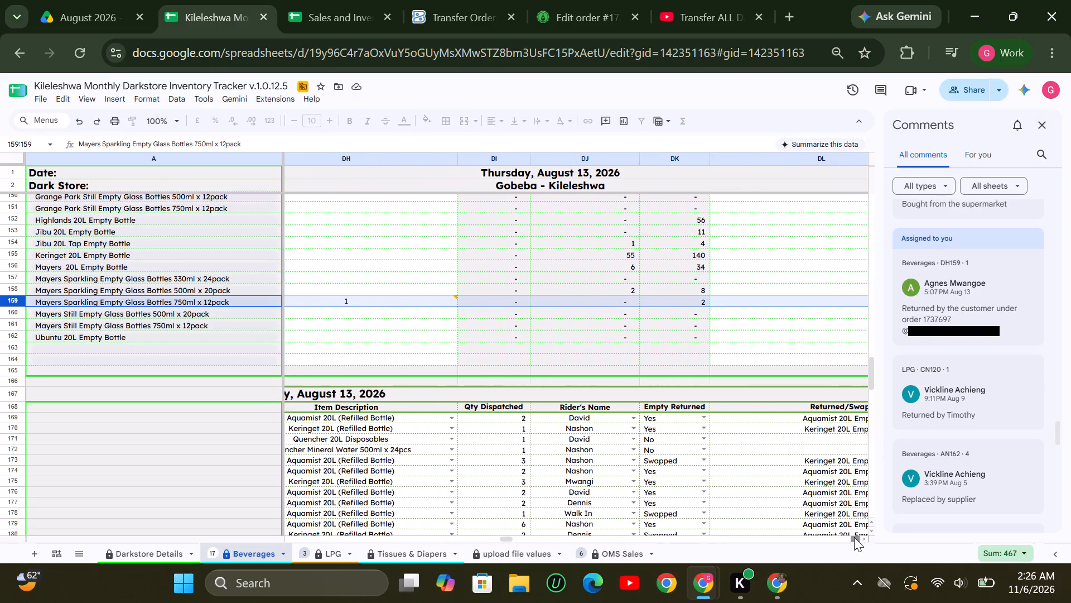
{"action": "double_click", "coordinate": [854, 537]}
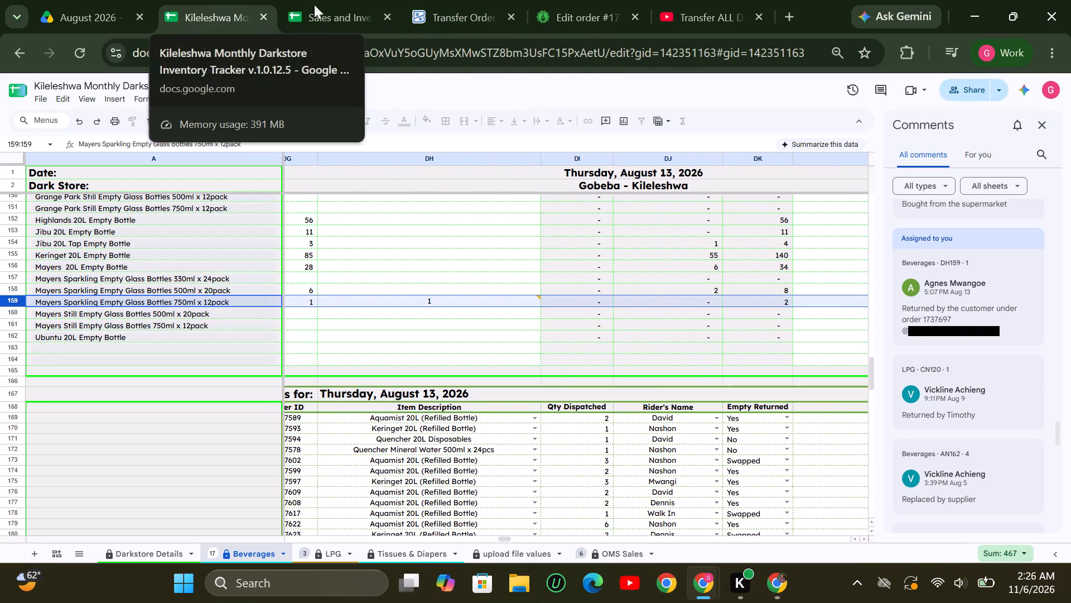
{"action": "left_click", "coordinate": [334, 11]}
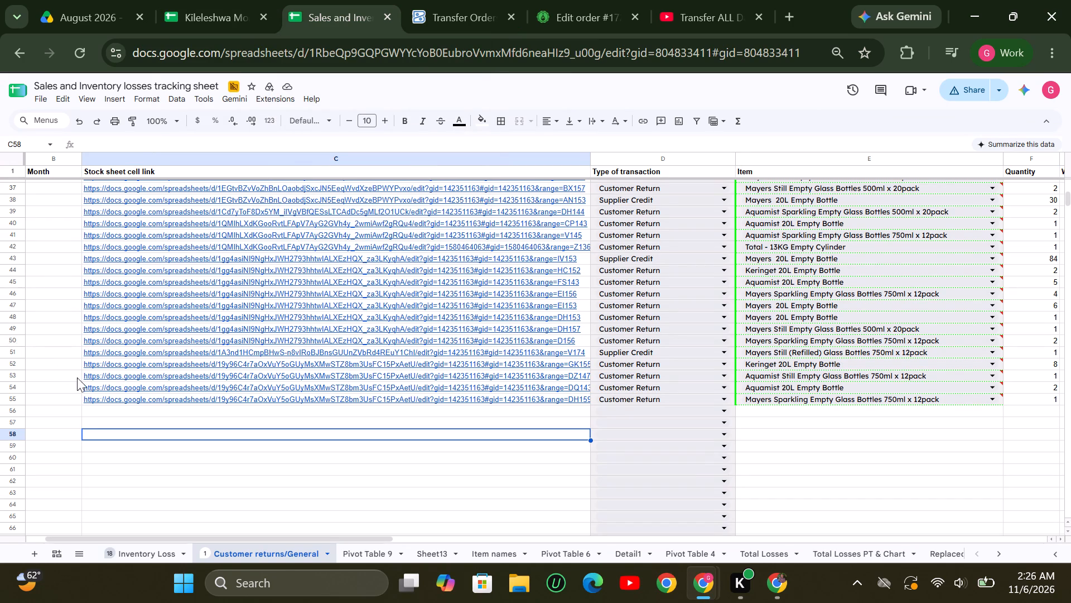
{"action": "left_click", "coordinate": [60, 399]}
{"action": "key", "text": "Left"}
{"action": "key", "text": "Left"}
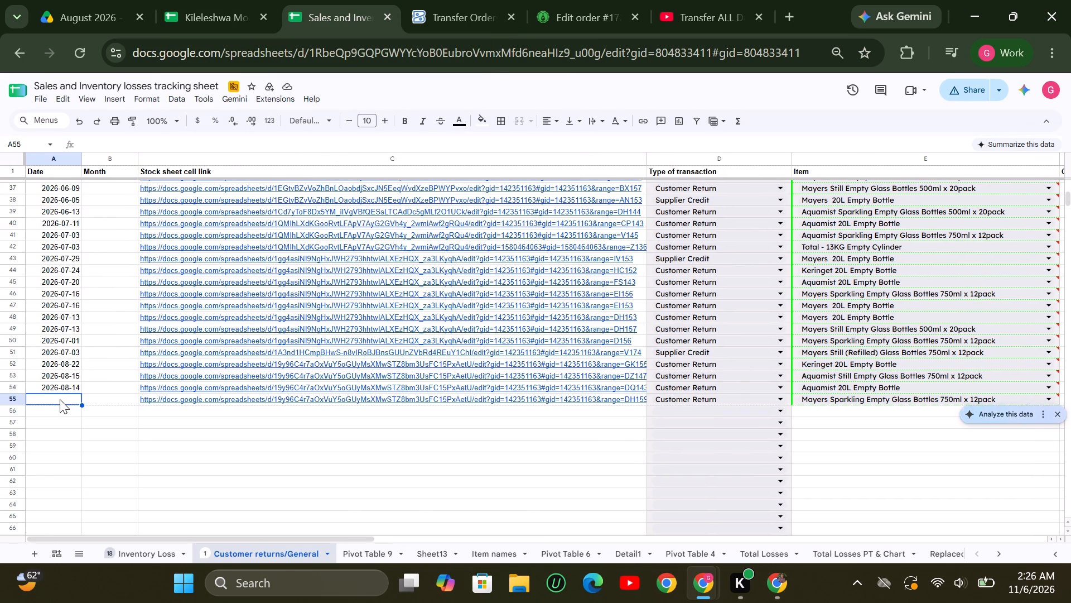
{"action": "left_click", "coordinate": [238, 20]}
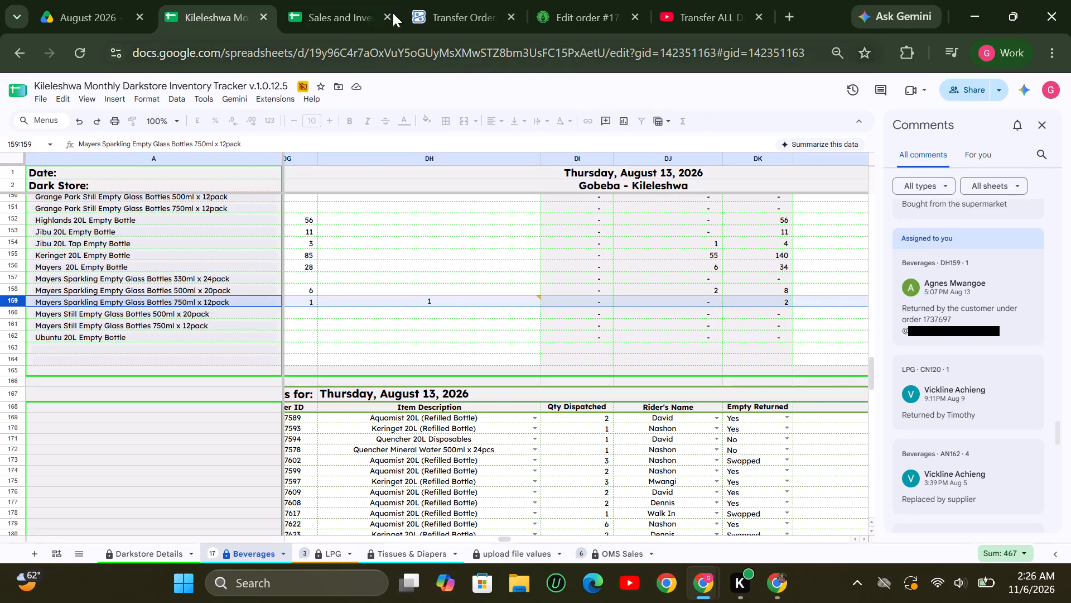
{"action": "left_click", "coordinate": [339, 17]}
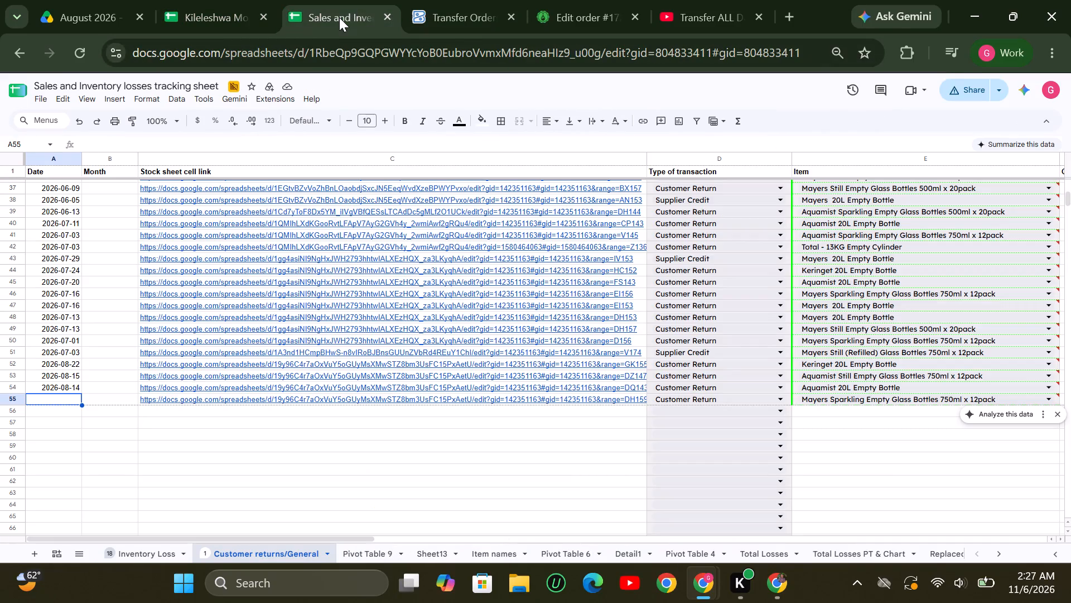
{"action": "type", "text": "2026"}
{"action": "type", "text": "-08-13"}
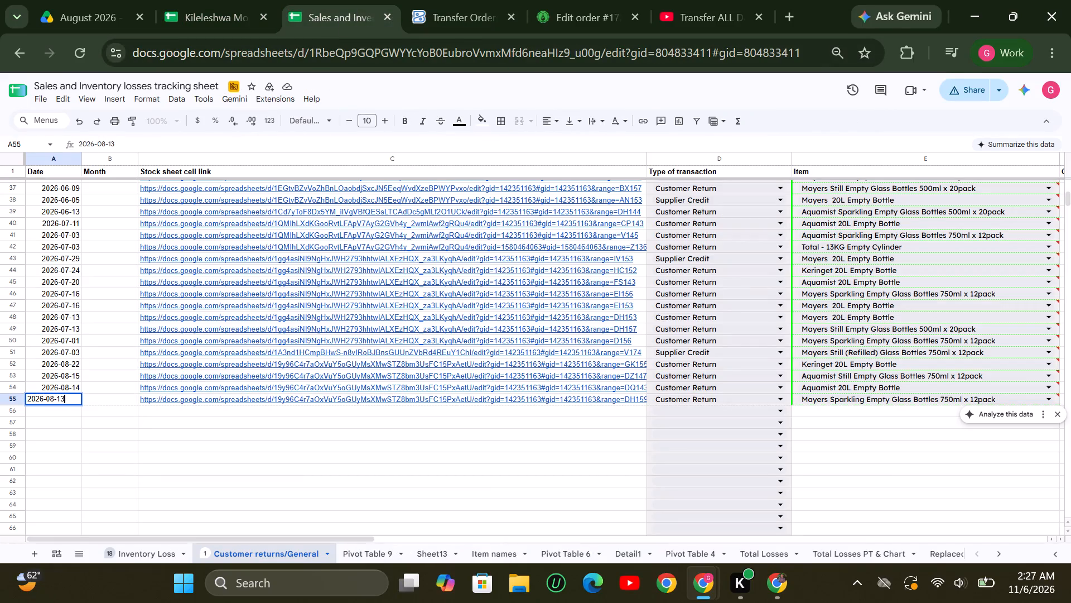
{"action": "left_click", "coordinate": [67, 413]}
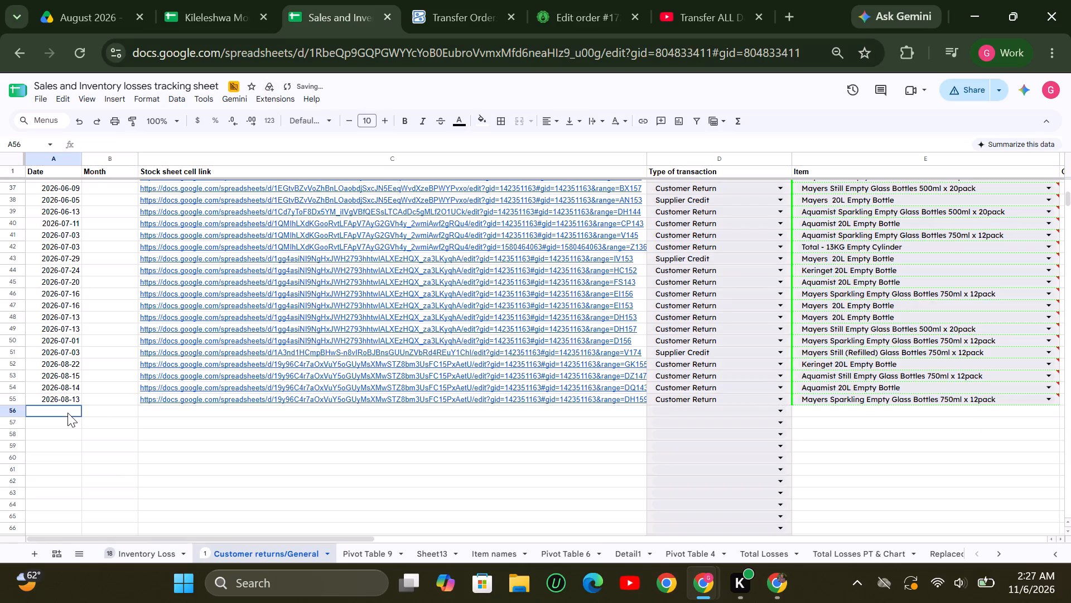
Open the Kileleshwa tracker's LPG comment on cell CN120 and examine the Afrigas 13KG empty cylinder figures for that day.
{"action": "left_click", "coordinate": [204, 8]}
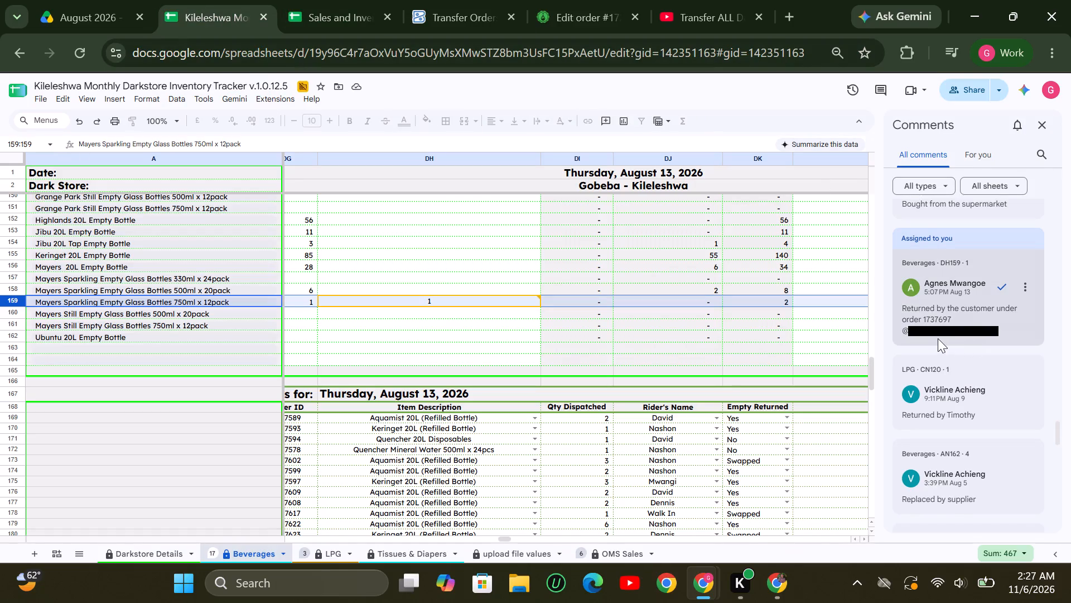
{"action": "scroll", "coordinate": [938, 338], "scroll_direction": "down", "scroll_amount": 1}
{"action": "left_click", "coordinate": [930, 369]}
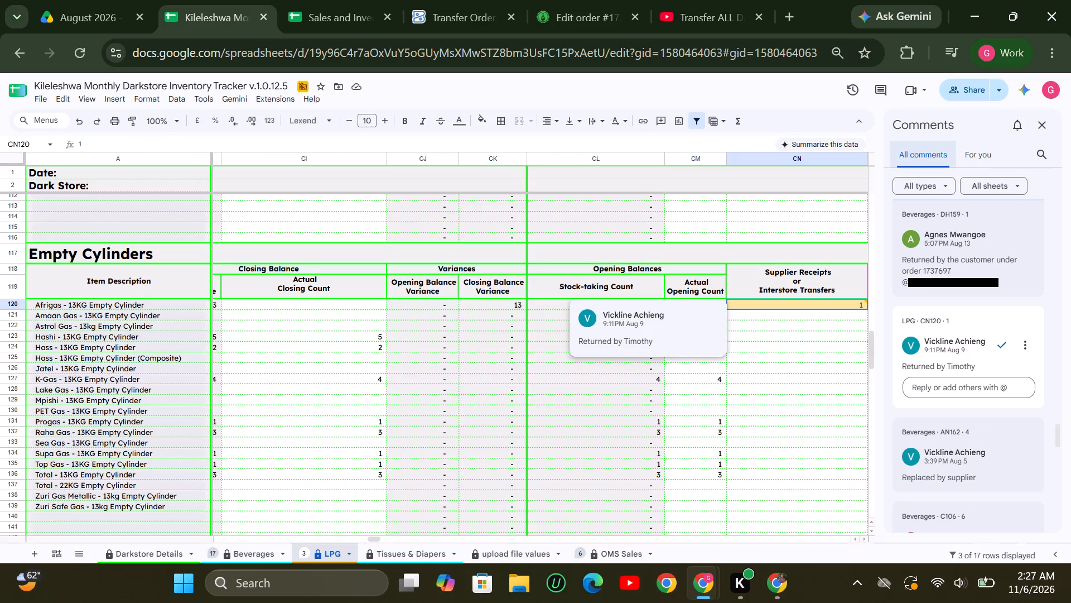
{"action": "triple_click", "coordinate": [864, 540]}
{"action": "triple_click", "coordinate": [864, 540]}
{"action": "left_click", "coordinate": [864, 540]}
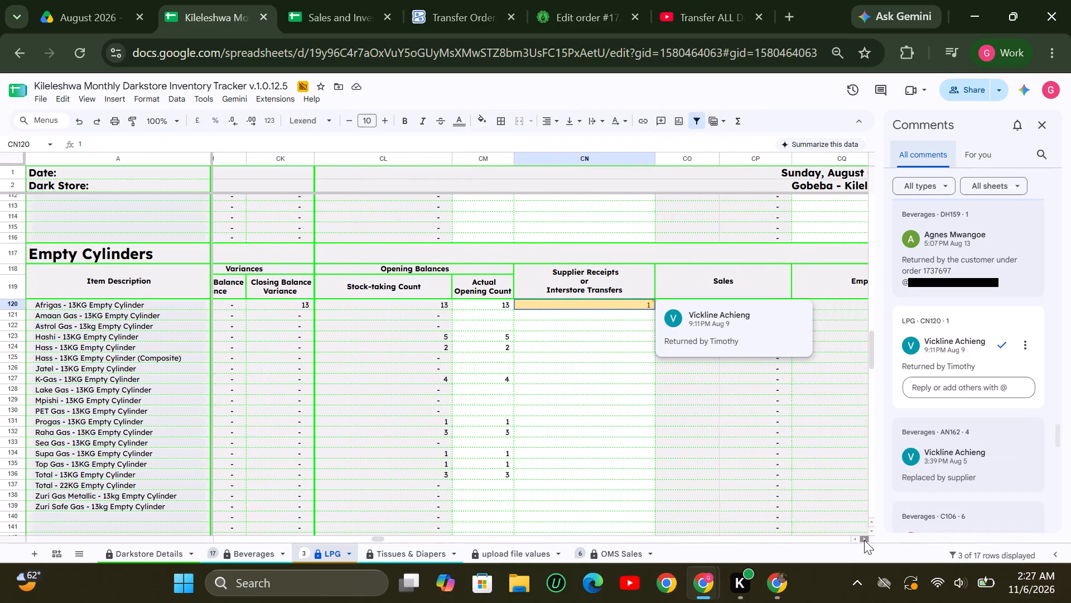
{"action": "triple_click", "coordinate": [864, 540]}
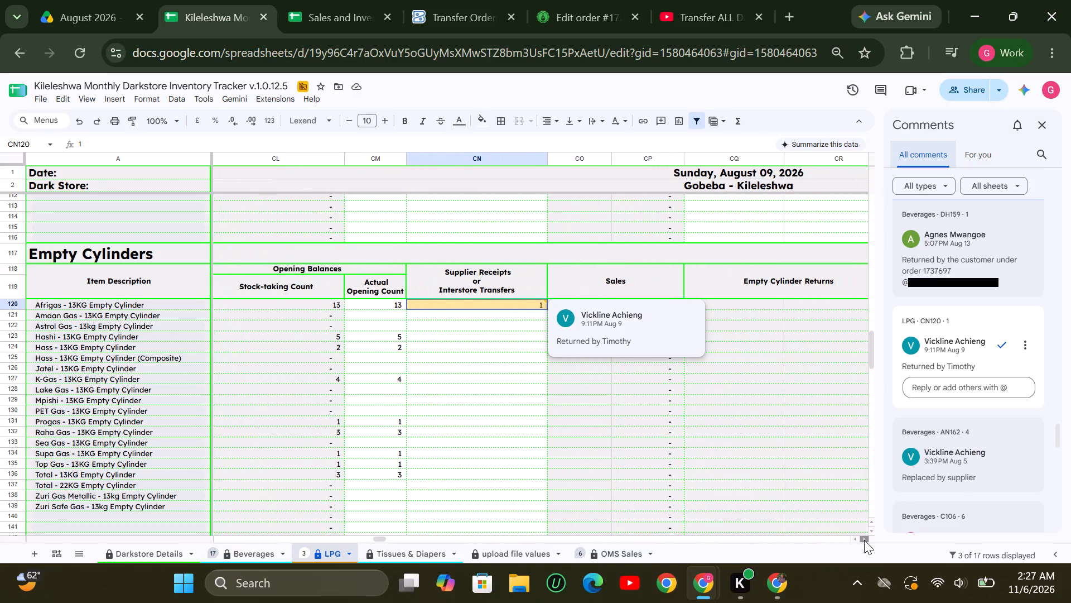
{"action": "left_click", "coordinate": [864, 540]}
{"action": "left_click", "coordinate": [864, 540]}
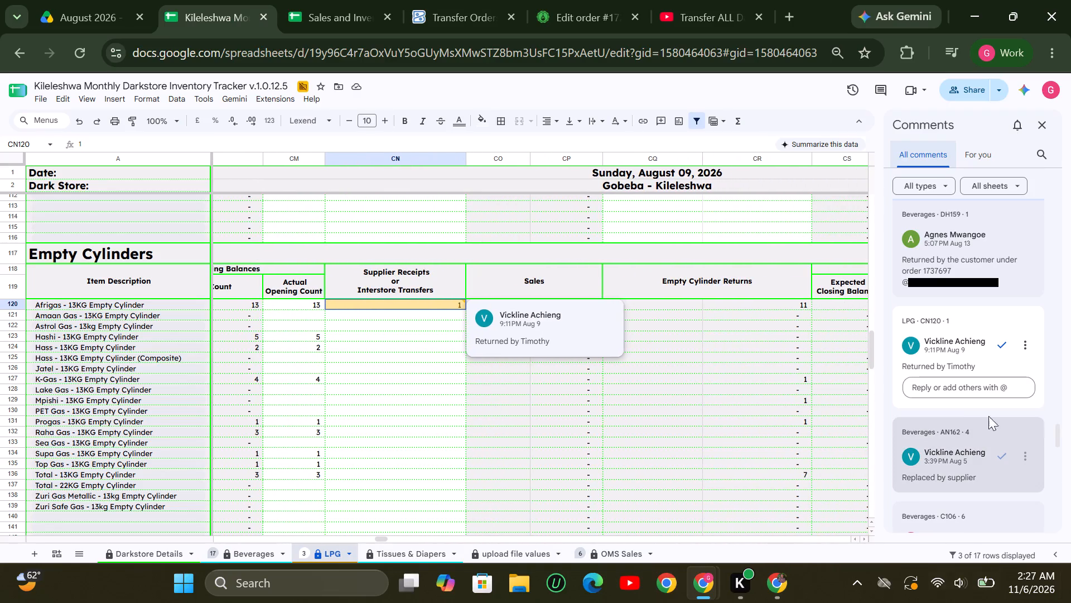
Review the Beverages AN162 comment, revisit LPG CN120, and read through the older comments from early August.
{"action": "left_click", "coordinate": [934, 480]}
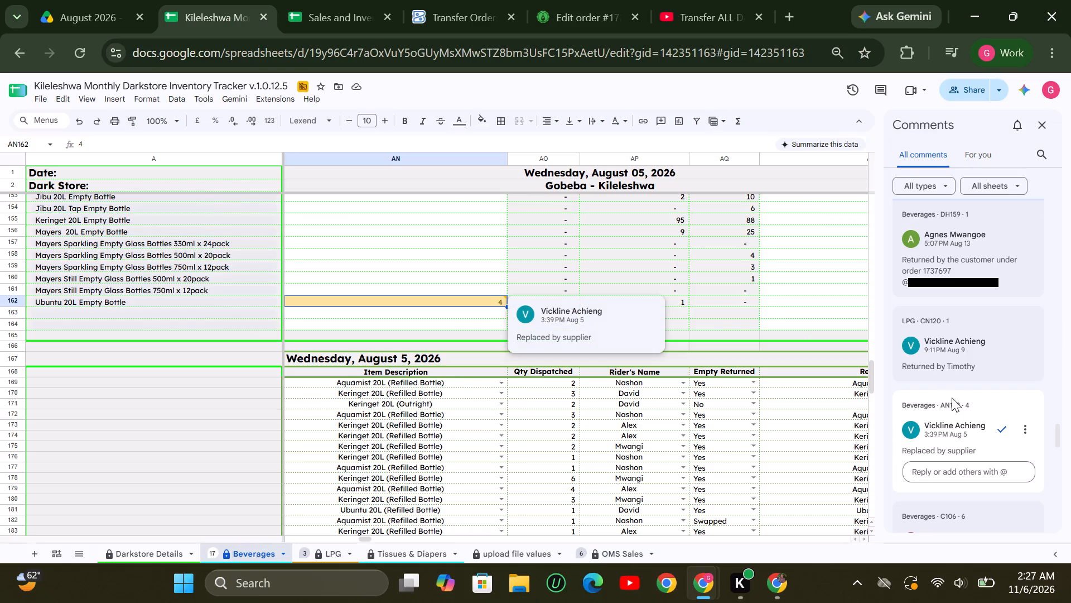
{"action": "left_click", "coordinate": [941, 372]}
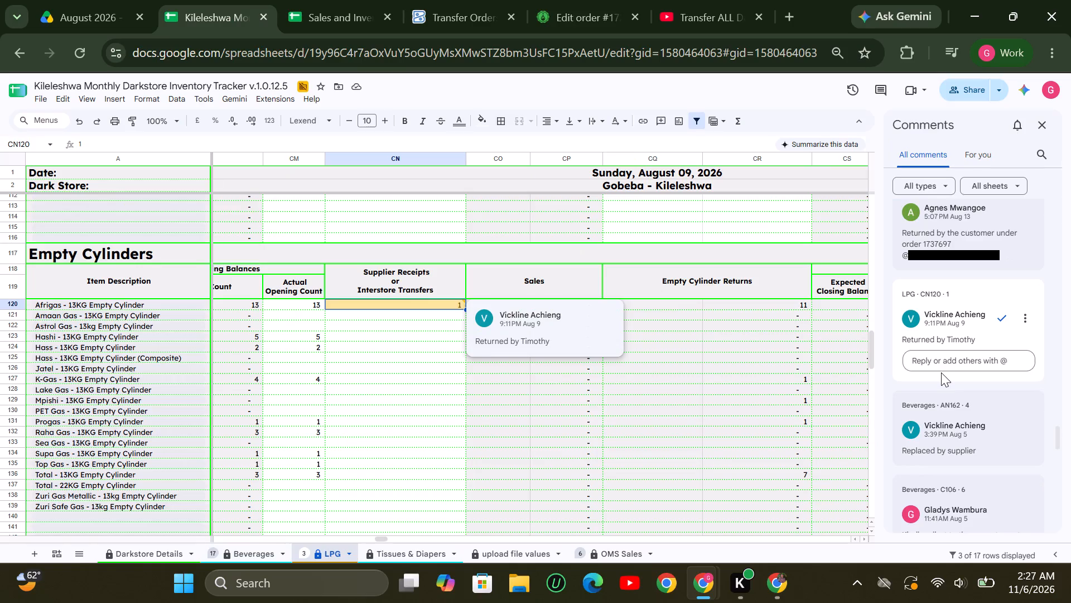
{"action": "scroll", "coordinate": [941, 372], "scroll_direction": "down", "scroll_amount": 1}
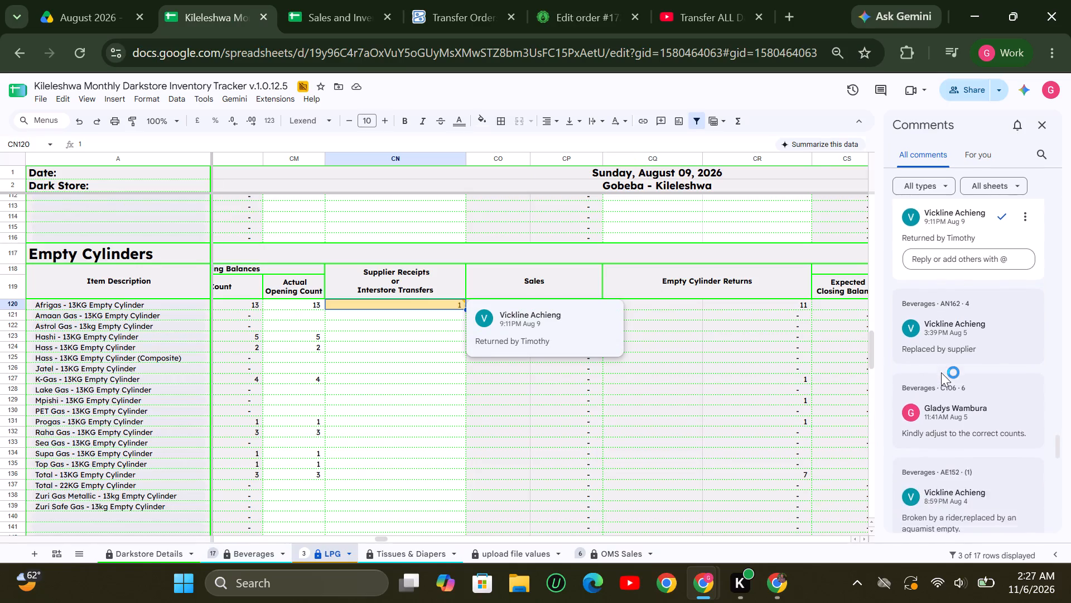
{"action": "scroll", "coordinate": [941, 372], "scroll_direction": "down", "scroll_amount": 3}
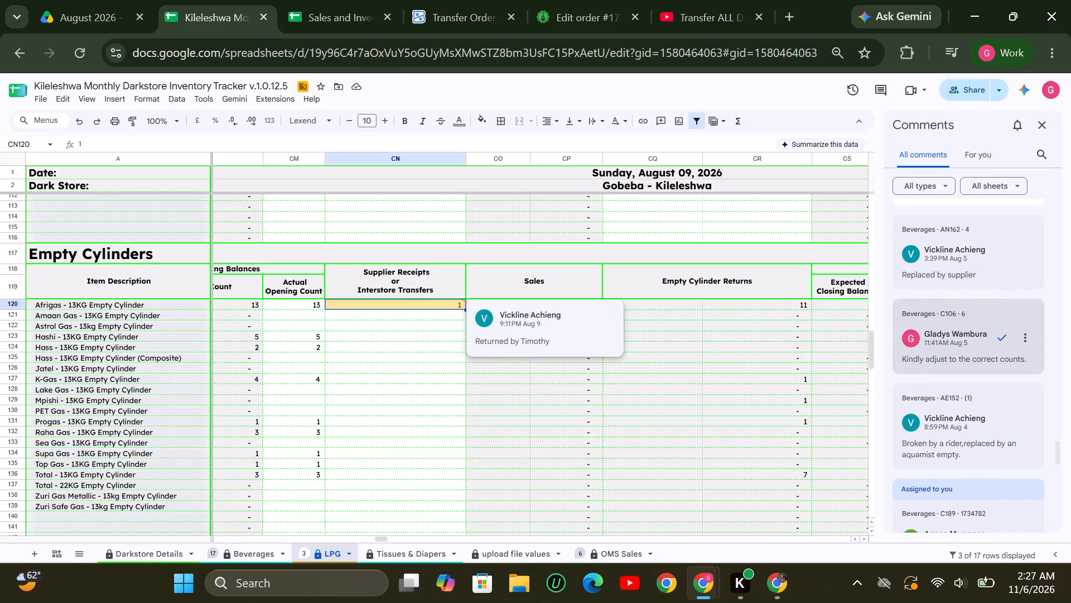
{"action": "scroll", "coordinate": [942, 361], "scroll_direction": "down", "scroll_amount": 1}
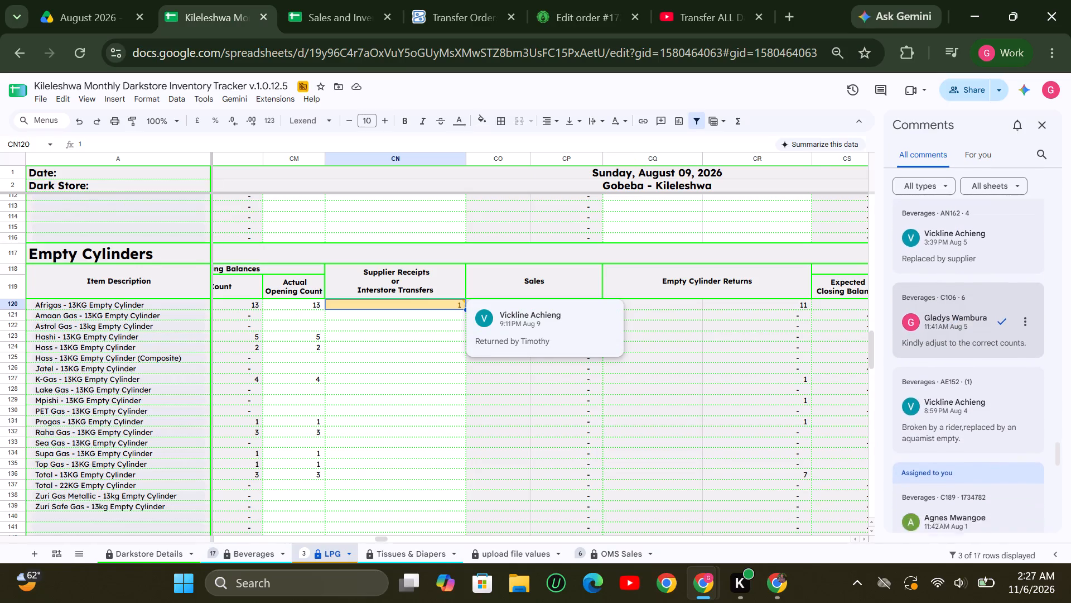
Read through the remaining oldest Kileleshwa comments, opening the Beverages AE152 breakage comment and the C189 leakage replacement comment.
{"action": "scroll", "coordinate": [942, 361], "scroll_direction": "down", "scroll_amount": 3}
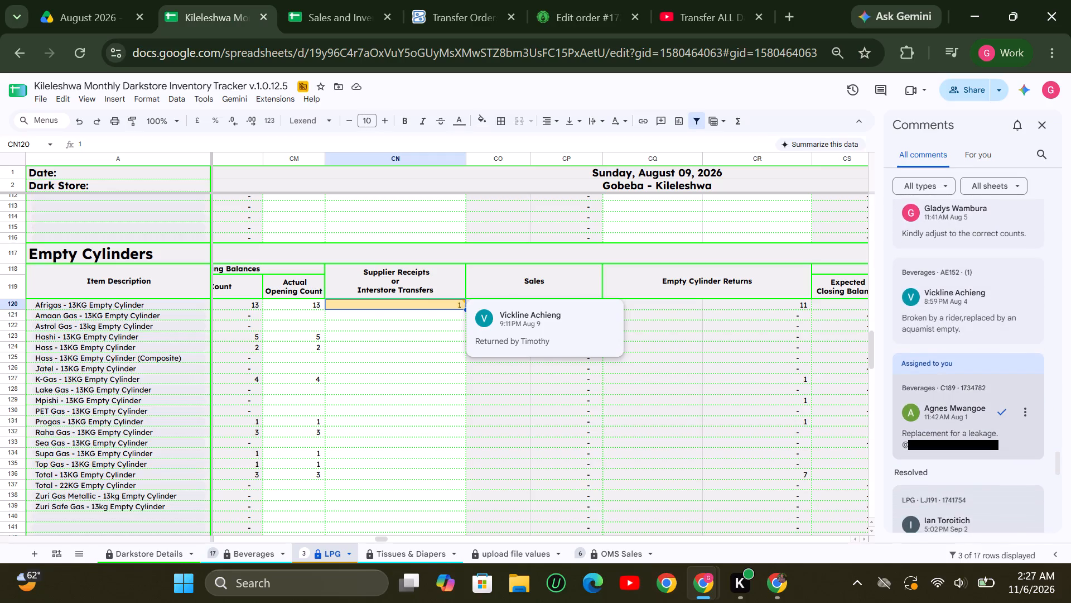
{"action": "scroll", "coordinate": [942, 361], "scroll_direction": "down", "scroll_amount": 2}
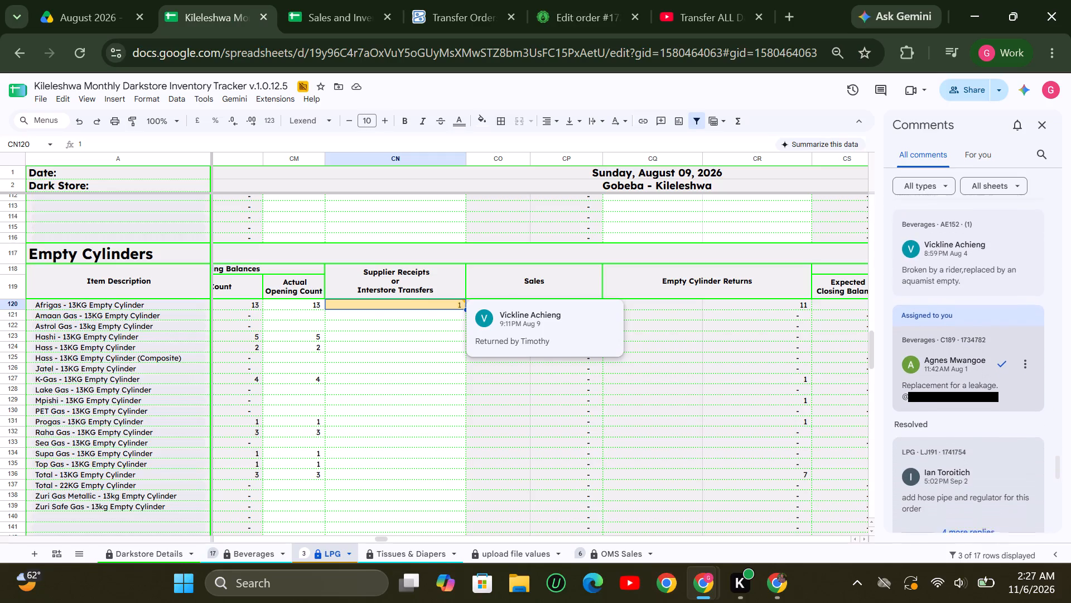
{"action": "scroll", "coordinate": [942, 361], "scroll_direction": "down", "scroll_amount": 1}
{"action": "left_click", "coordinate": [954, 261]}
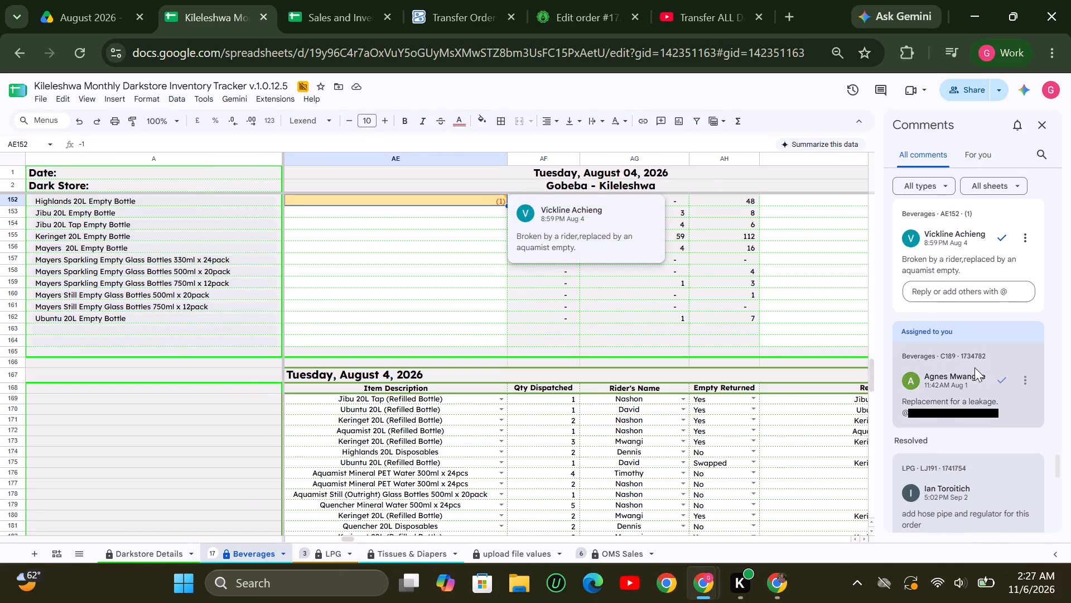
{"action": "scroll", "coordinate": [974, 370], "scroll_direction": "down", "scroll_amount": 2}
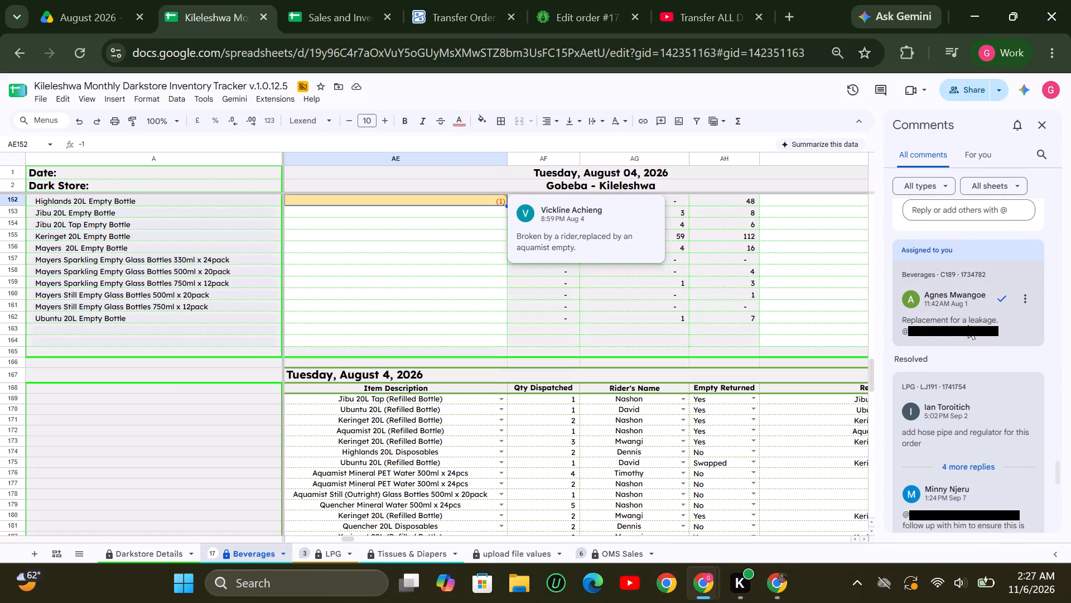
{"action": "left_click", "coordinate": [966, 323]}
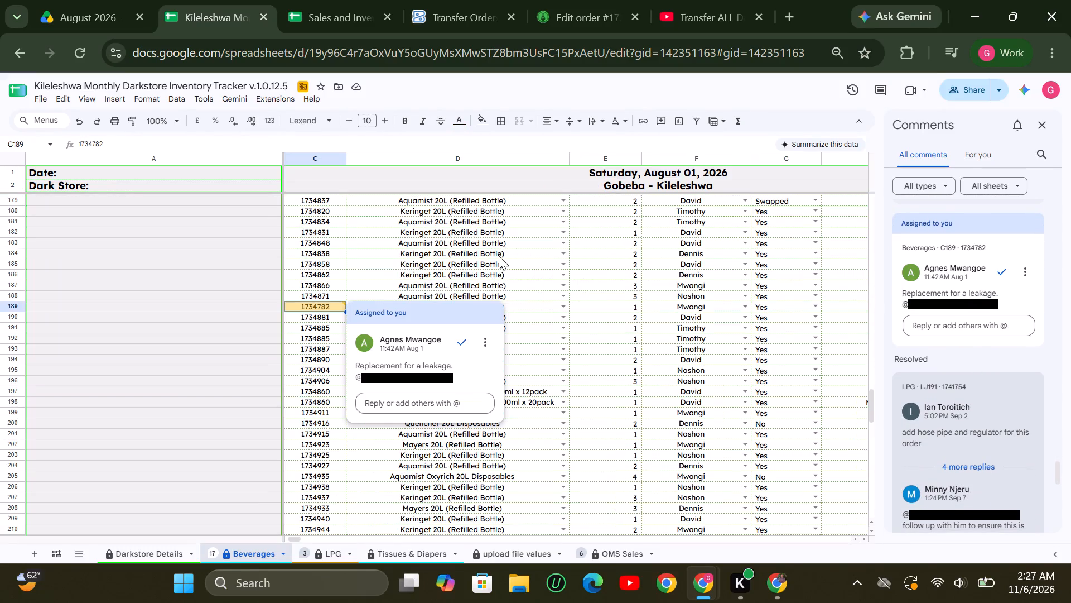
{"action": "left_click", "coordinate": [303, 308]}
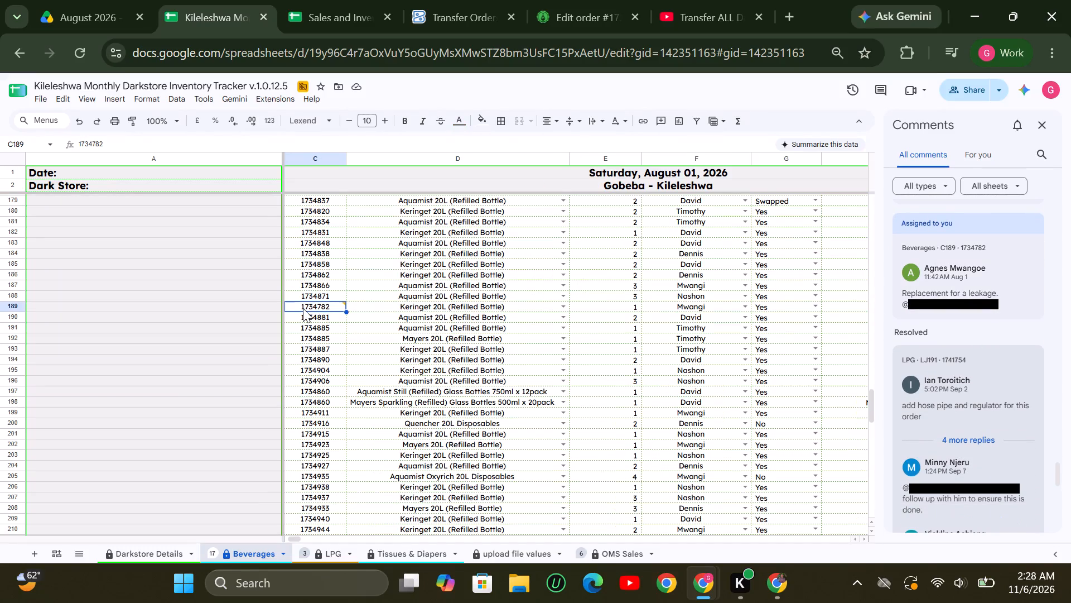
{"action": "key", "text": "ctrl+c"}
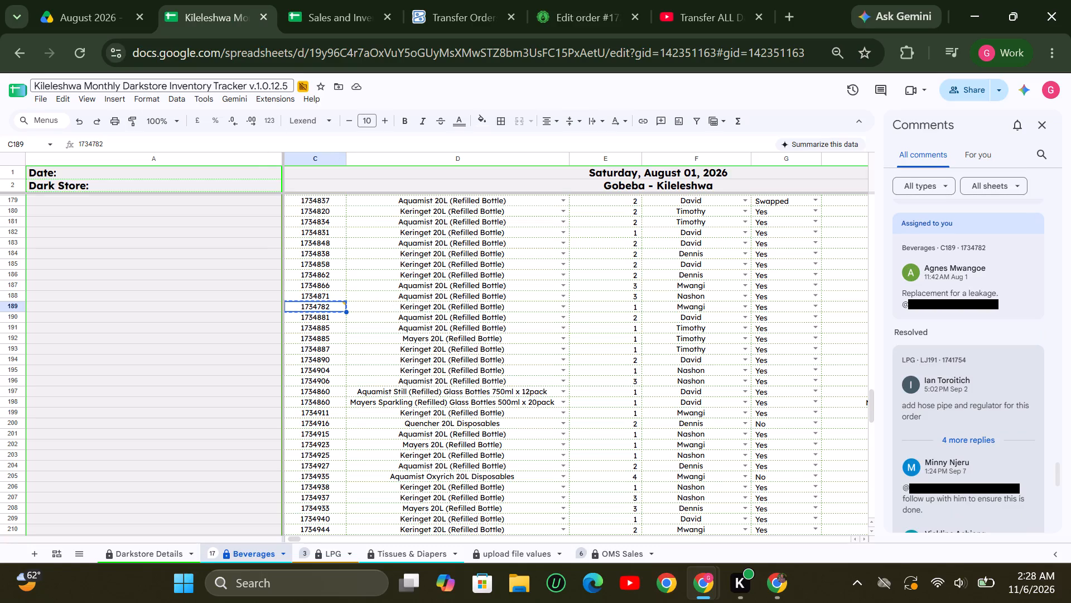
On the losses tracking sheet's Inventory Loss sheet, set row 114's Item Description to Keringet Mineral Water 20li Refill Only.
{"action": "left_click", "coordinate": [321, 26]}
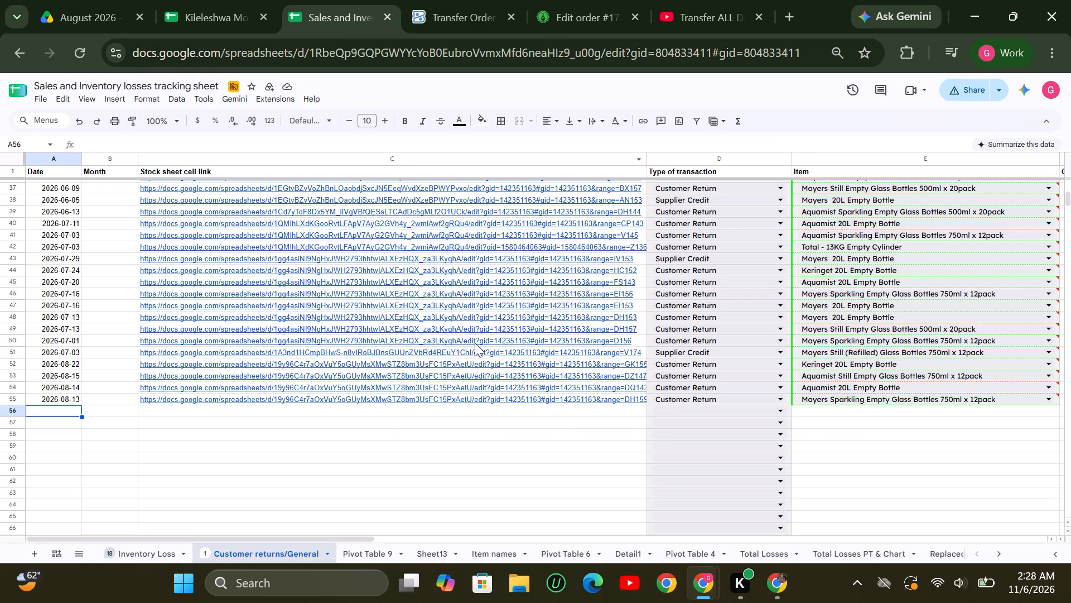
{"action": "left_click", "coordinate": [136, 558]}
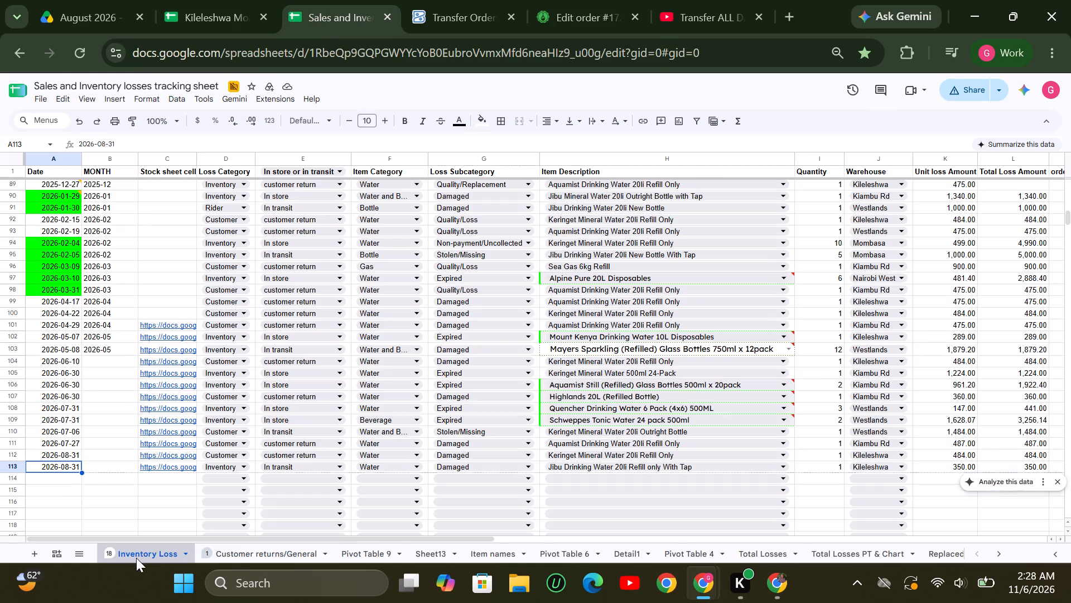
{"action": "left_click", "coordinate": [784, 480]}
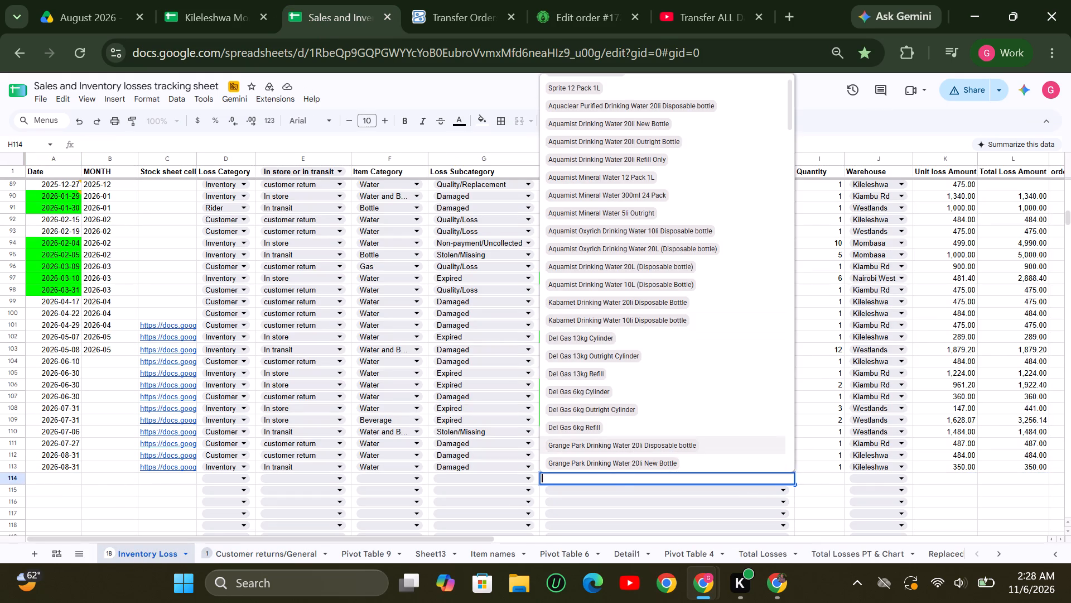
{"action": "type", "text": "kei"}
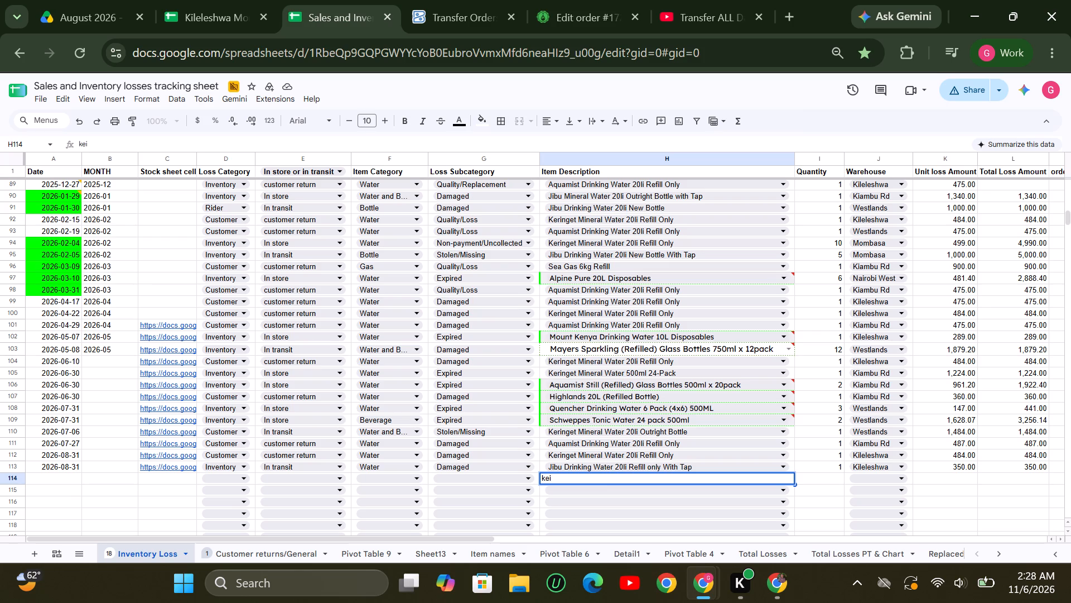
{"action": "key", "text": "BackSpace"}
{"action": "type", "text": "ringe"}
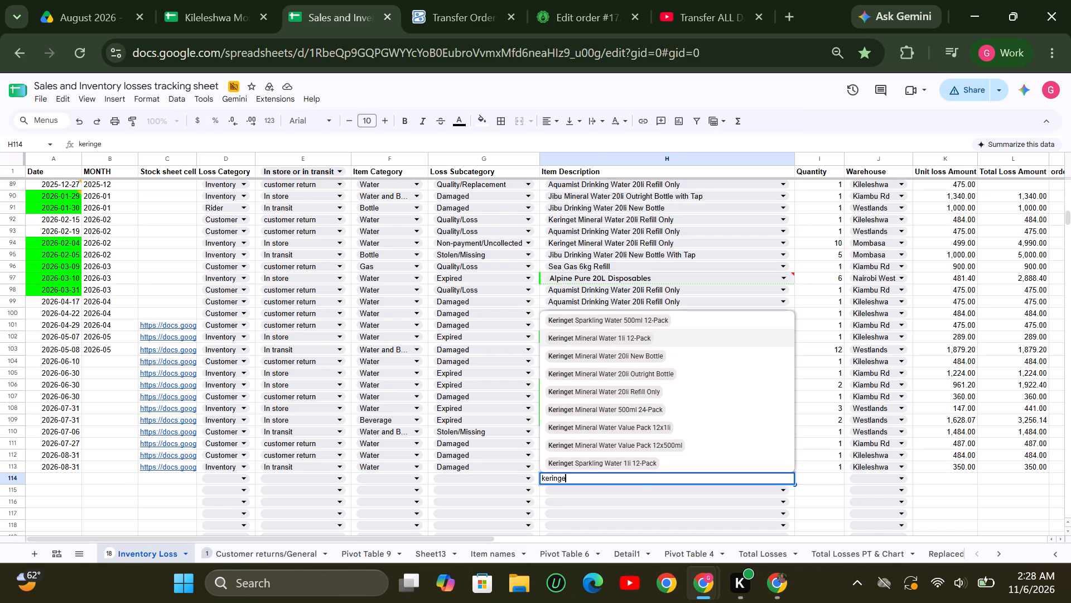
{"action": "left_click", "coordinate": [649, 396]}
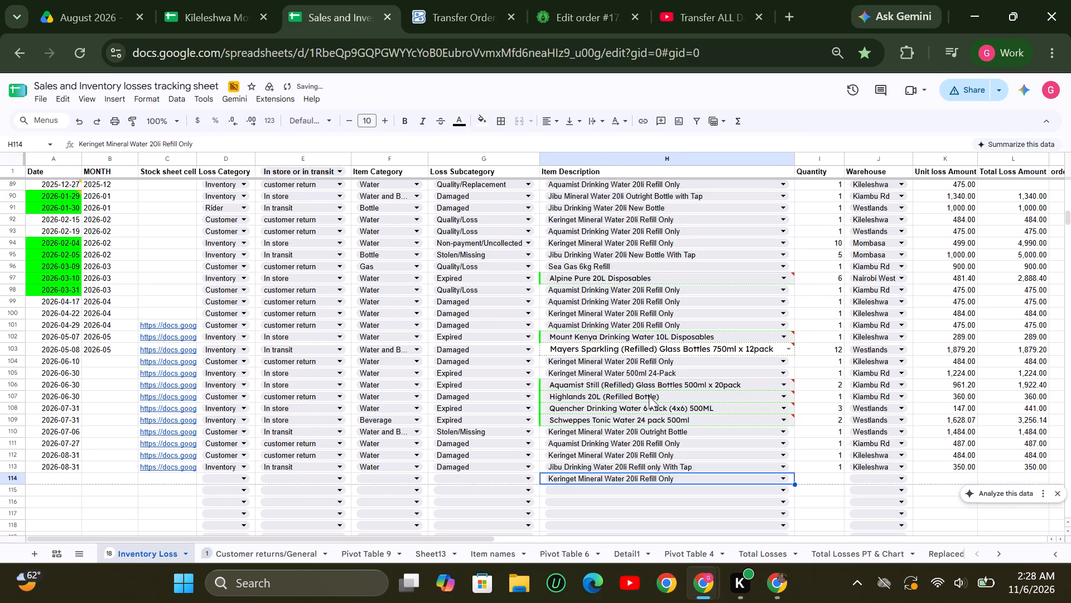
Classify row 114 as subcategory Damaged, item category Water, in store or in transit "customer return", and loss category Customer.
{"action": "left_click", "coordinate": [531, 480]}
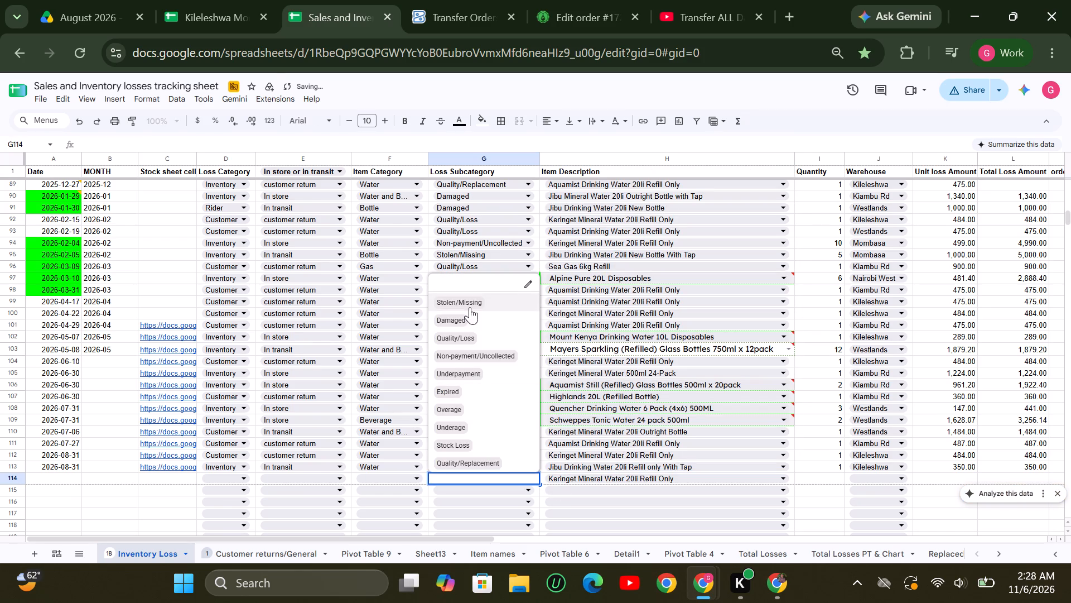
{"action": "left_click", "coordinate": [457, 321]}
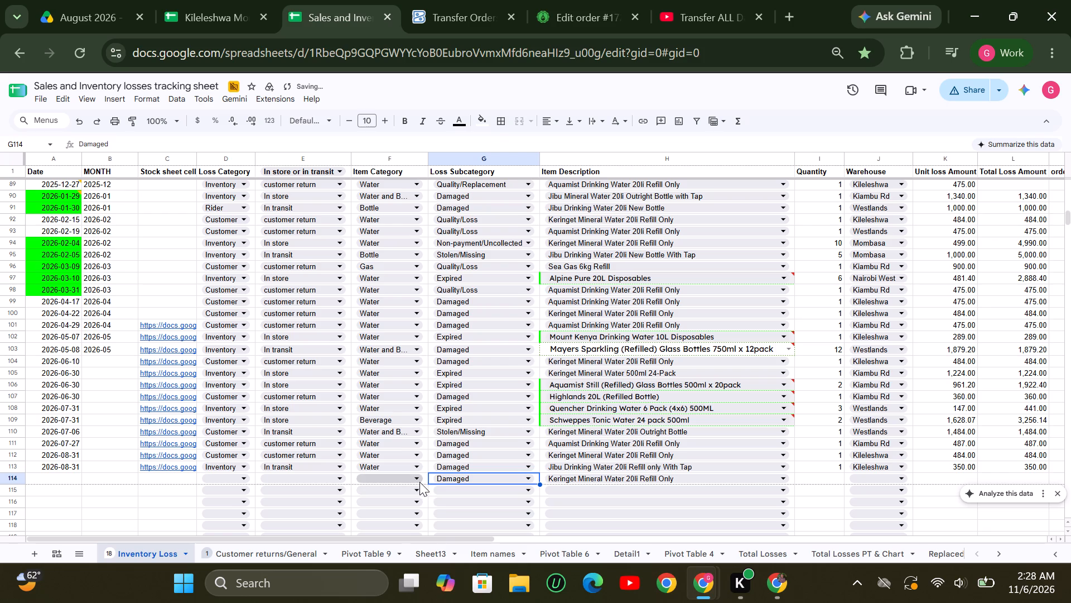
{"action": "left_click", "coordinate": [419, 482]}
{"action": "left_click", "coordinate": [361, 391]}
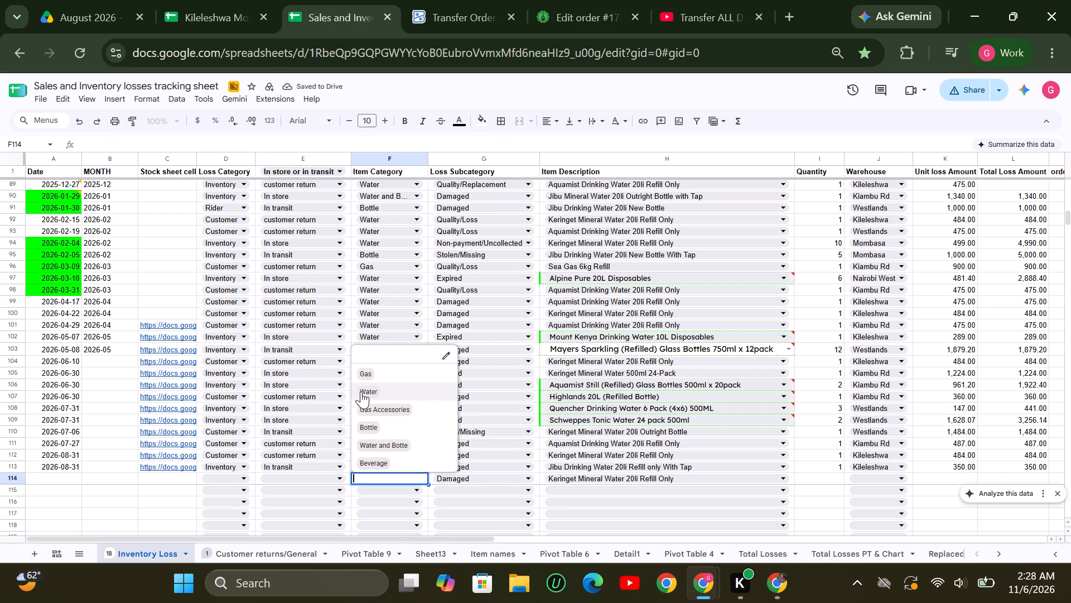
{"action": "left_click", "coordinate": [337, 477]}
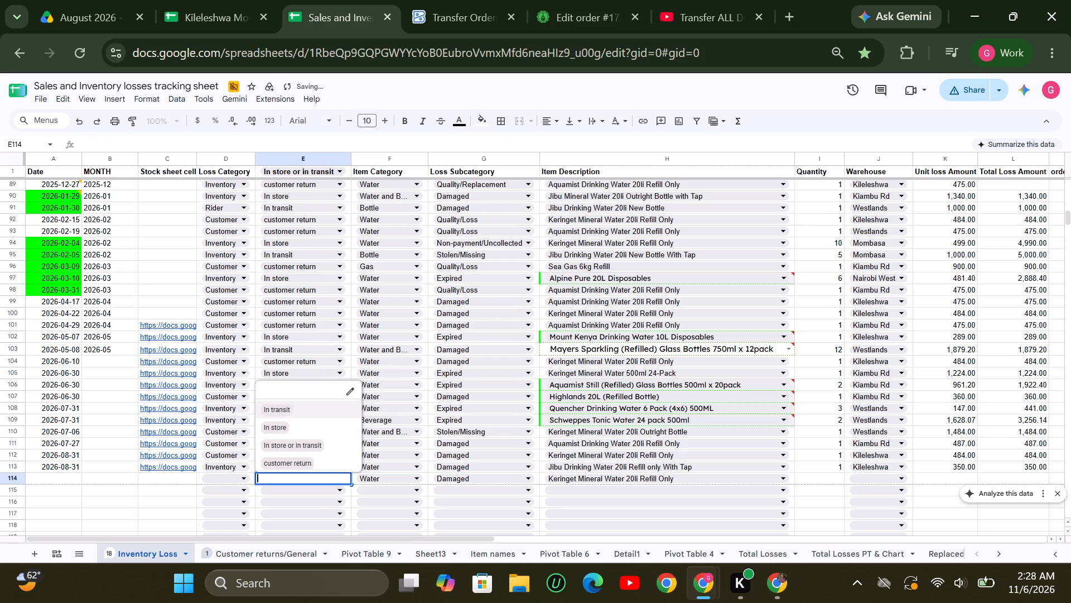
{"action": "left_click", "coordinate": [302, 463]}
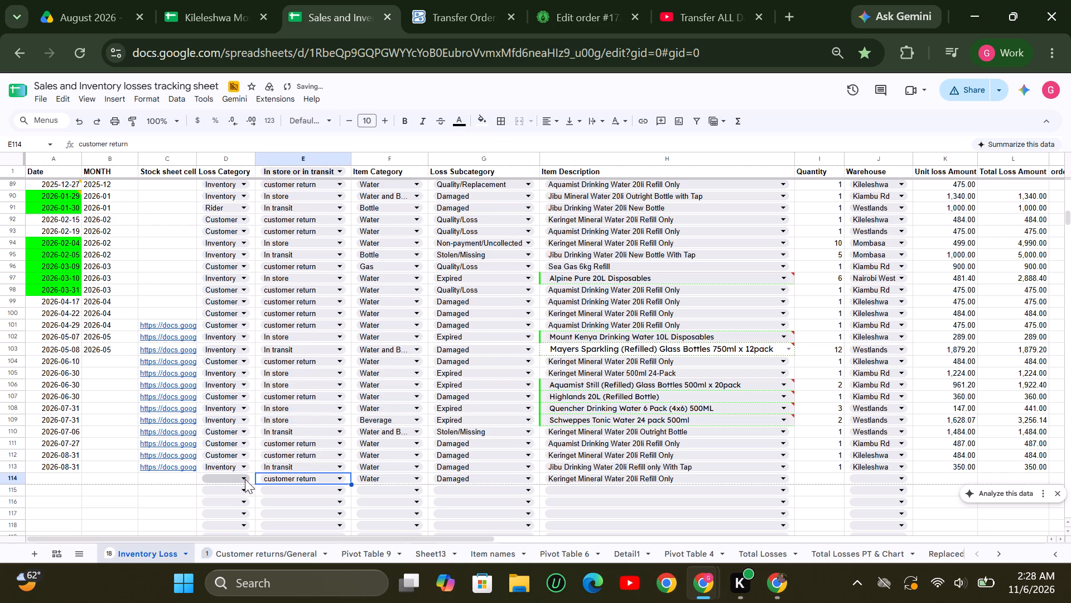
{"action": "left_click", "coordinate": [245, 479]}
{"action": "left_click", "coordinate": [227, 426]}
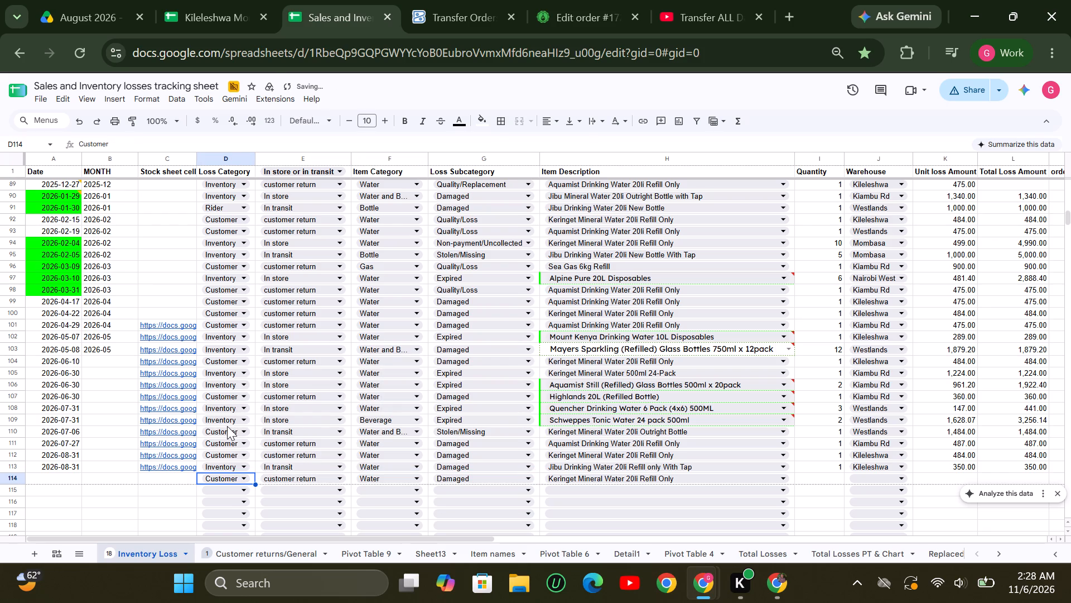
Enter 2026-08-01 as row 114's Date.
{"action": "left_click", "coordinate": [67, 478]}
{"action": "type", "text": "2026-08-02"}
{"action": "key", "text": "BackSpace"}
{"action": "key", "text": "1"}
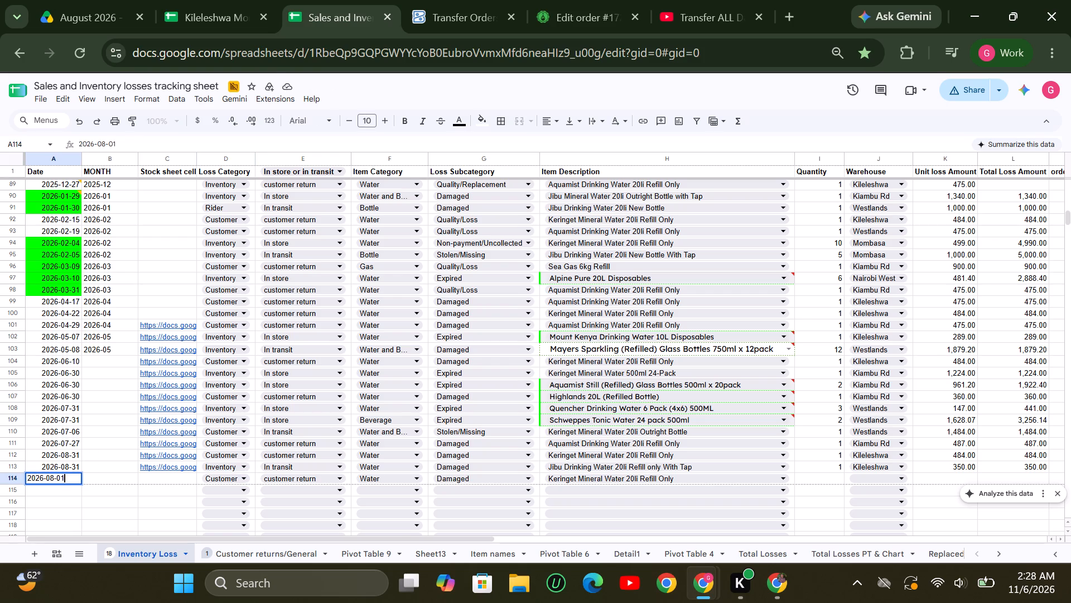
Set row 114's Warehouse to Kileleshwa and its Quantity to 1.
{"action": "left_click", "coordinate": [902, 481]}
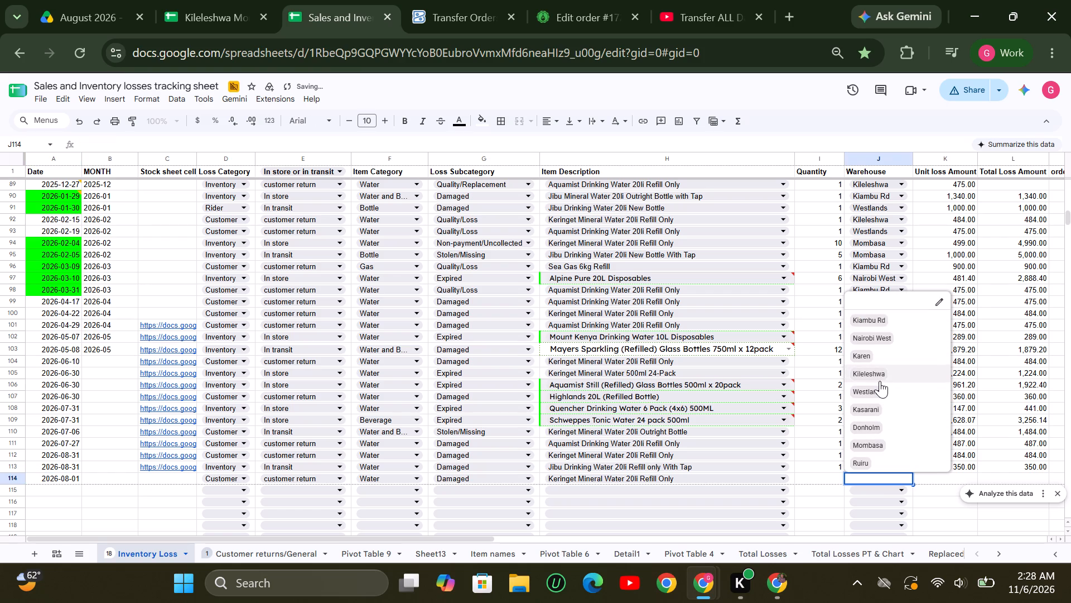
{"action": "left_click", "coordinate": [866, 370]}
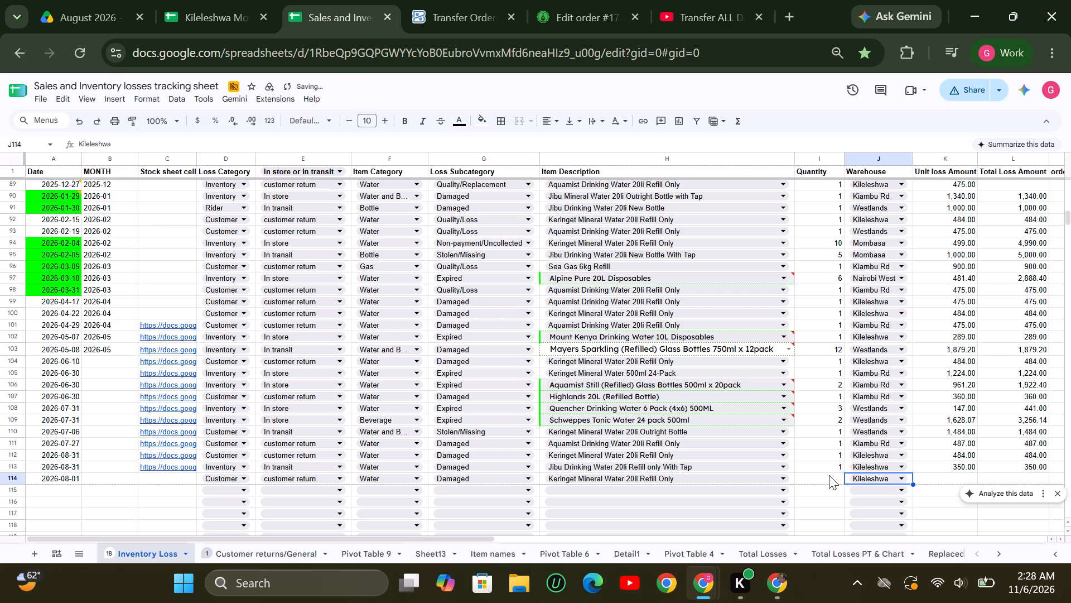
{"action": "left_click", "coordinate": [828, 475]}
{"action": "key", "text": "1"}
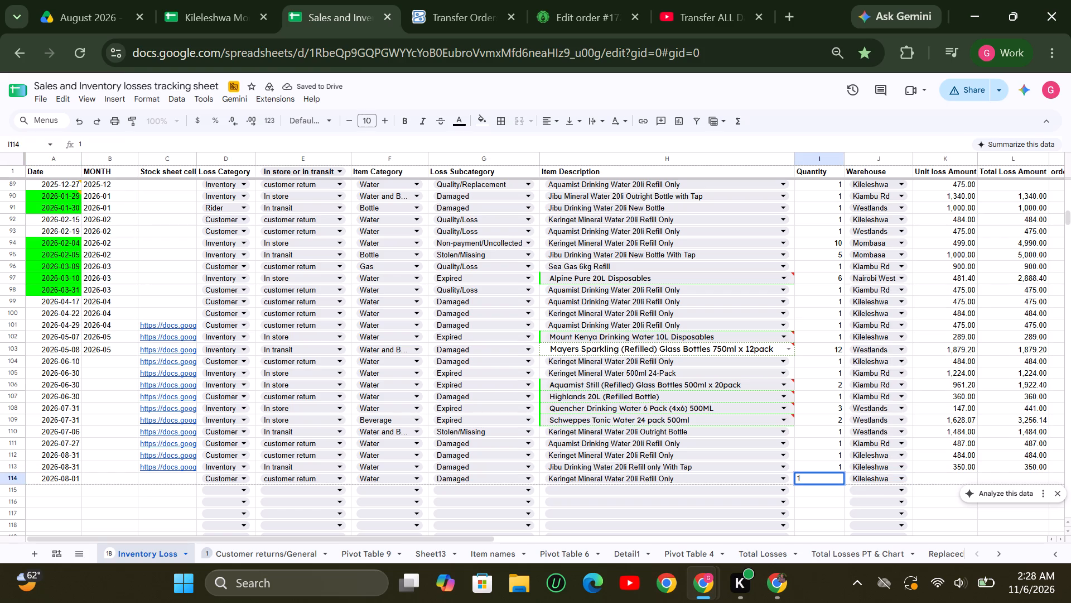
Enter 484 as row 114's Unit loss Amount and extend the Total Loss Amount formula from row 113 to it.
{"action": "left_click", "coordinate": [943, 482]}
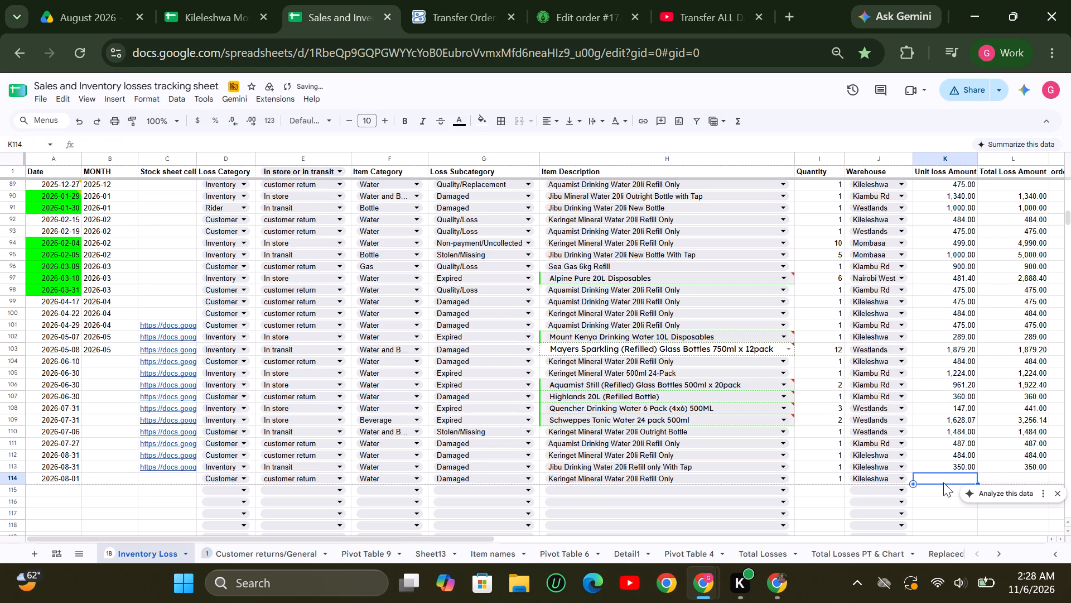
{"action": "type", "text": "484"}
{"action": "key", "text": "Right"}
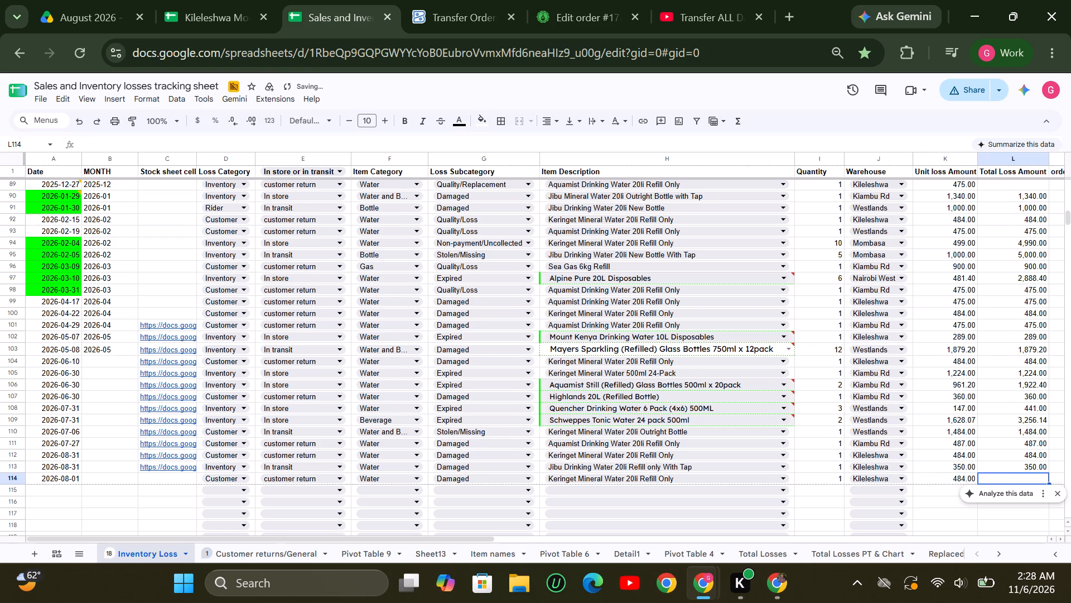
{"action": "key", "text": "Right"}
{"action": "key", "text": "Right"}
{"action": "key", "text": "Right"}
{"action": "key", "text": "Right"}
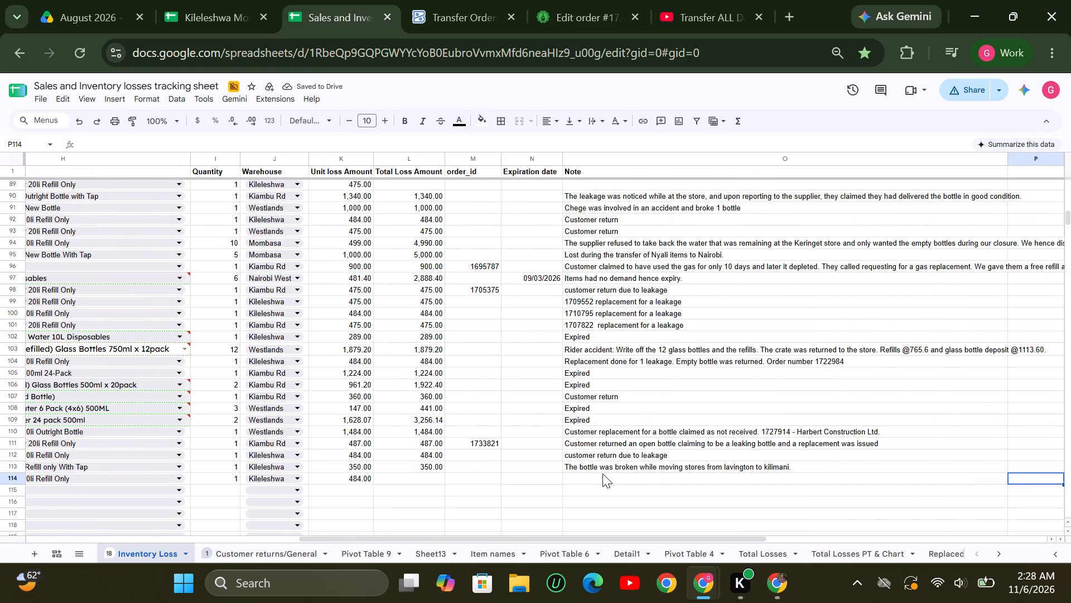
{"action": "left_click", "coordinate": [421, 468]}
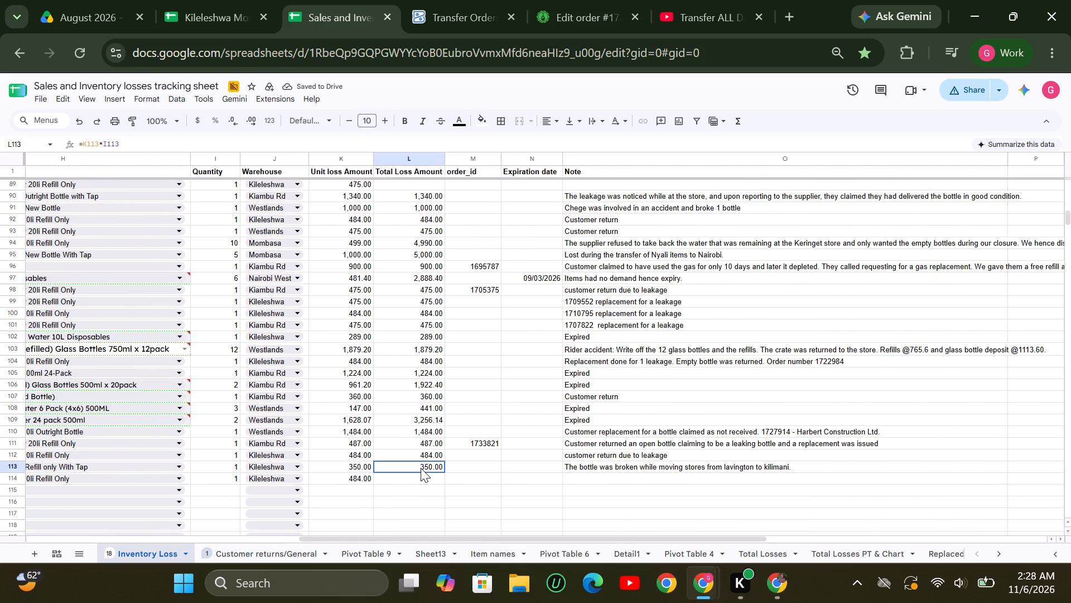
{"action": "left_click_drag", "start_coordinate": [442, 471], "coordinate": [441, 476]}
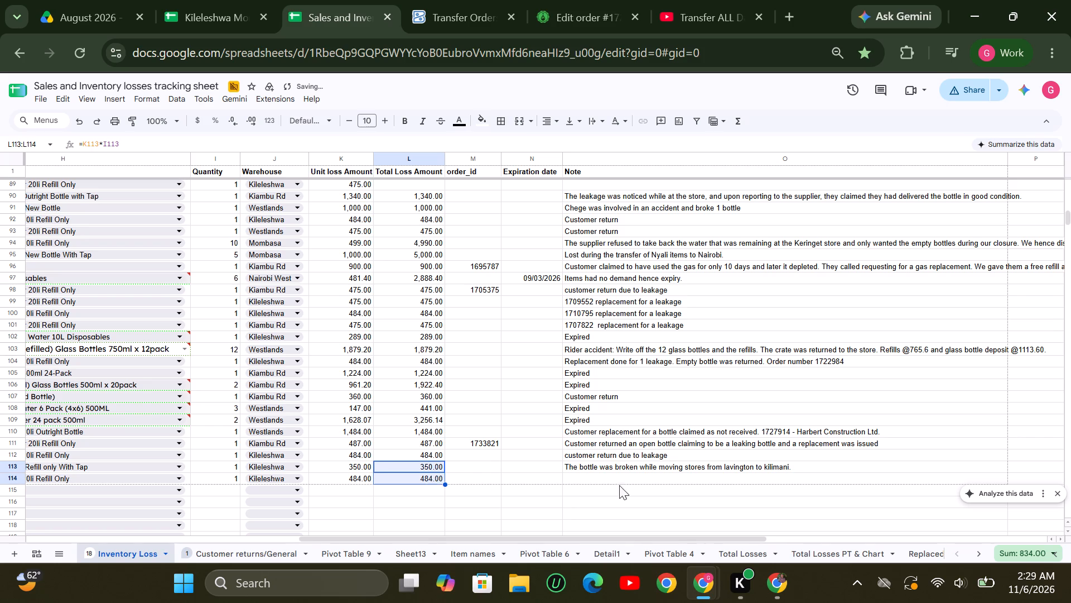
{"action": "left_click", "coordinate": [600, 480]}
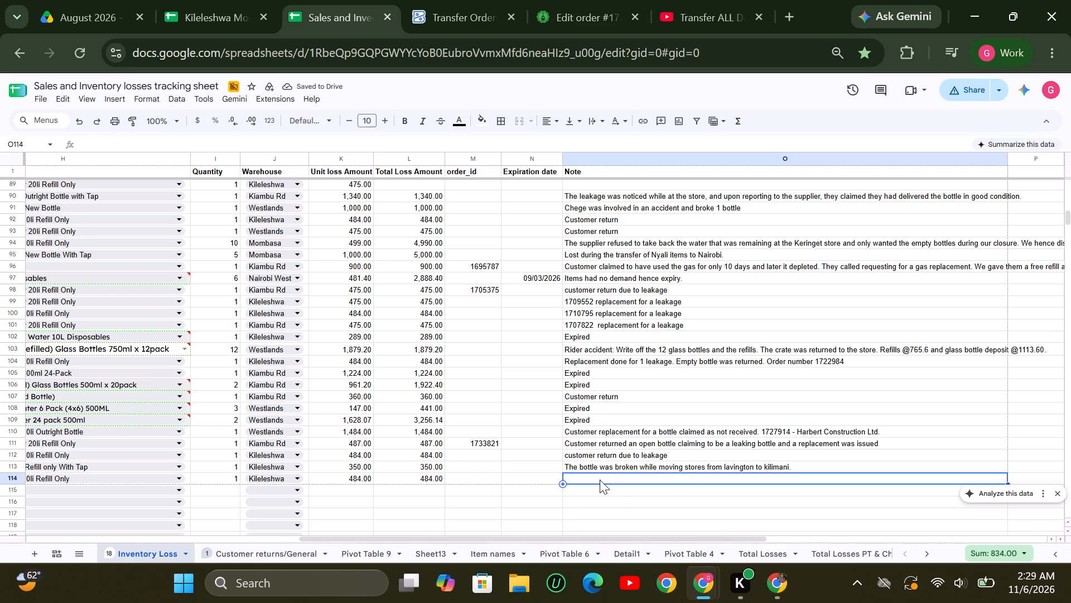
{"action": "key", "text": "ctrl+shift+v"}
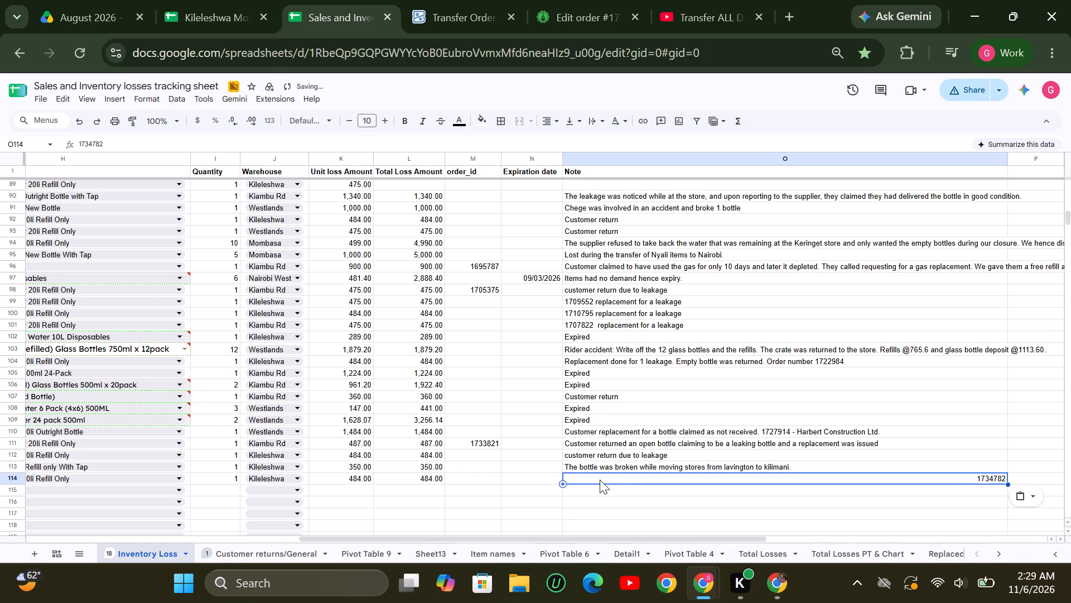
{"action": "left_click", "coordinate": [480, 482]}
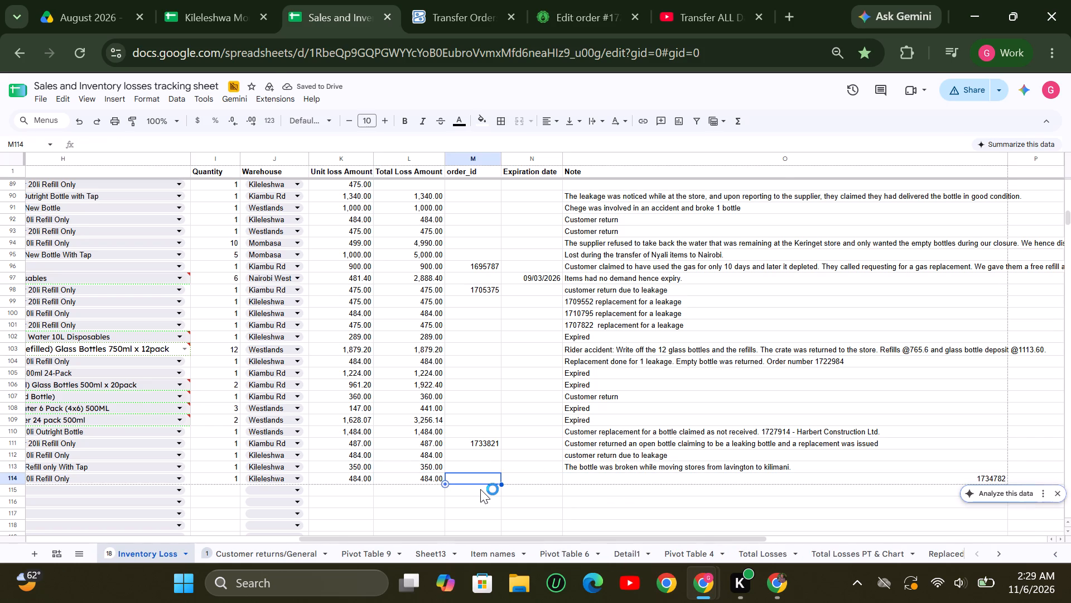
{"action": "key", "text": "ctrl+shift+v"}
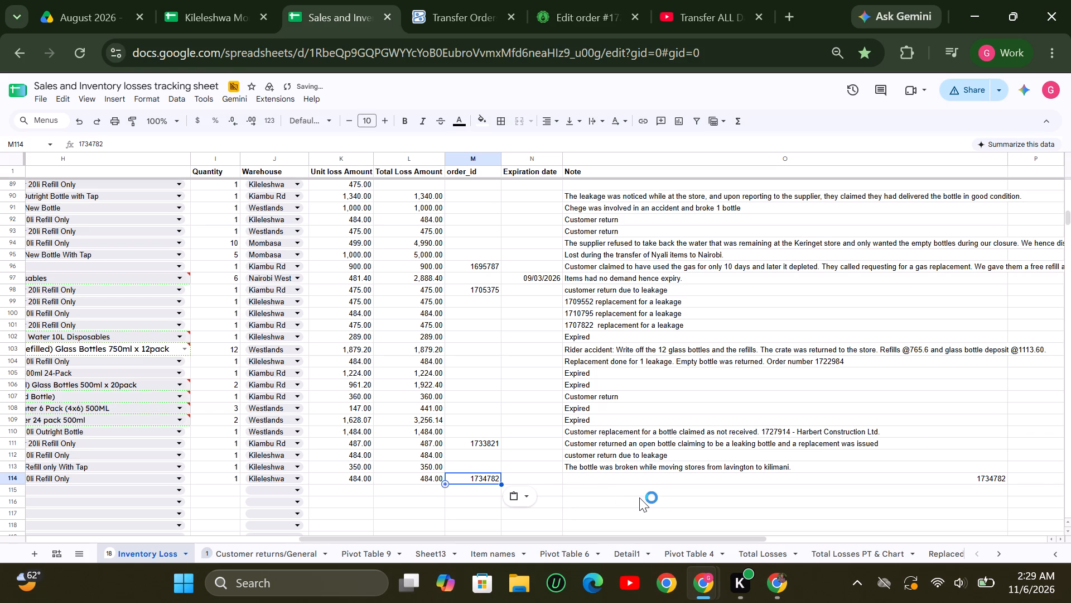
{"action": "left_click", "coordinate": [639, 479]}
{"action": "key", "text": "BackSpace"}
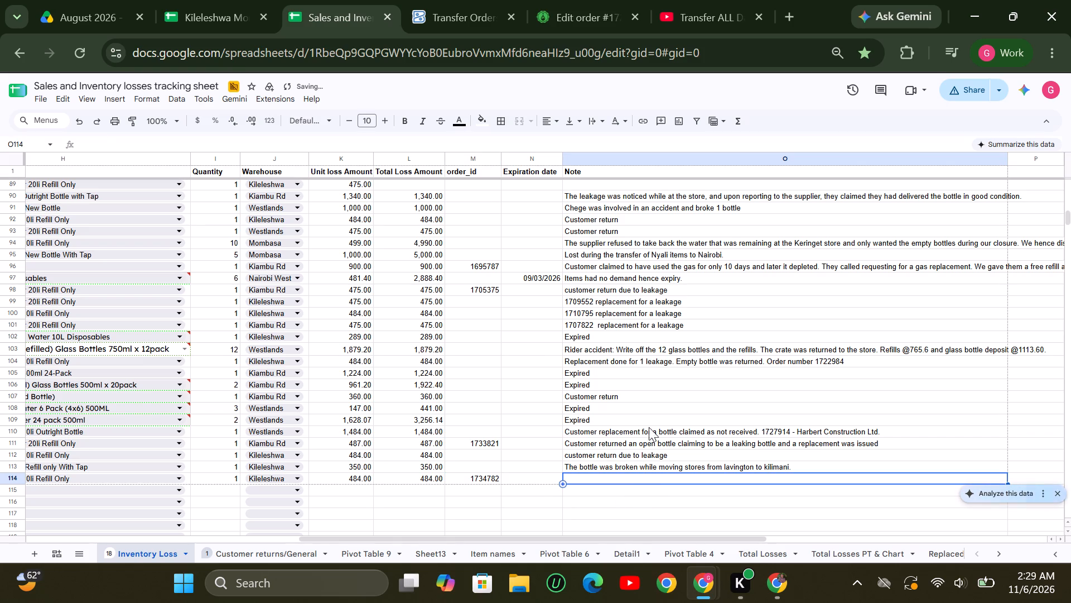
Copy the note "customer return due to leakage" from row 98 into row 114's Note cell.
{"action": "left_click", "coordinate": [633, 291]}
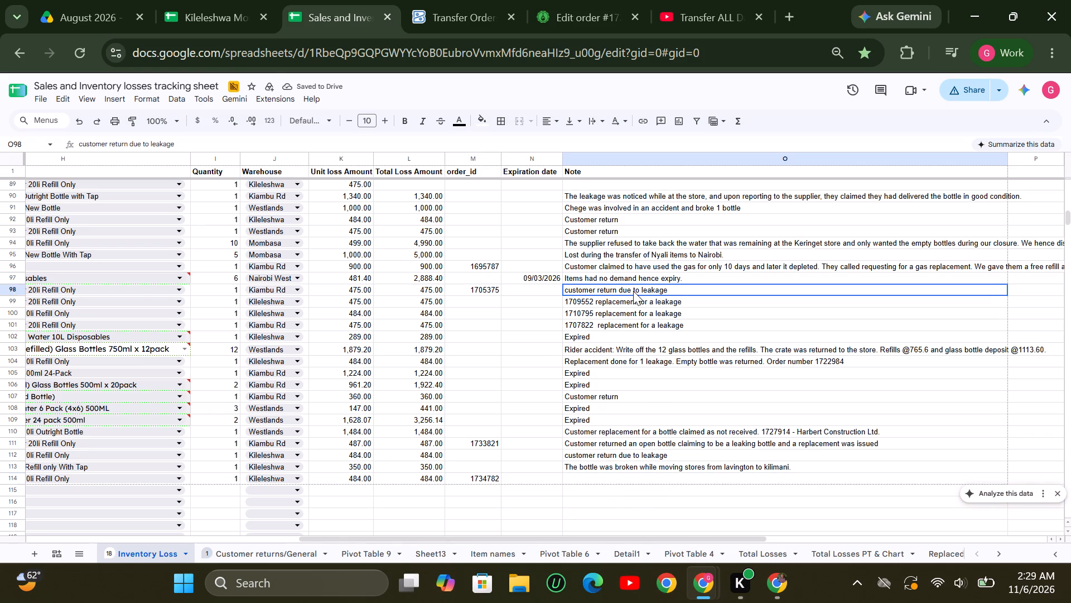
{"action": "key", "text": "ctrl+c"}
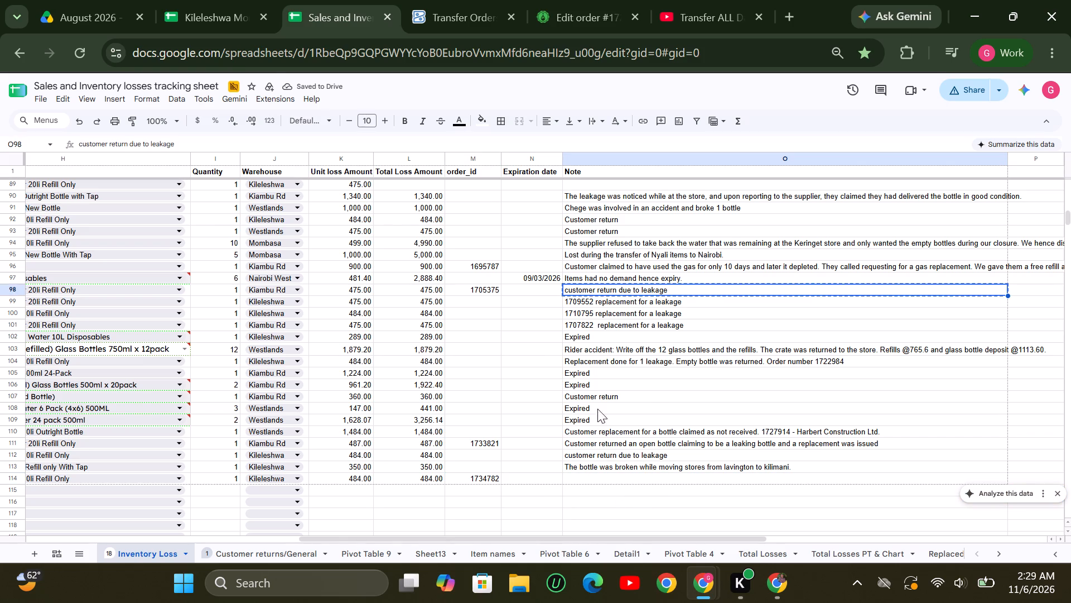
{"action": "left_click", "coordinate": [604, 480]}
{"action": "key", "text": "ctrl+v"}
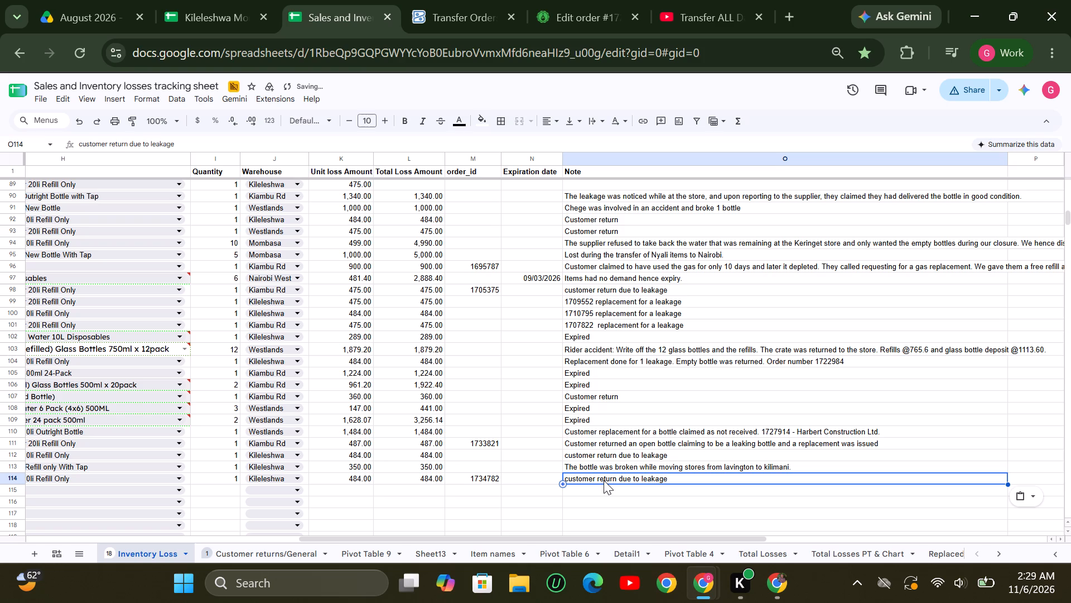
Replace row 107's Note with the copied text "customer return due to leakage".
{"action": "left_click", "coordinate": [636, 394]}
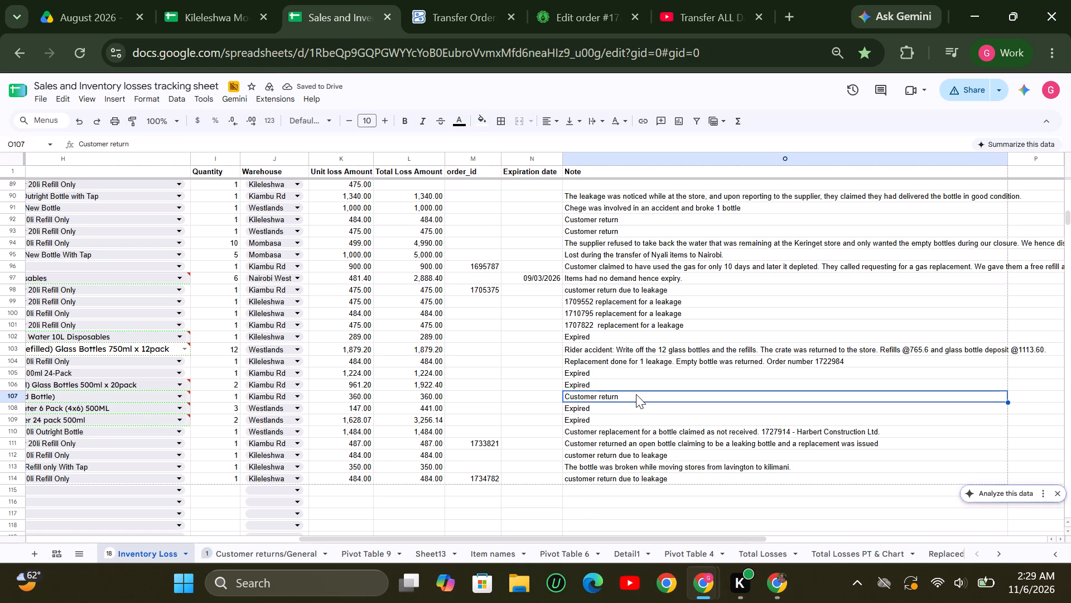
{"action": "key", "text": "ctrl+v"}
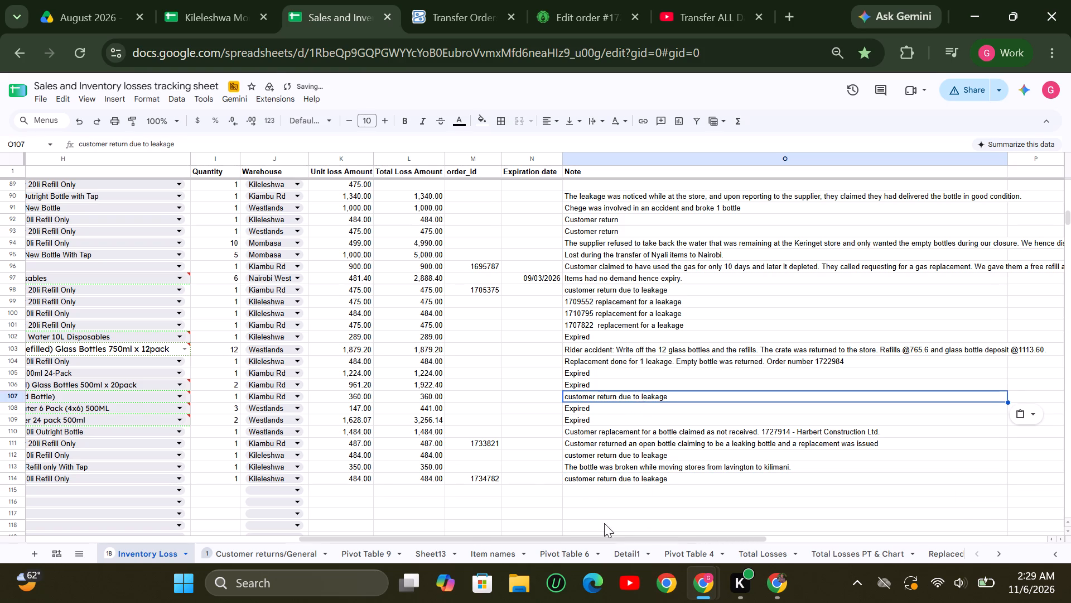
{"action": "left_click", "coordinate": [597, 533]}
{"action": "scroll", "coordinate": [555, 441], "scroll_direction": "down", "scroll_amount": 1}
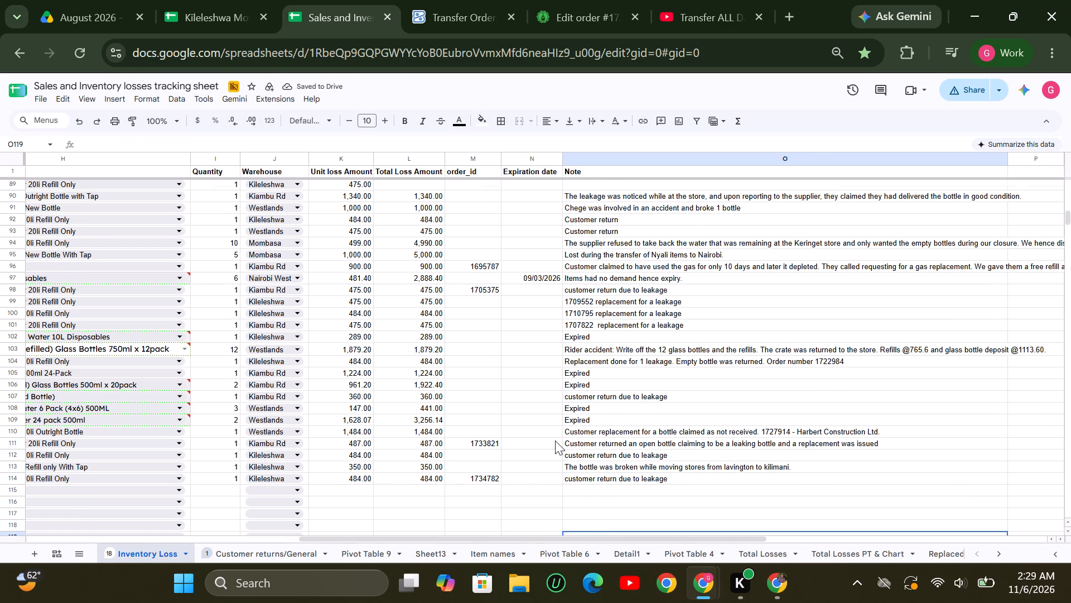
{"action": "scroll", "coordinate": [555, 441], "scroll_direction": "down", "scroll_amount": 1}
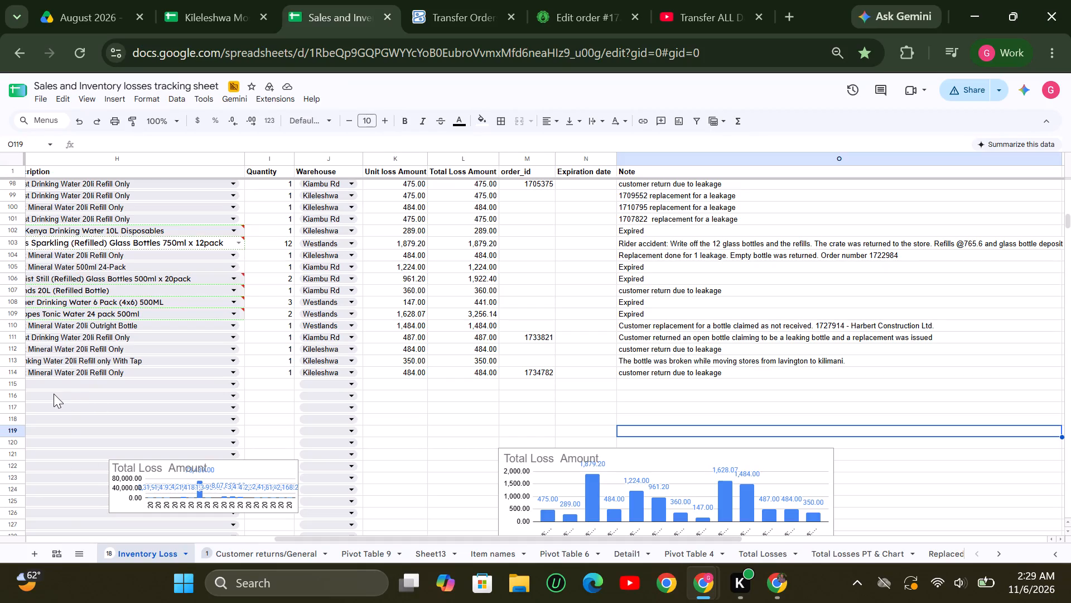
Switch to the Kileleshwa tracker and read through the resolved comments that follow the C189 leakage replacement comment.
{"action": "left_click", "coordinate": [229, 14]}
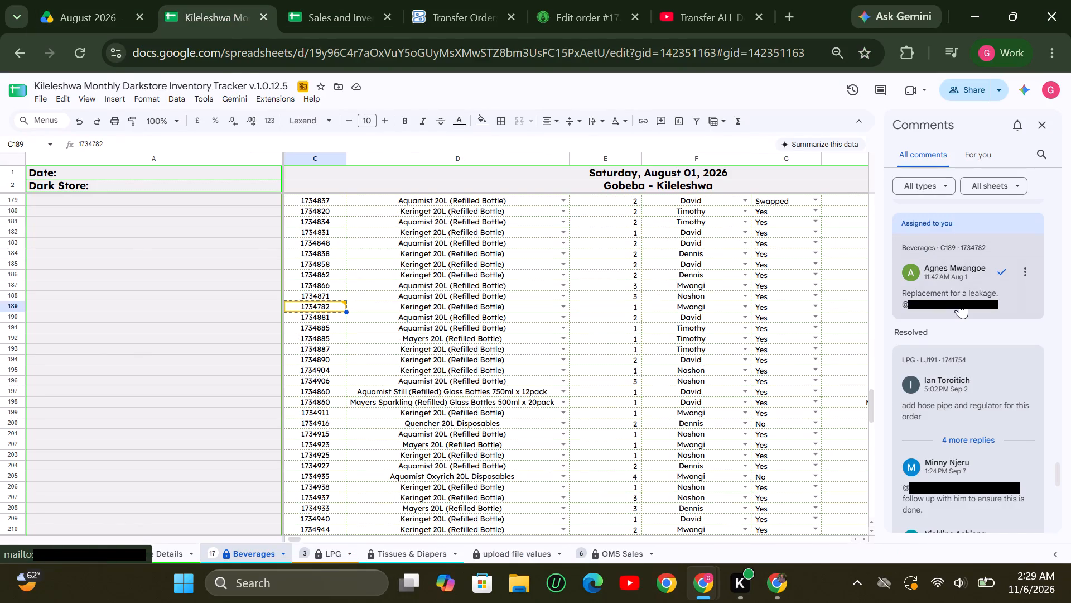
{"action": "scroll", "coordinate": [960, 301], "scroll_direction": "up", "scroll_amount": 1}
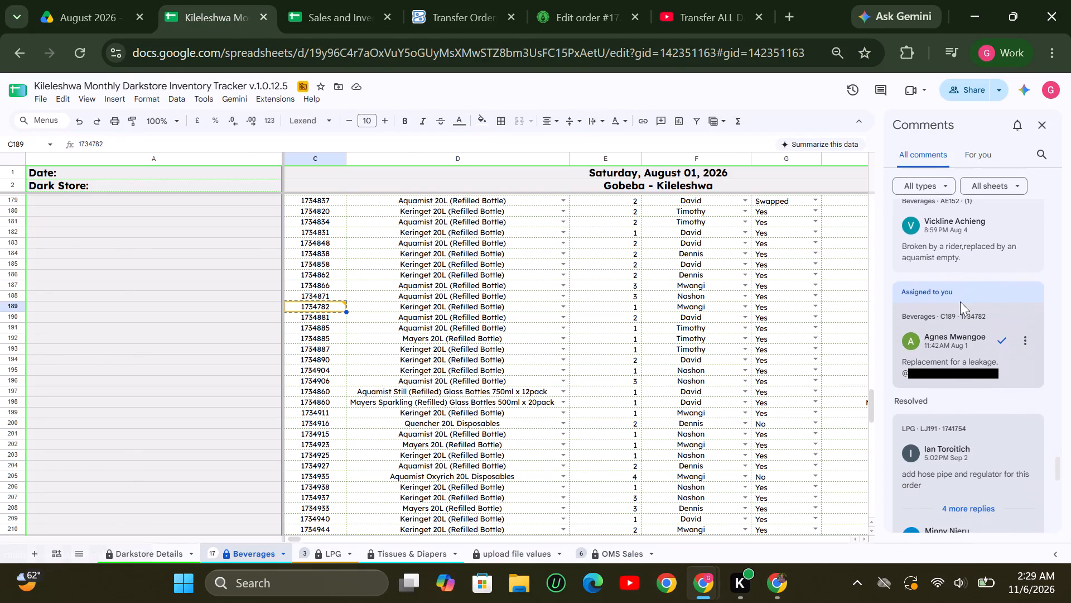
{"action": "scroll", "coordinate": [960, 301], "scroll_direction": "down", "scroll_amount": 3}
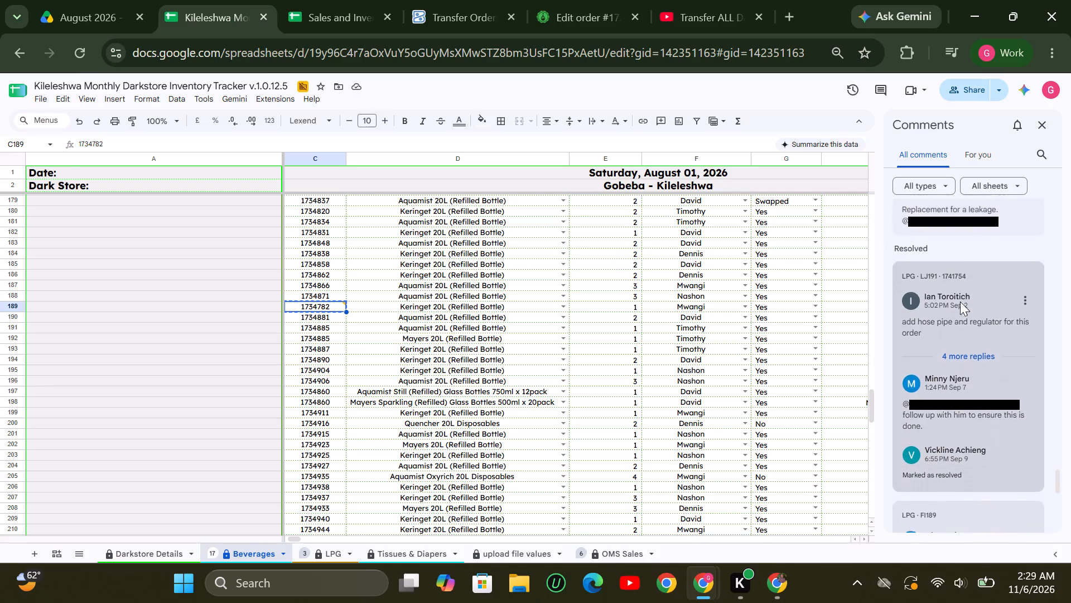
{"action": "scroll", "coordinate": [960, 301], "scroll_direction": "down", "scroll_amount": 4}
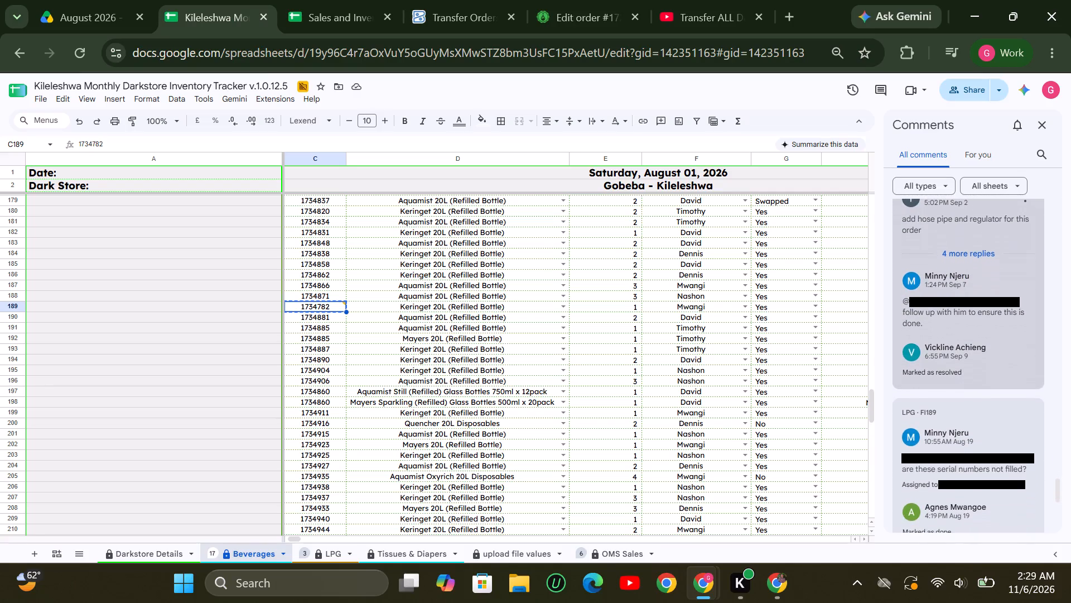
{"action": "scroll", "coordinate": [960, 301], "scroll_direction": "down", "scroll_amount": 4}
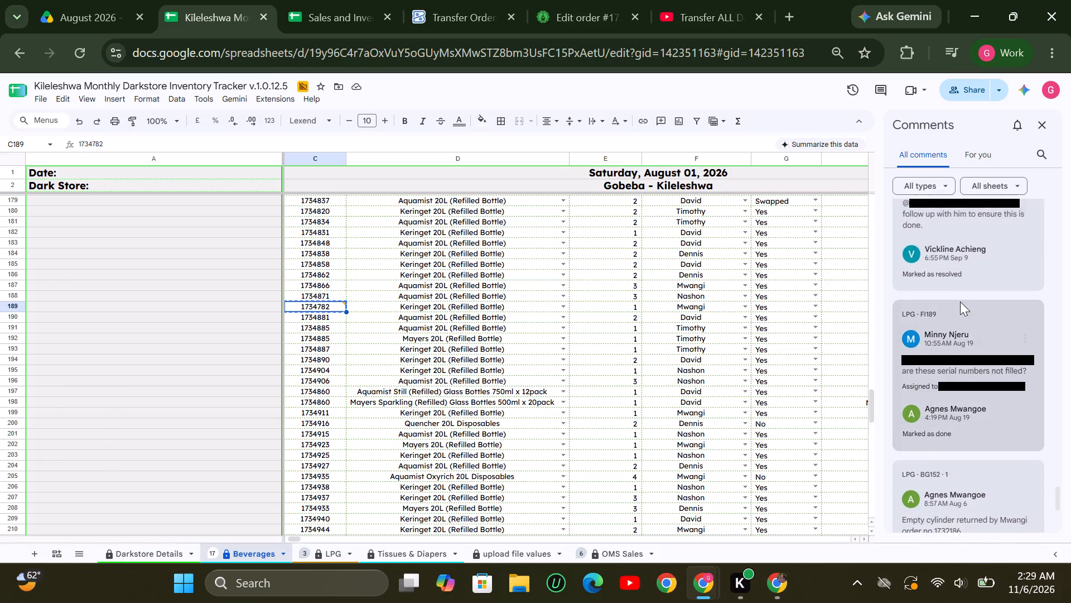
{"action": "scroll", "coordinate": [960, 301], "scroll_direction": "down", "scroll_amount": 2}
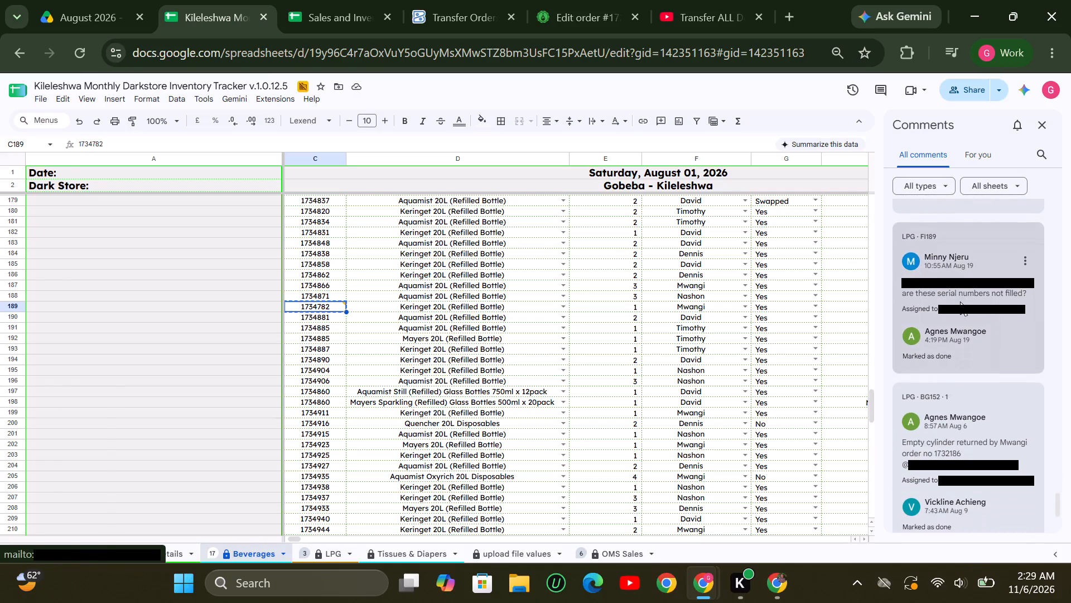
{"action": "scroll", "coordinate": [960, 301], "scroll_direction": "down", "scroll_amount": 2}
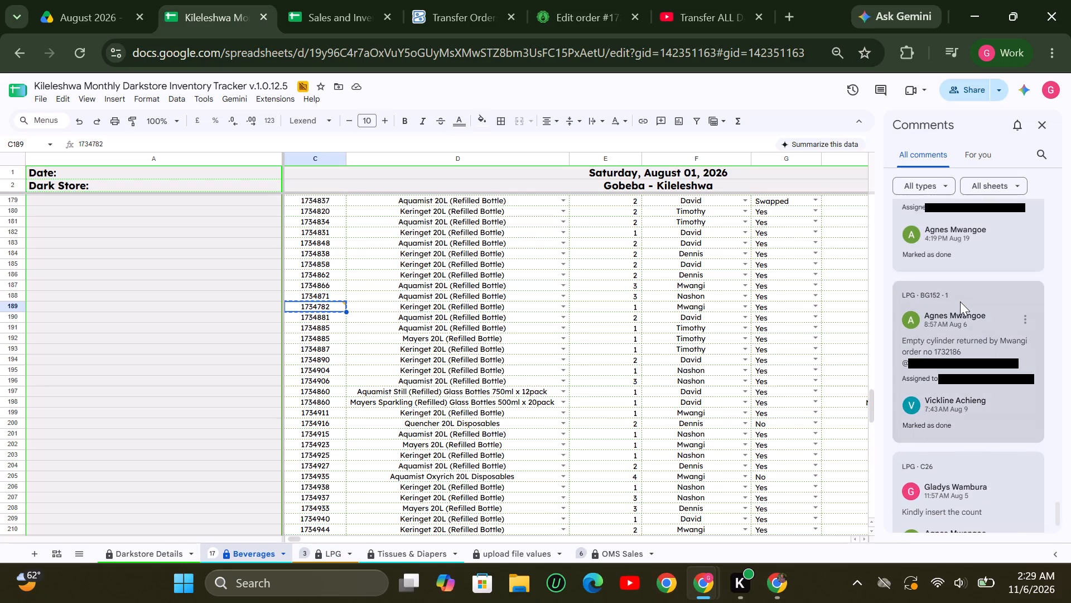
{"action": "scroll", "coordinate": [960, 301], "scroll_direction": "down", "scroll_amount": 2}
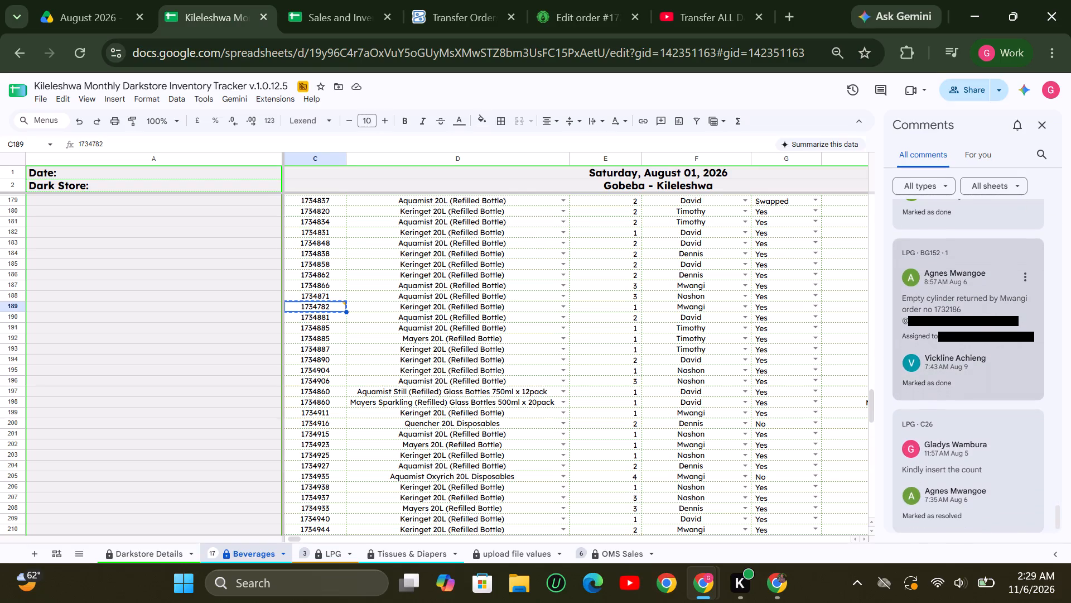
{"action": "scroll", "coordinate": [960, 301], "scroll_direction": "down", "scroll_amount": 1}
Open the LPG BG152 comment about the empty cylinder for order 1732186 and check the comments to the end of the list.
{"action": "left_click", "coordinate": [949, 301]}
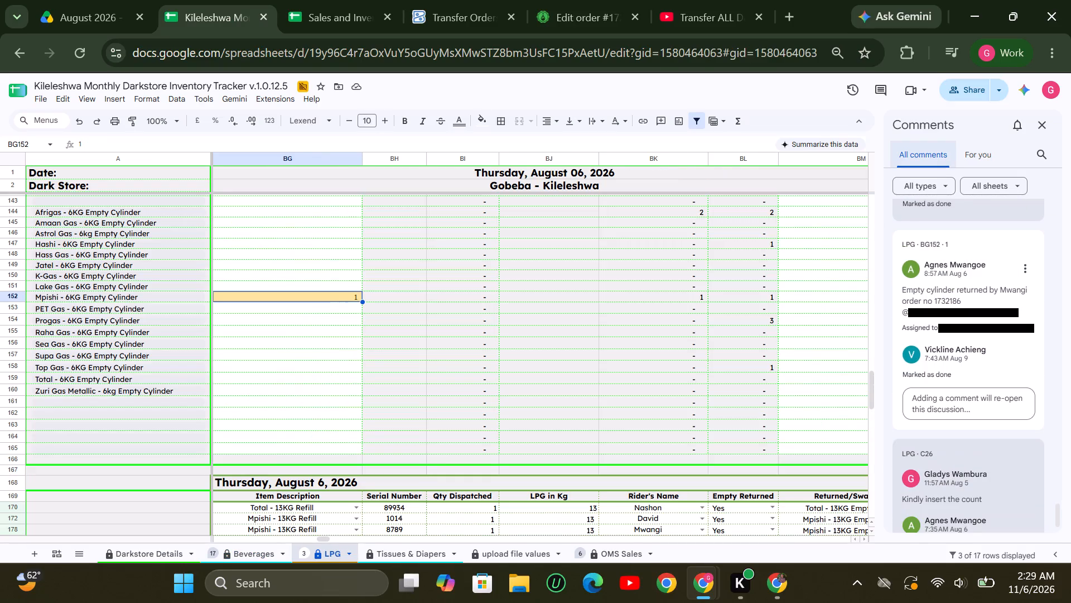
{"action": "scroll", "coordinate": [949, 301], "scroll_direction": "right", "scroll_amount": 1}
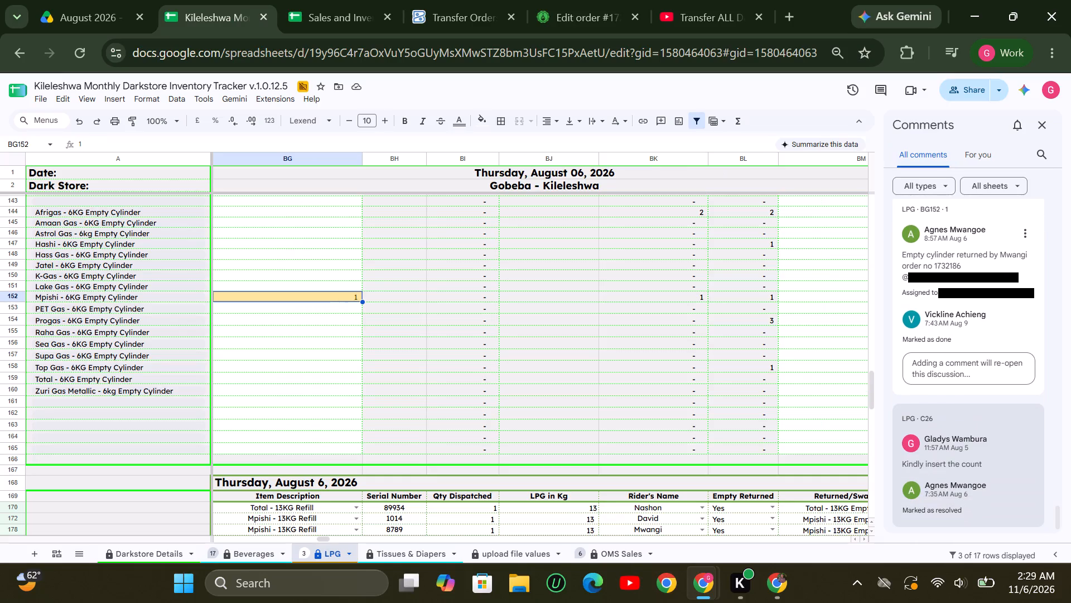
{"action": "scroll", "coordinate": [949, 301], "scroll_direction": "down", "scroll_amount": 1}
{"action": "scroll", "coordinate": [975, 518], "scroll_direction": "down", "scroll_amount": 2}
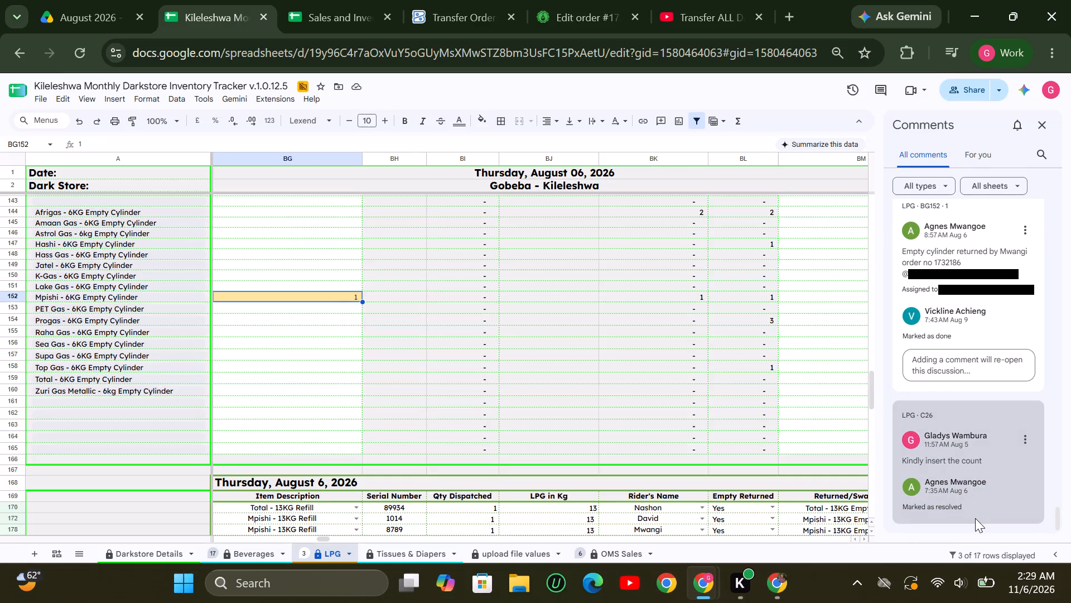
{"action": "scroll", "coordinate": [957, 468], "scroll_direction": "down", "scroll_amount": 12}
{"action": "scroll", "coordinate": [957, 468], "scroll_direction": "down", "scroll_amount": 9}
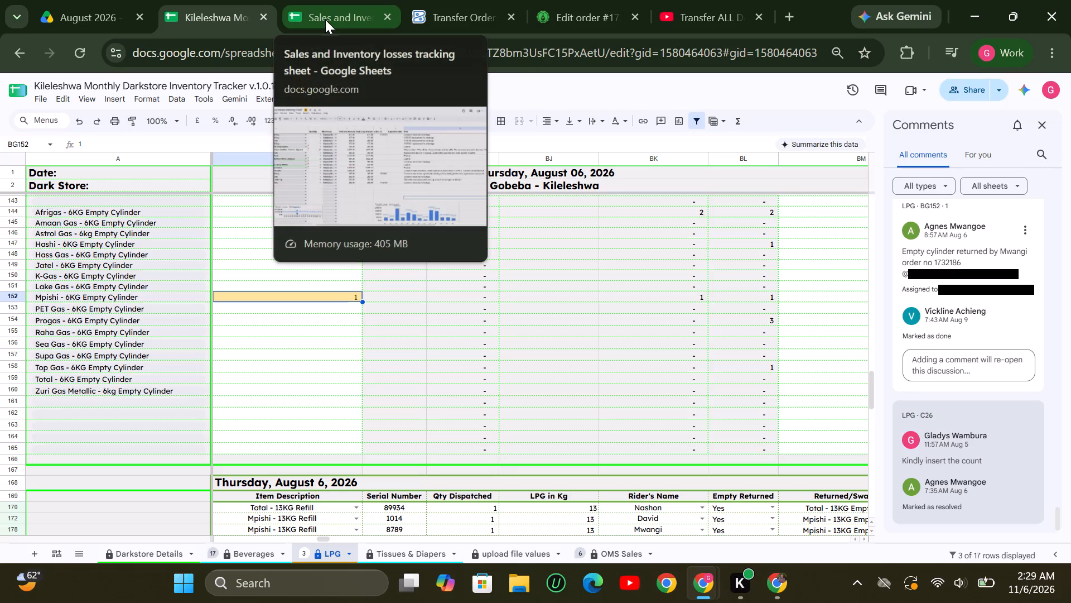
Close the Kileleshwa tracker and open the Westlands Monthly Darkstore Inventory Tracker from the August 2026 Drive folder.
{"action": "left_click", "coordinate": [261, 16]}
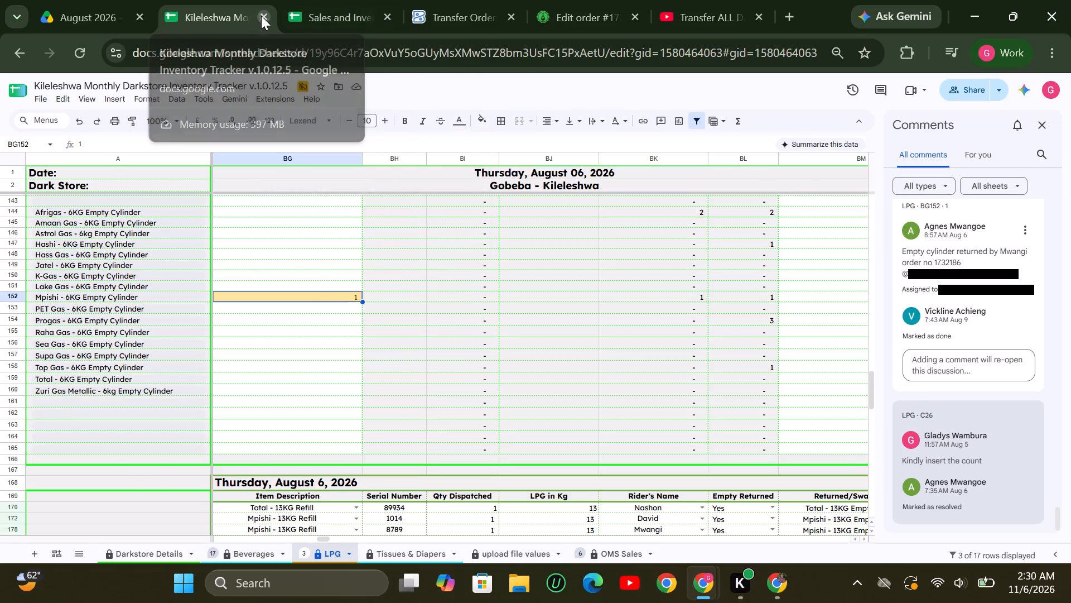
{"action": "left_click", "coordinate": [103, 16]}
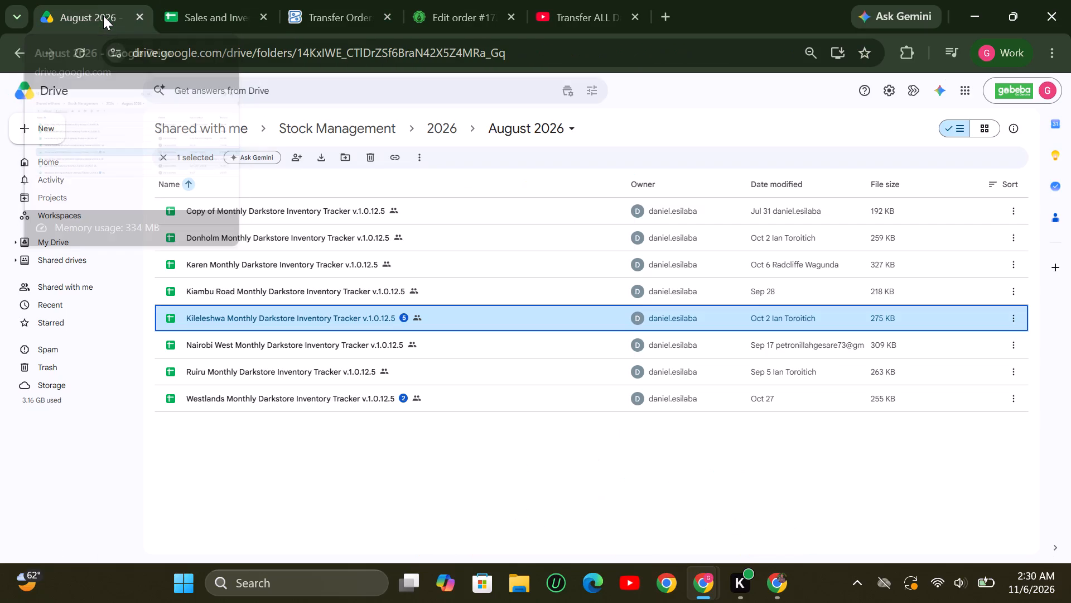
{"action": "double_click", "coordinate": [245, 401]}
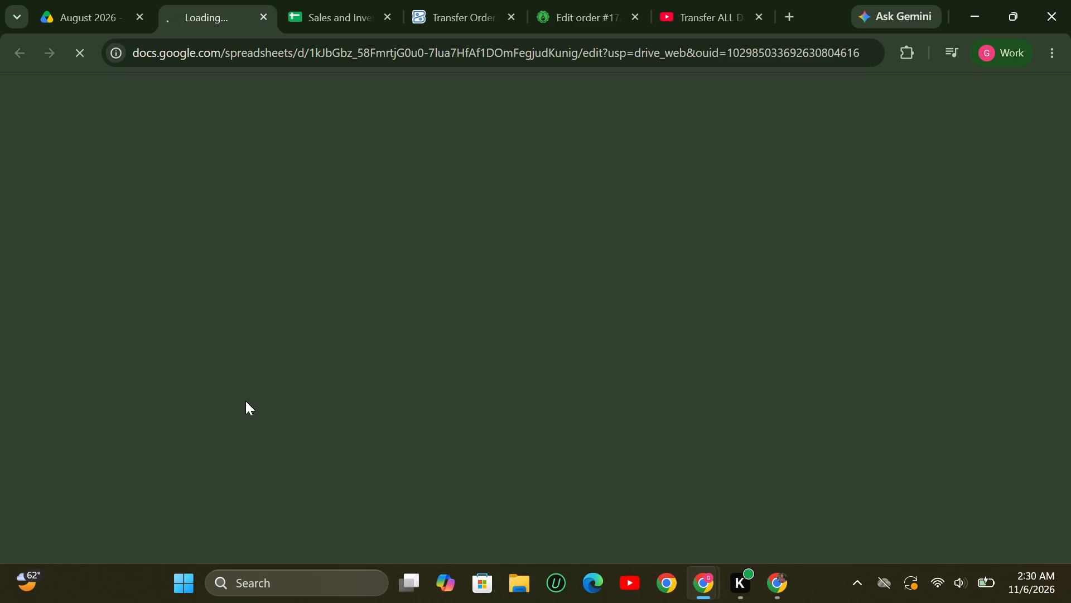